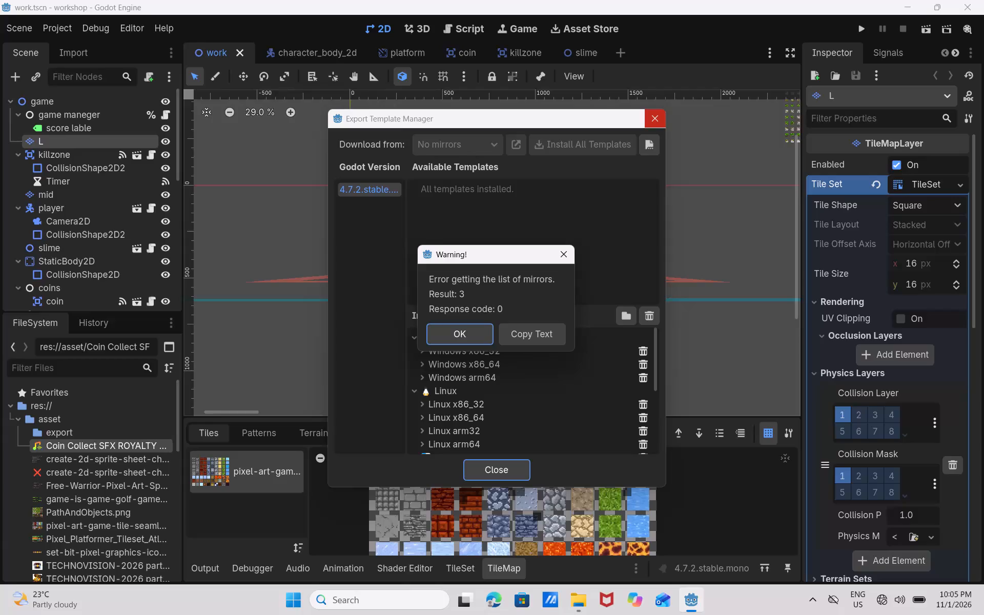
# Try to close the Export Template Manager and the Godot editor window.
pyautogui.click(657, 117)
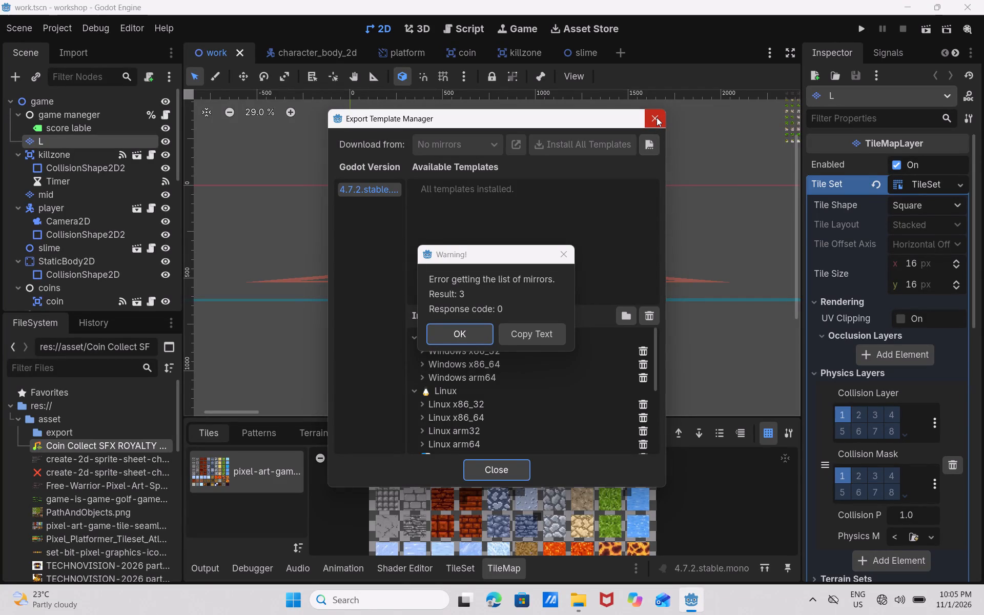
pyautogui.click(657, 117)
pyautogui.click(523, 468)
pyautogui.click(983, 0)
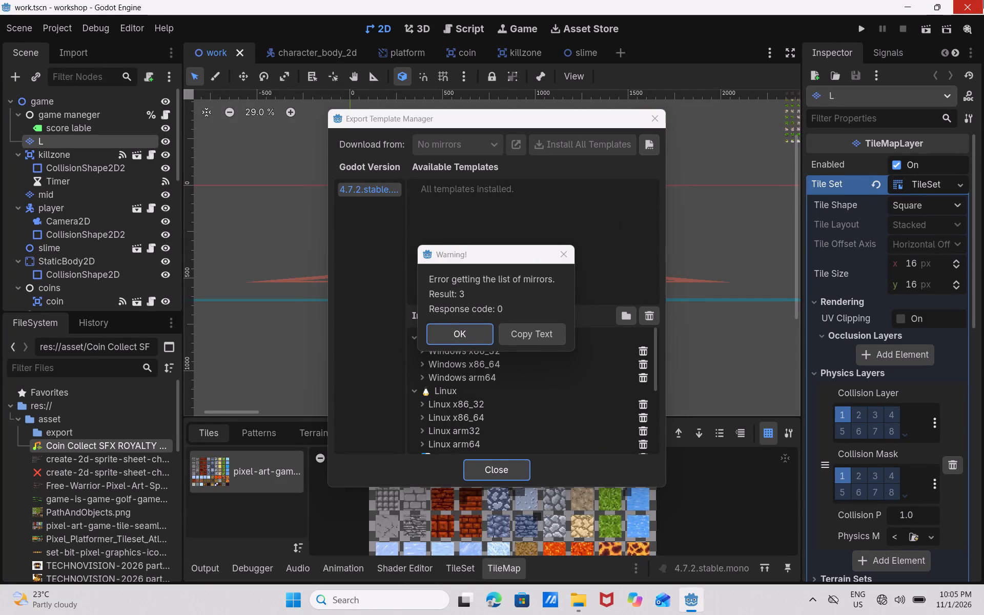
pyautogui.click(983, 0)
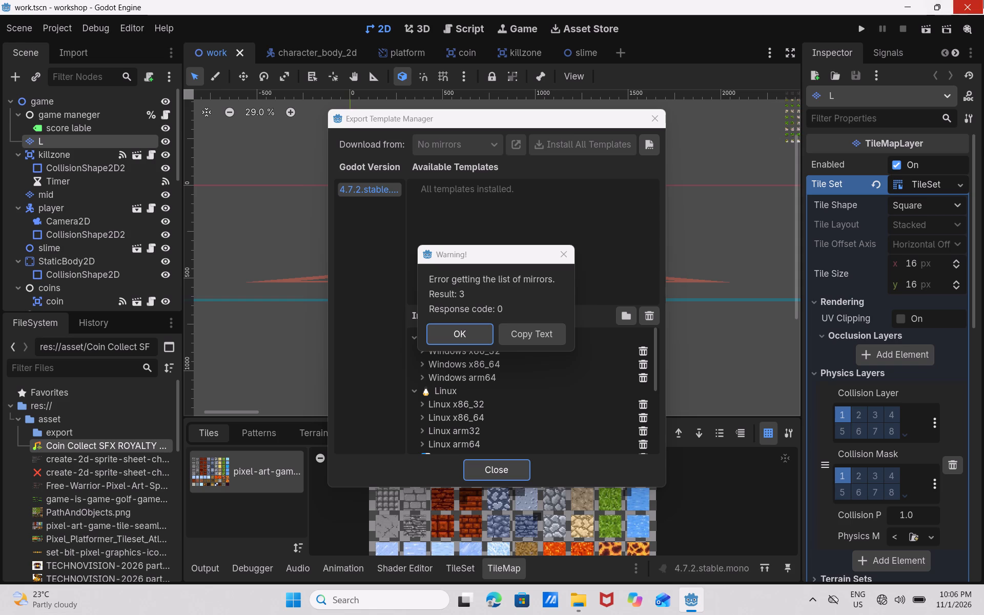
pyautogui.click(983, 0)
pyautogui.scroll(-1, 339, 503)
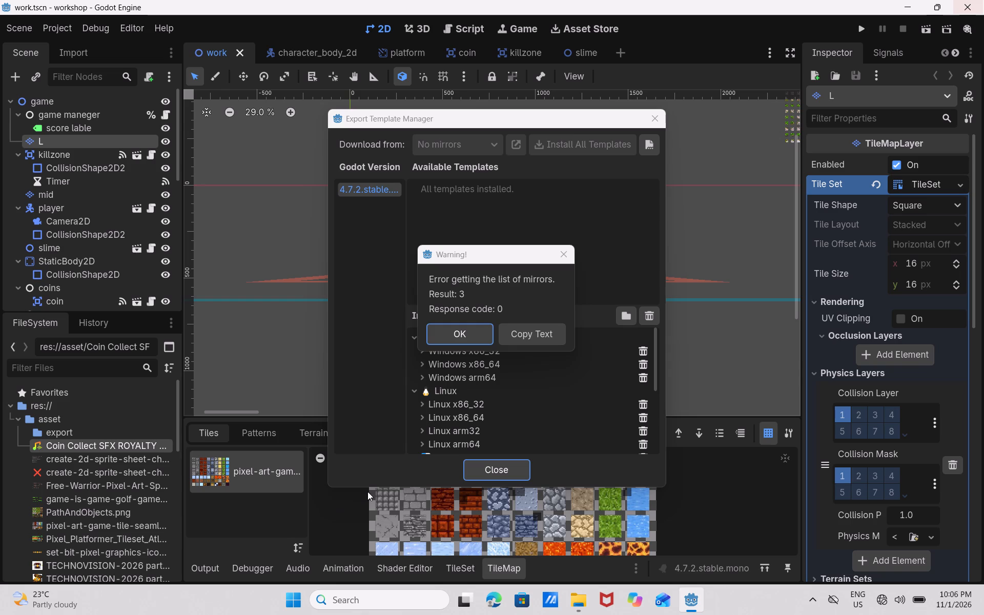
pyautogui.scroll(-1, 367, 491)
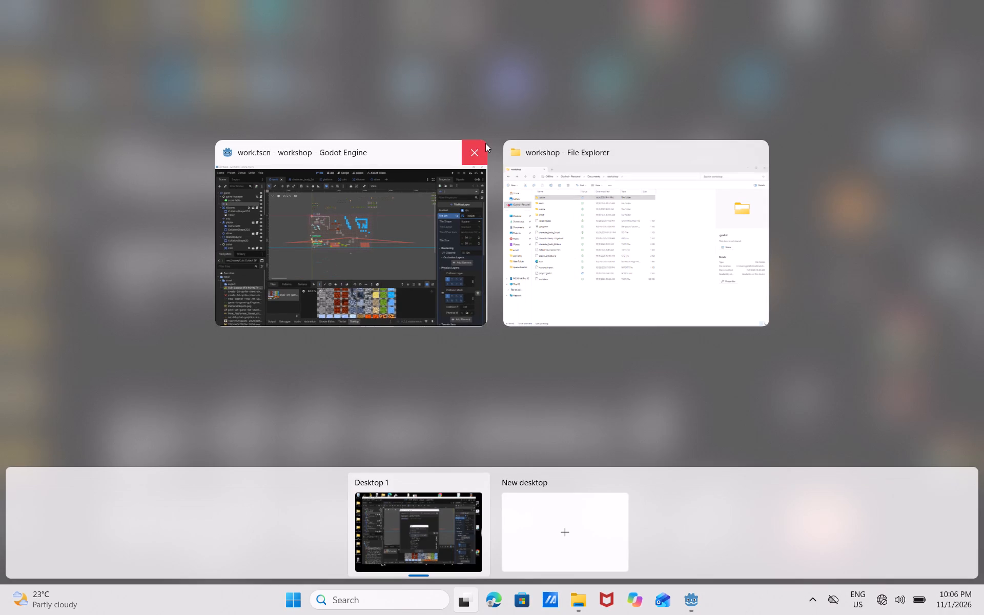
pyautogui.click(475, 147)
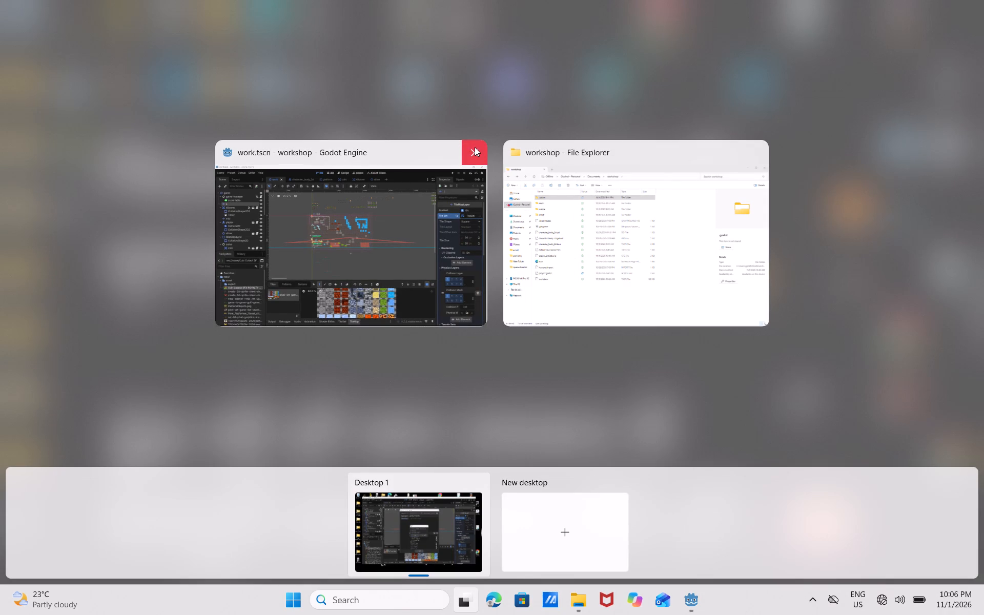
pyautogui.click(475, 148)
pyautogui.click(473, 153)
# Close the workshop File Explorer window.
pyautogui.click(756, 151)
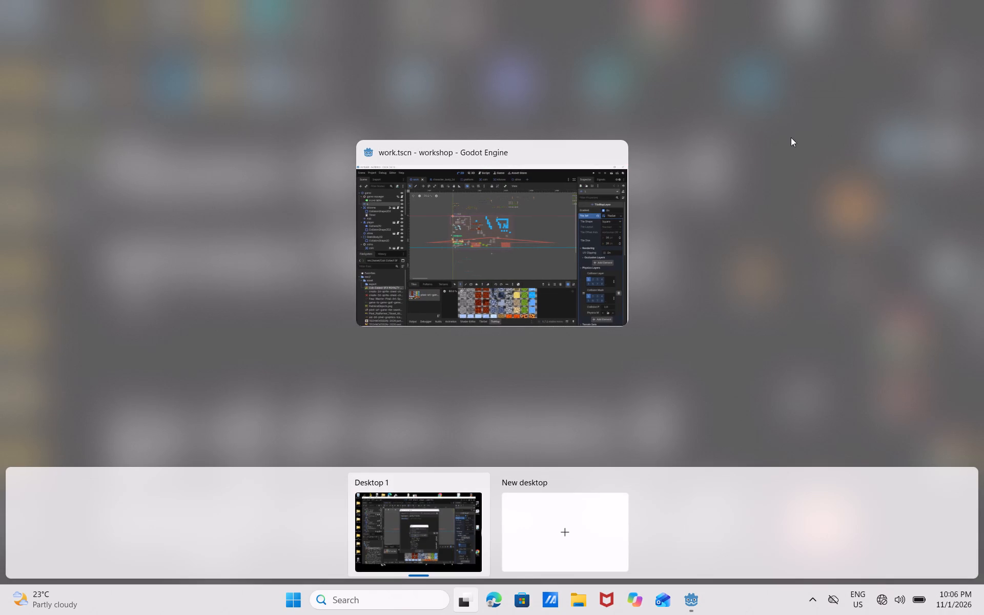
# Return to the Godot editor, dismiss the mirror-list warning and close the Export Template Manager.
pyautogui.click(617, 152)
pyautogui.click(706, 241)
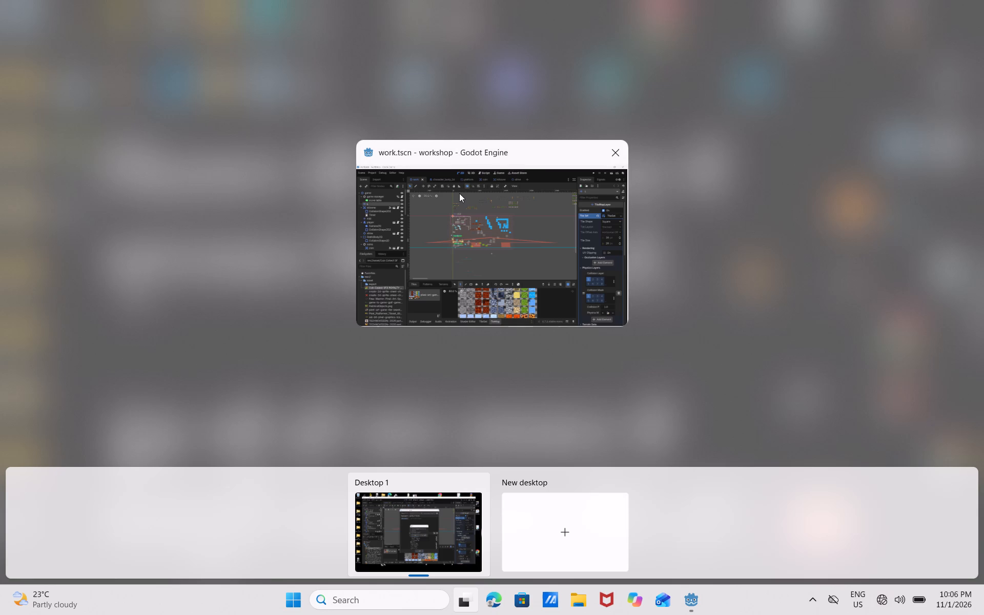
pyautogui.click(459, 193)
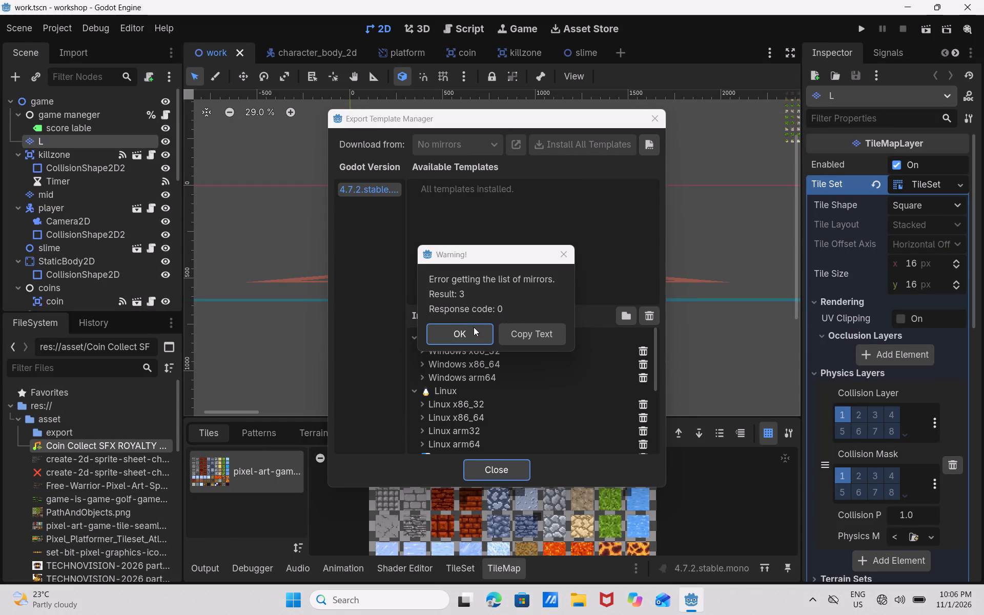
pyautogui.click(474, 327)
pyautogui.click(654, 118)
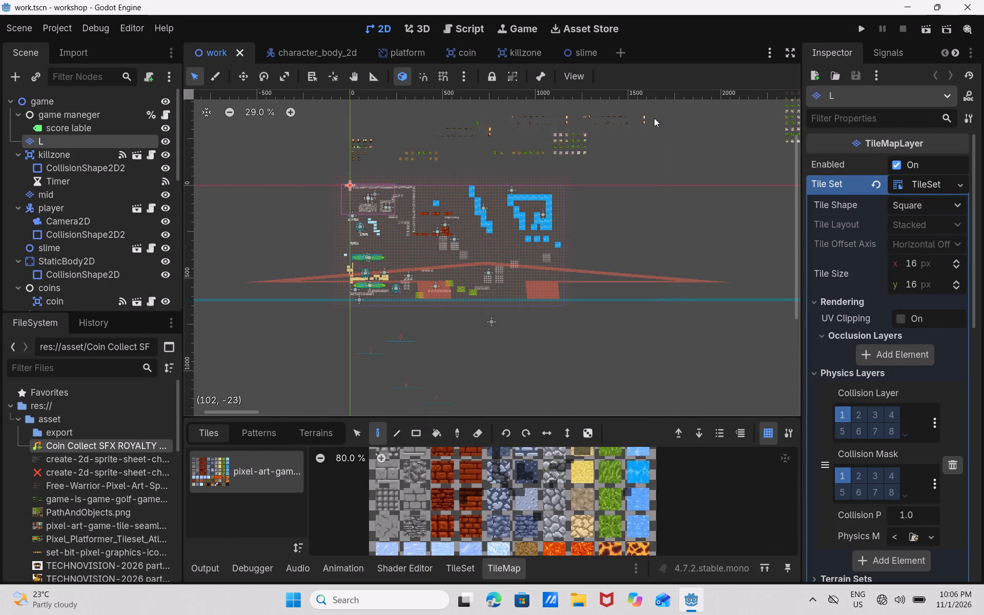
# Close the Godot editor.
pyautogui.click(966, 0)
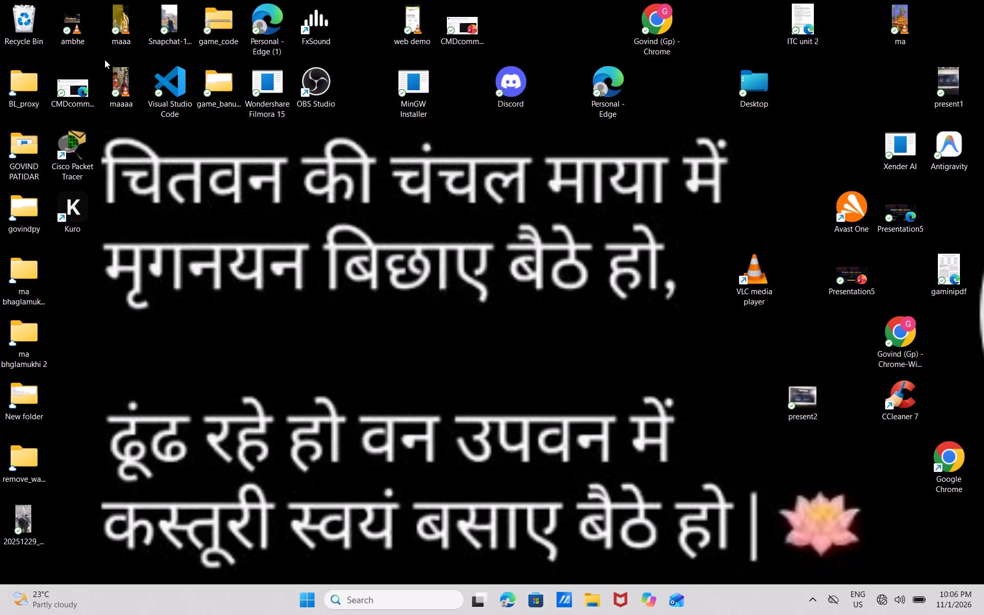
# Launch the personal Microsoft Edge from the desktop and switch to Profile 2.
pyautogui.click(264, 3)
pyautogui.doubleClick(275, 0)
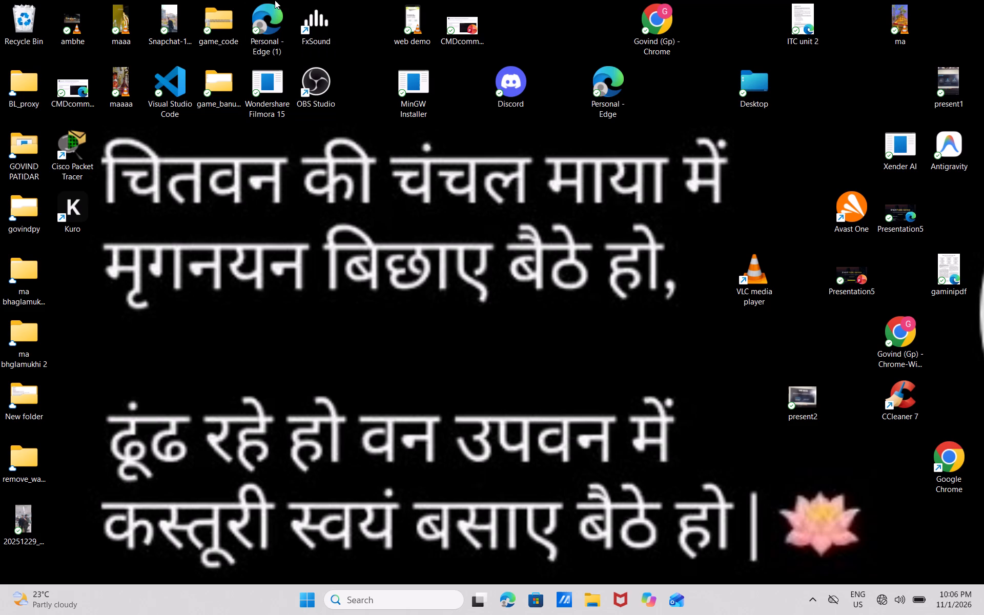
pyautogui.doubleClick(274, 6)
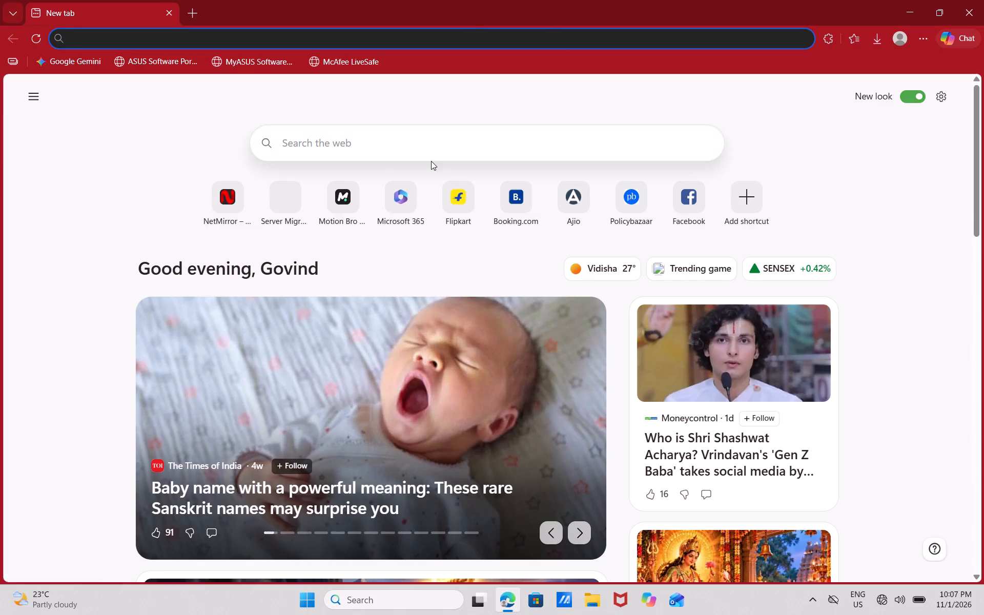
pyautogui.moveTo(450, 157); pyautogui.dragTo(460, 155)
pyautogui.click(455, 149)
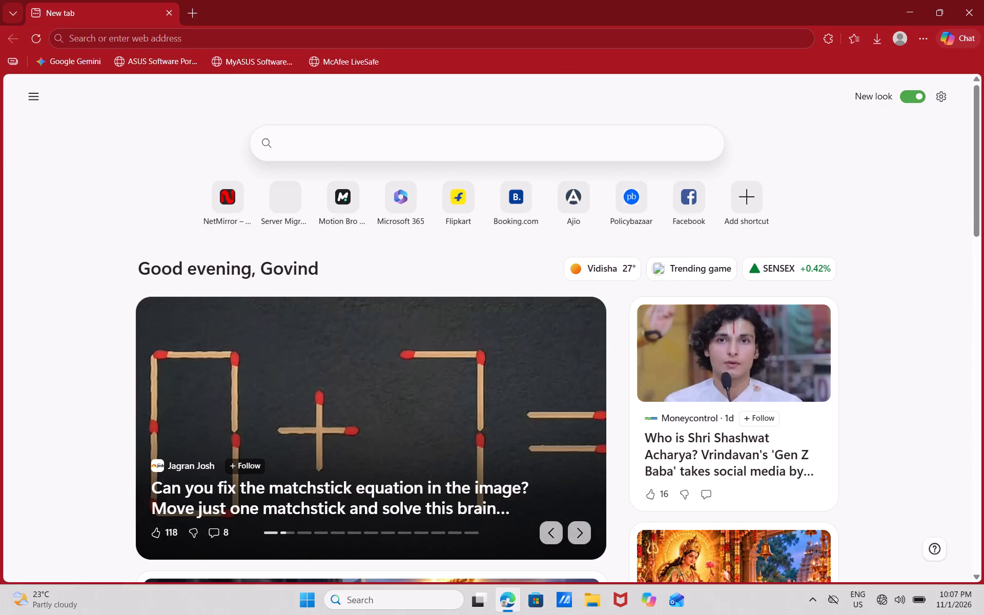
pyautogui.click(895, 40)
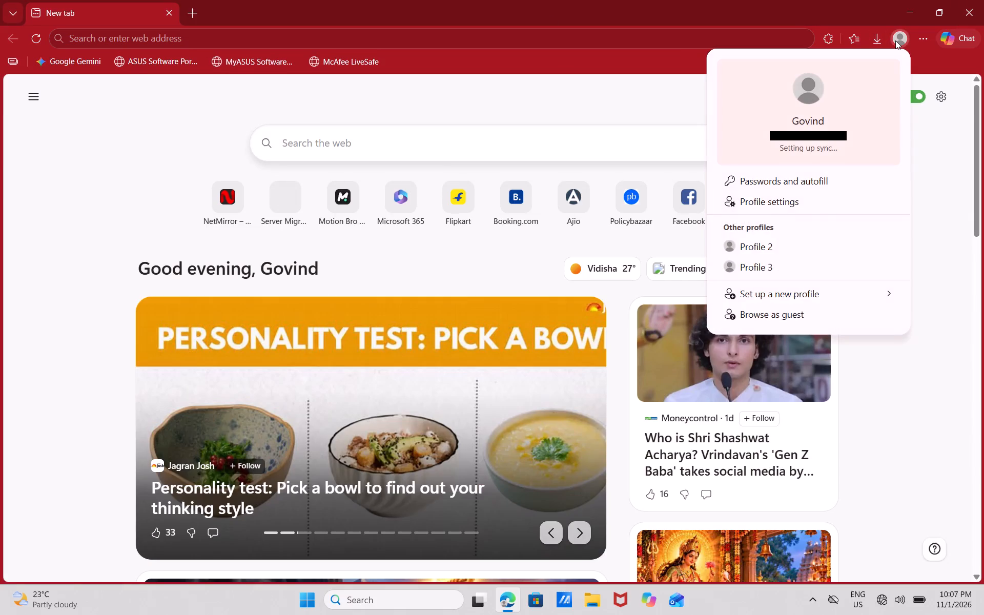
pyautogui.click(781, 249)
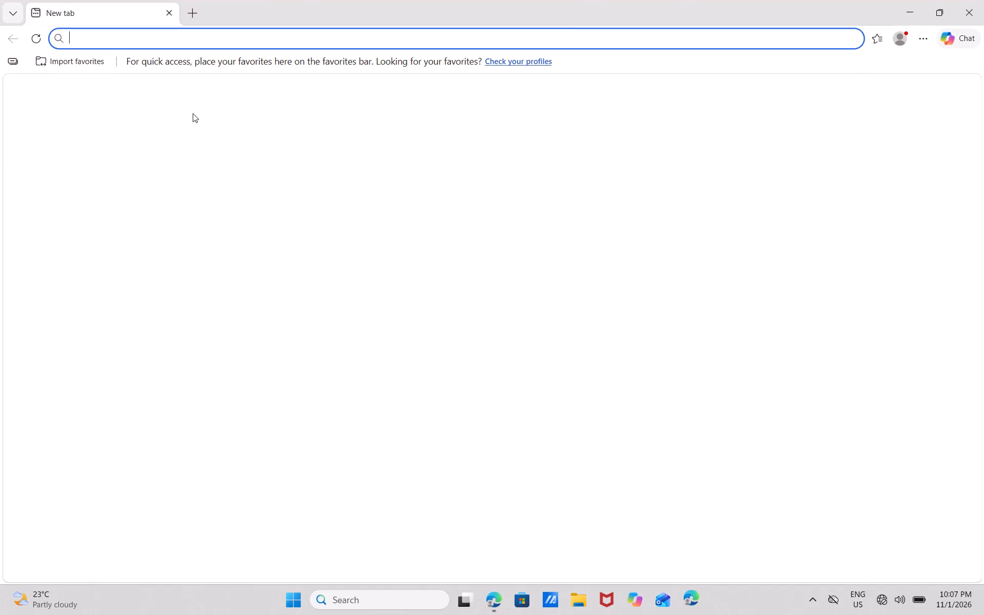
# Search the web for "cloud ai" to reach the Claude site.
pyautogui.click(294, 92)
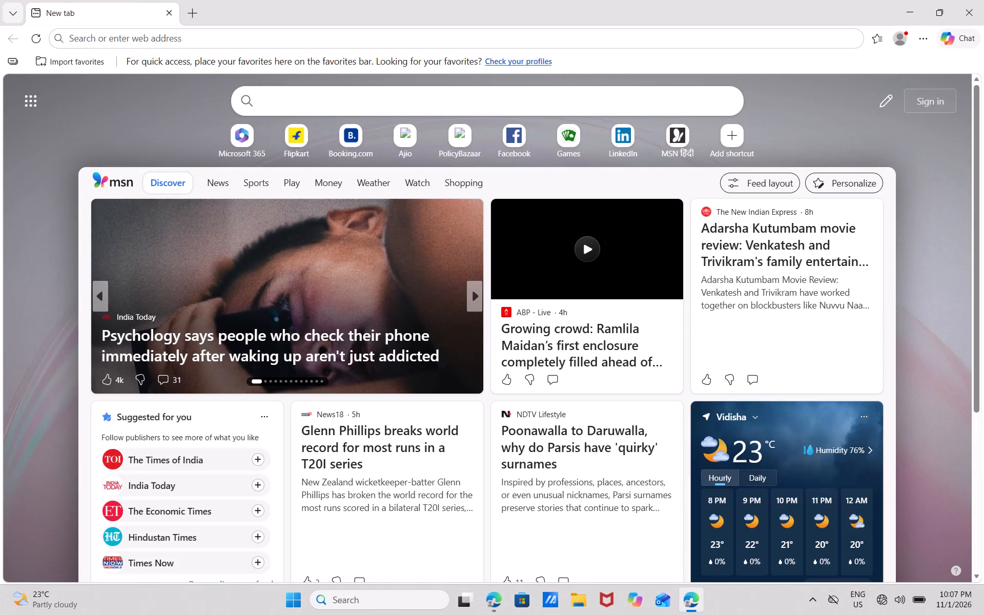
pyautogui.write('cloud ai')
pyautogui.press('space')
pyautogui.press('Return')
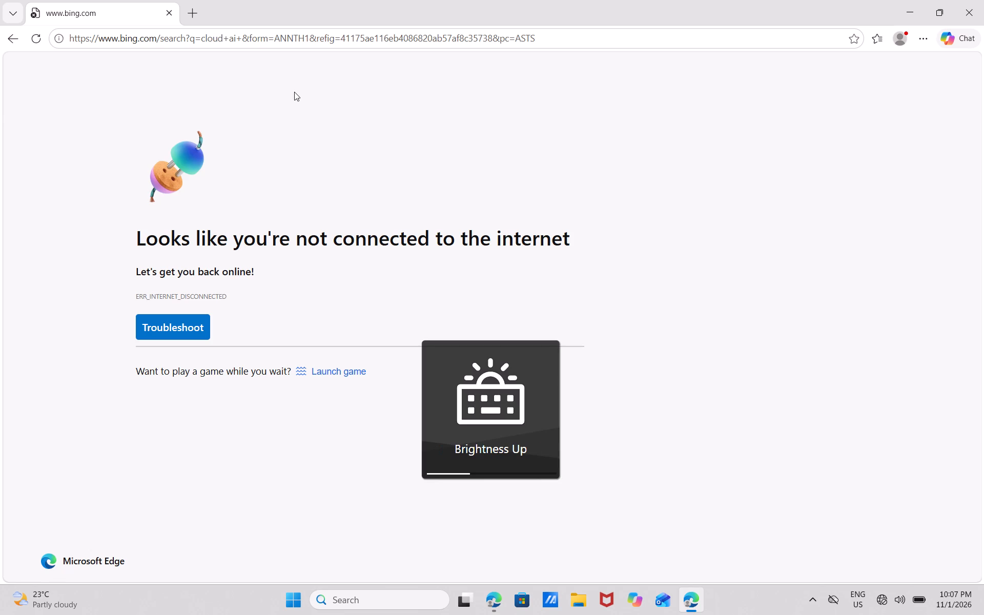
# Reload the "cloud ai" search page.
pyautogui.click(597, 122)
pyautogui.hotkey('ctrl', 'r')
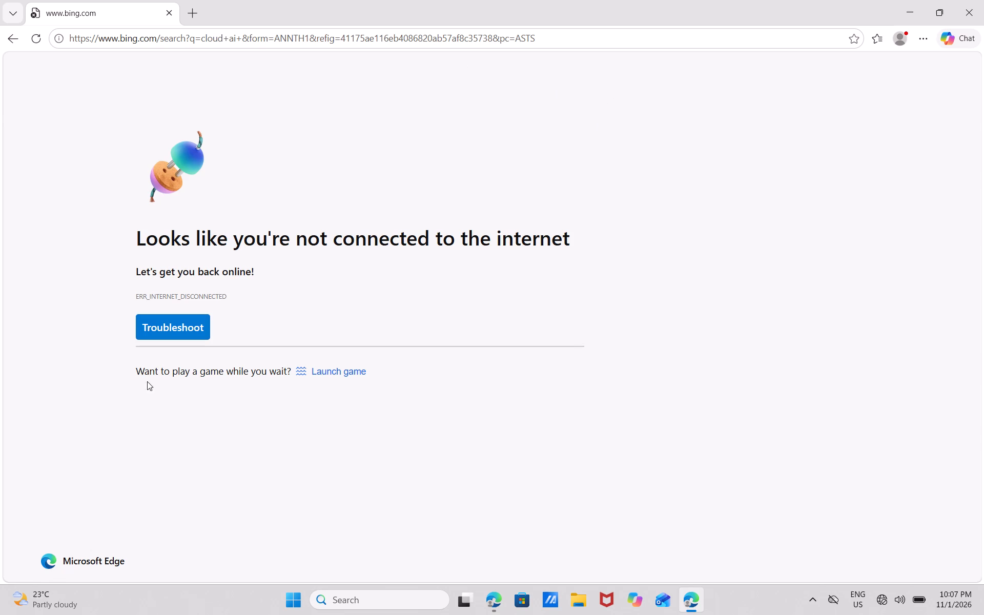
# Run the network connection troubleshooter from the offline page, review its recommendations and close Get Help.
pyautogui.click(167, 335)
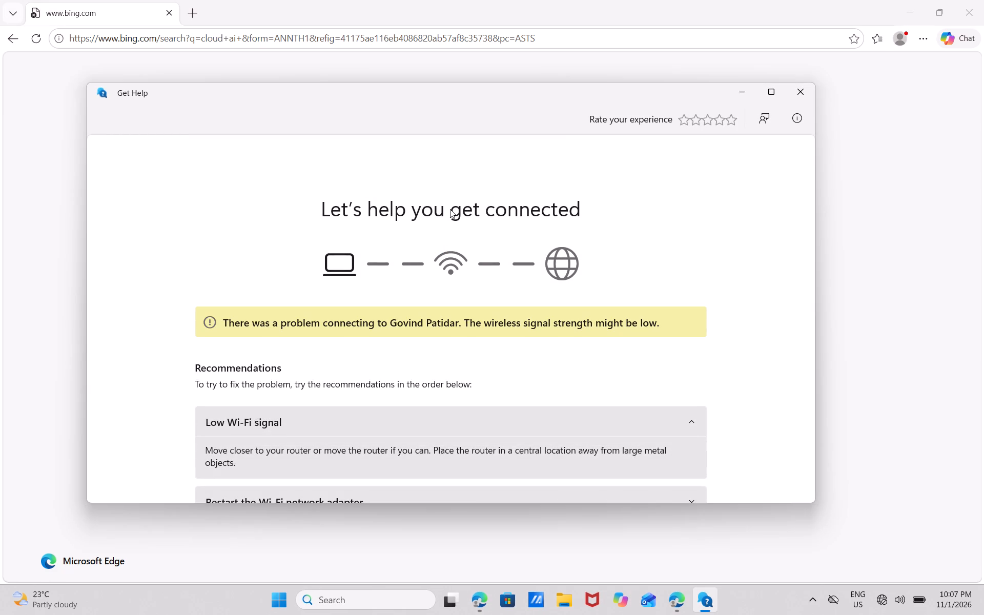
pyautogui.click(797, 90)
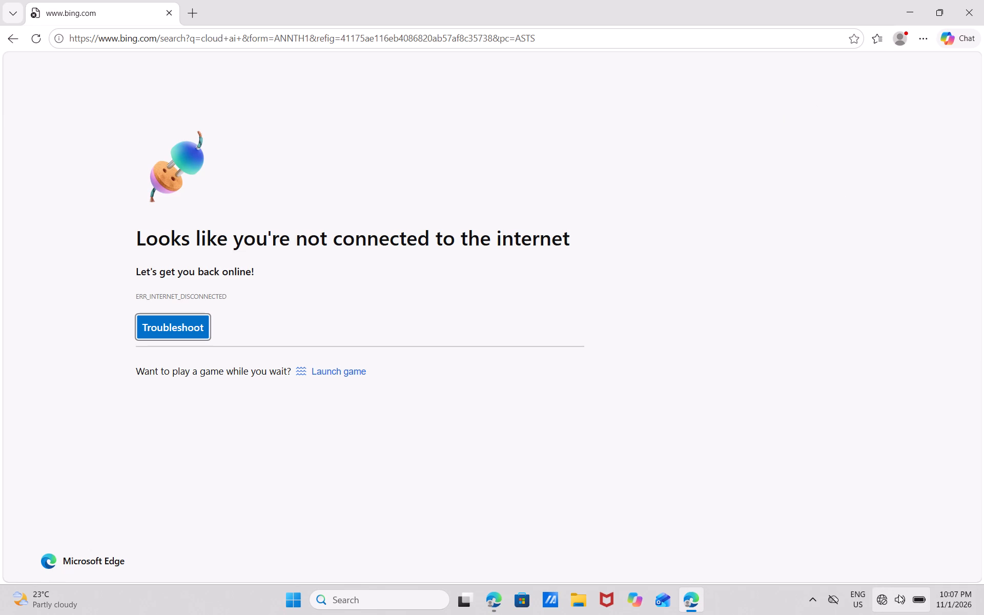
# Open the list of available Wi-Fi networks and look through it for one to connect to.
pyautogui.click(879, 595)
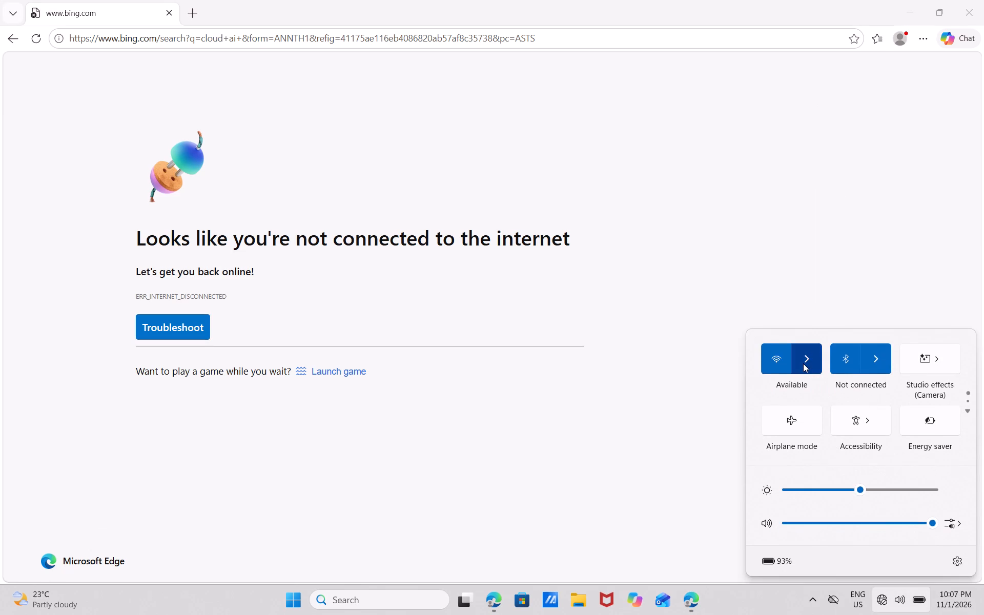
pyautogui.click(802, 361)
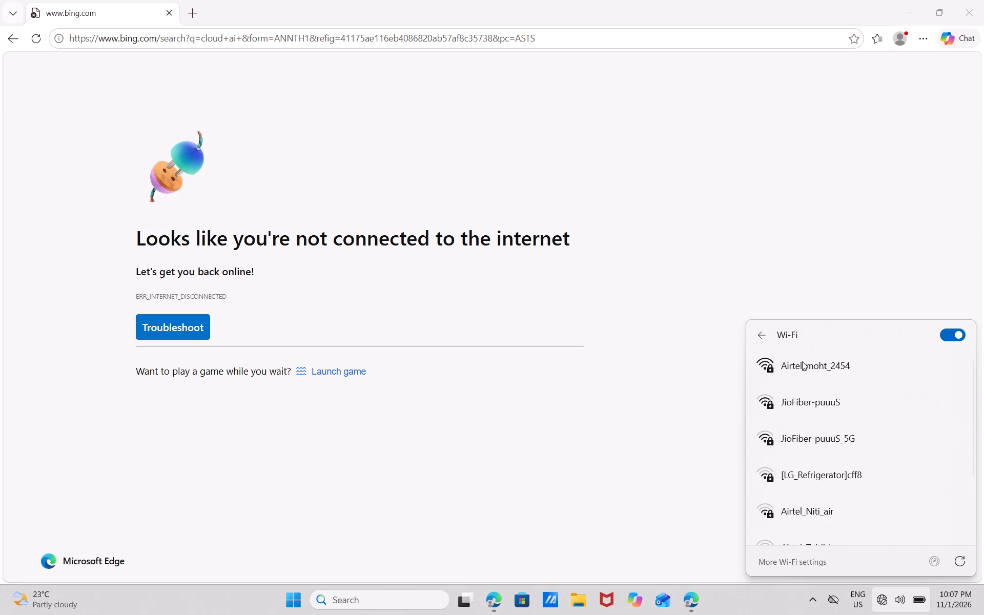
pyautogui.scroll(-2, 802, 361)
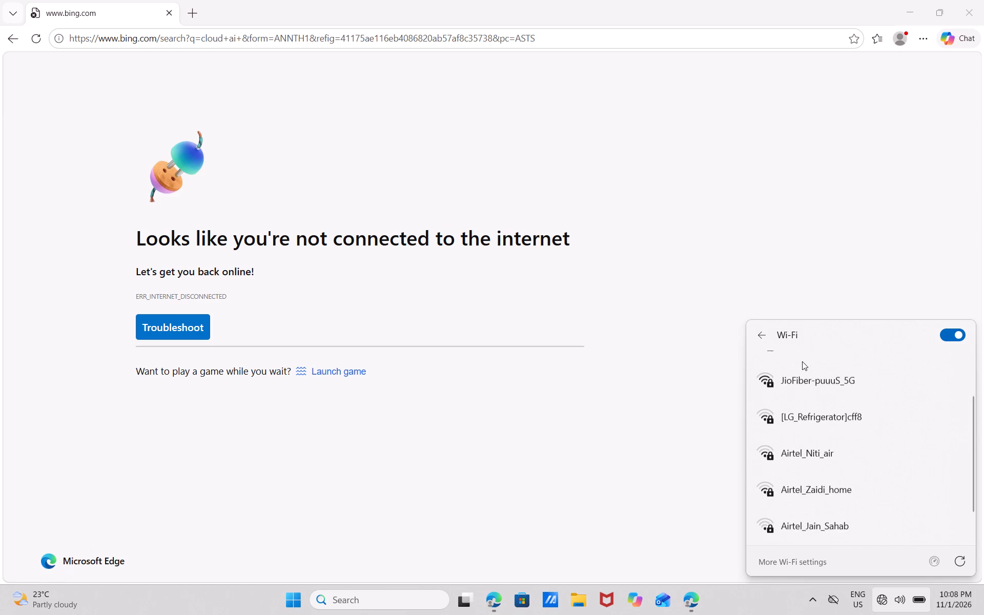
pyautogui.scroll(-4, 805, 359)
pyautogui.scroll(10, 806, 391)
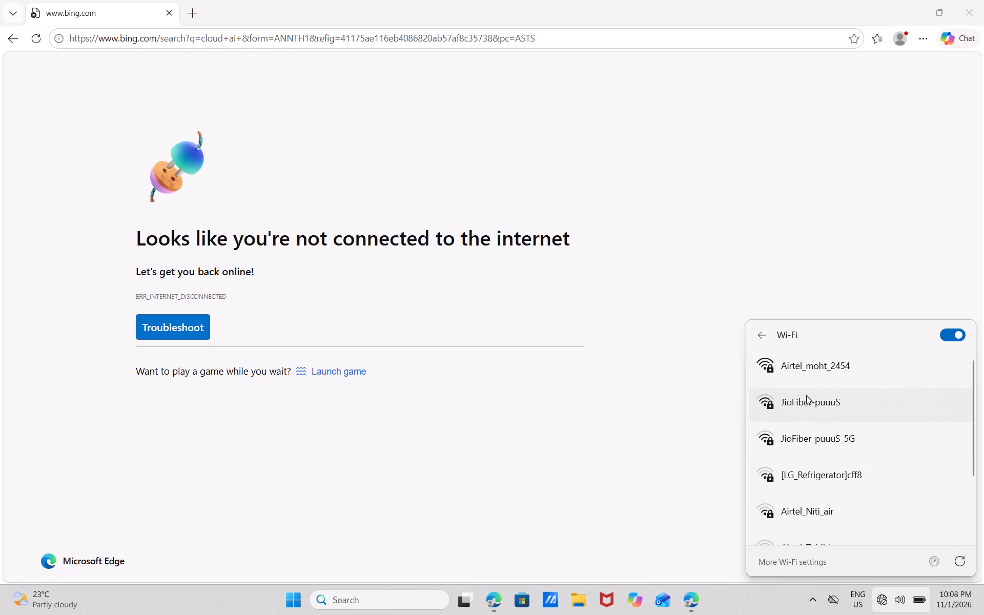
pyautogui.scroll(-5, 832, 433)
pyautogui.scroll(10, 832, 433)
# Restart the wireless connection by switching Wi-Fi off and back on twice.
pyautogui.click(954, 325)
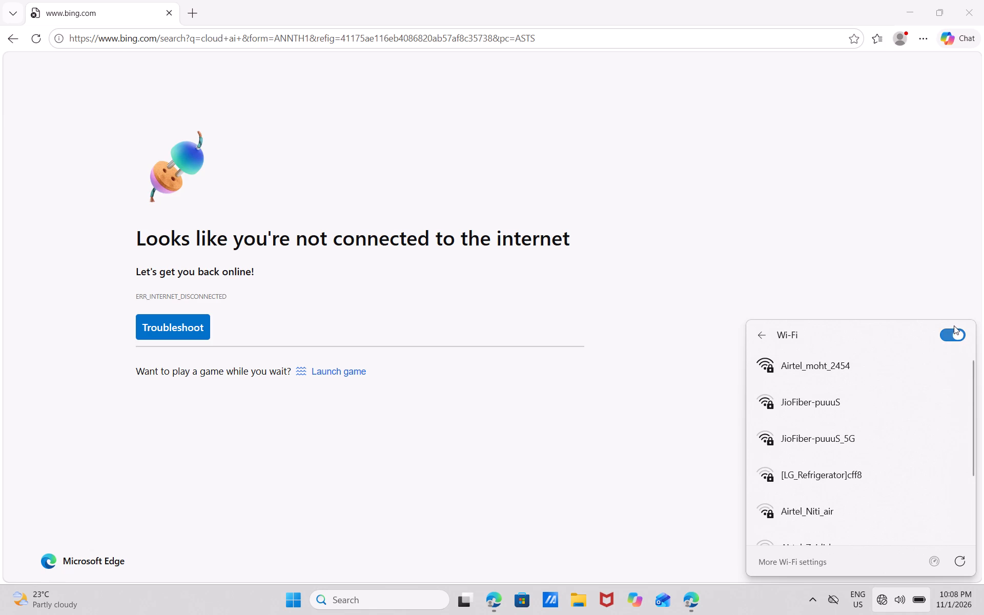
pyautogui.click(954, 325)
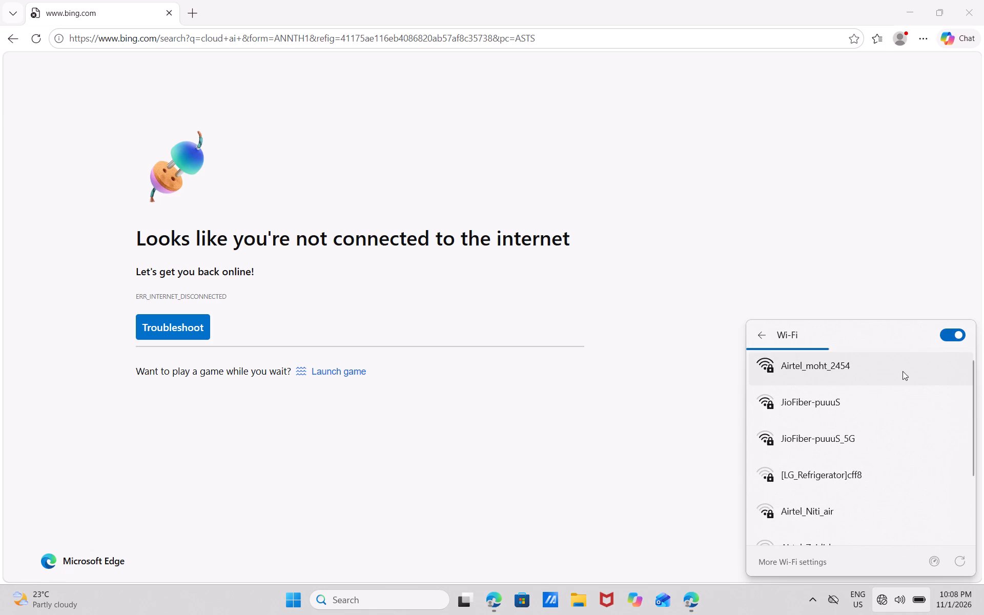
pyautogui.click(951, 341)
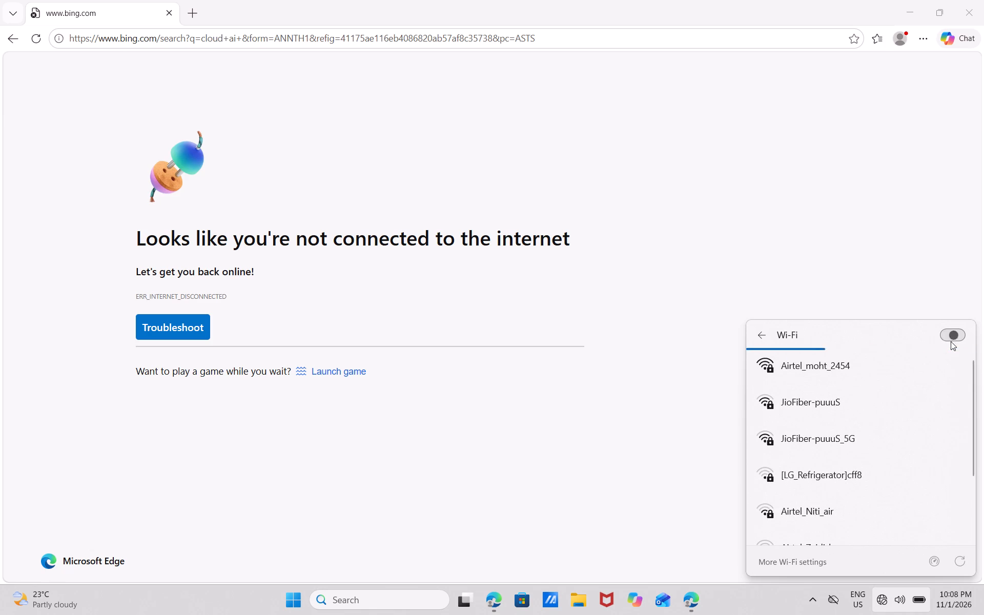
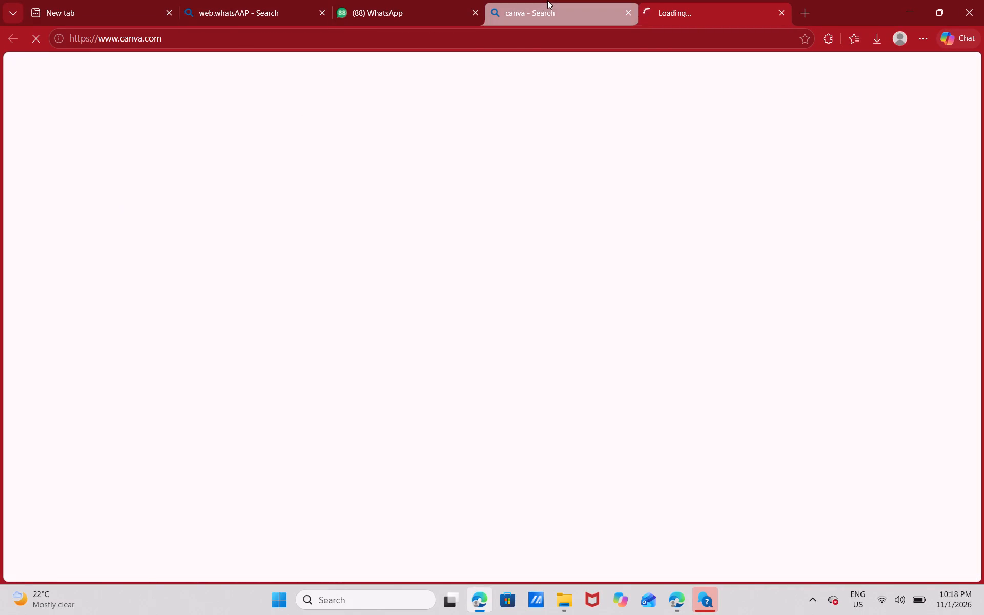
# Close the leftover Canva search tab.
pyautogui.click(546, 0)
pyautogui.hotkey('ctrl', 'w')
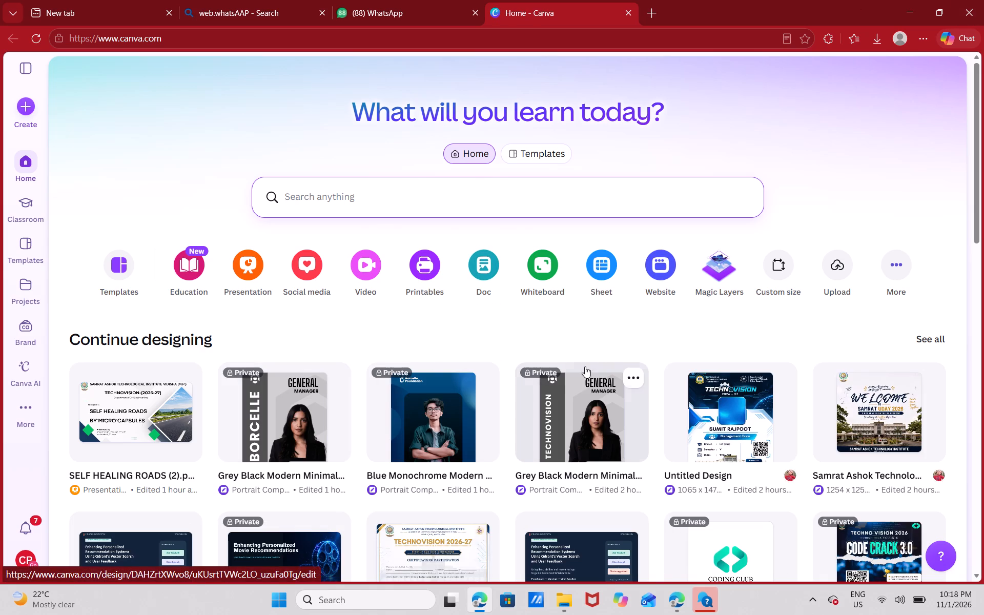
# Browse the recent Canva designs, open the Qdrant_Technovision_2026_12_Slides deck, and look at its first two slides.
pyautogui.scroll(-1, 504, 402)
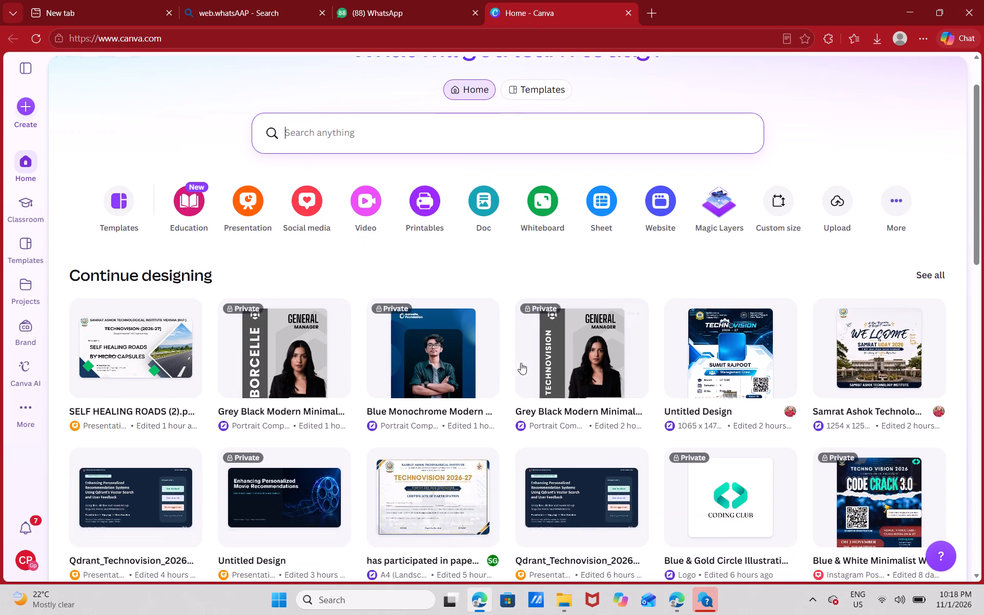
pyautogui.scroll(-1, 521, 357)
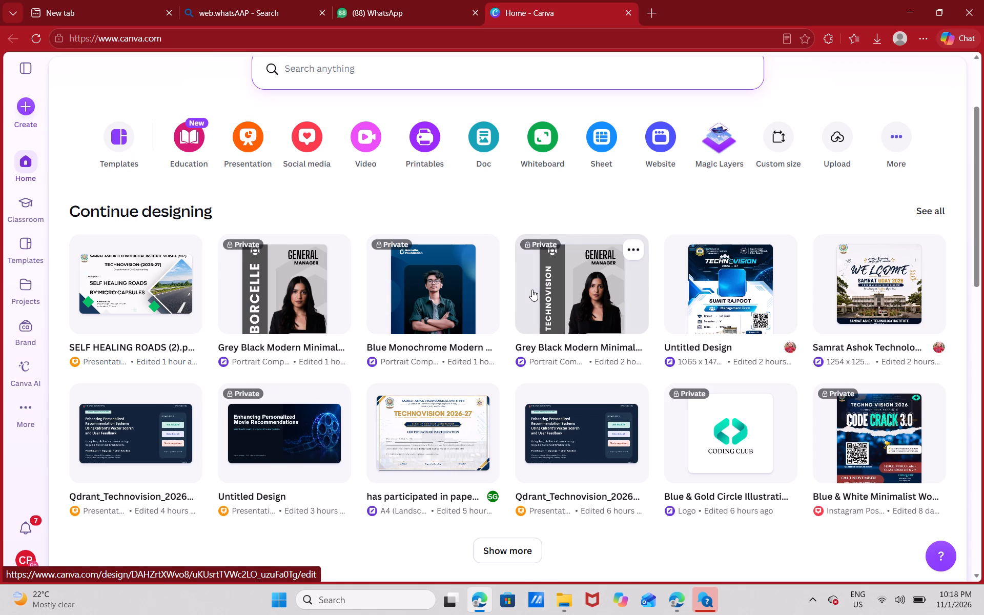
pyautogui.scroll(-2, 532, 290)
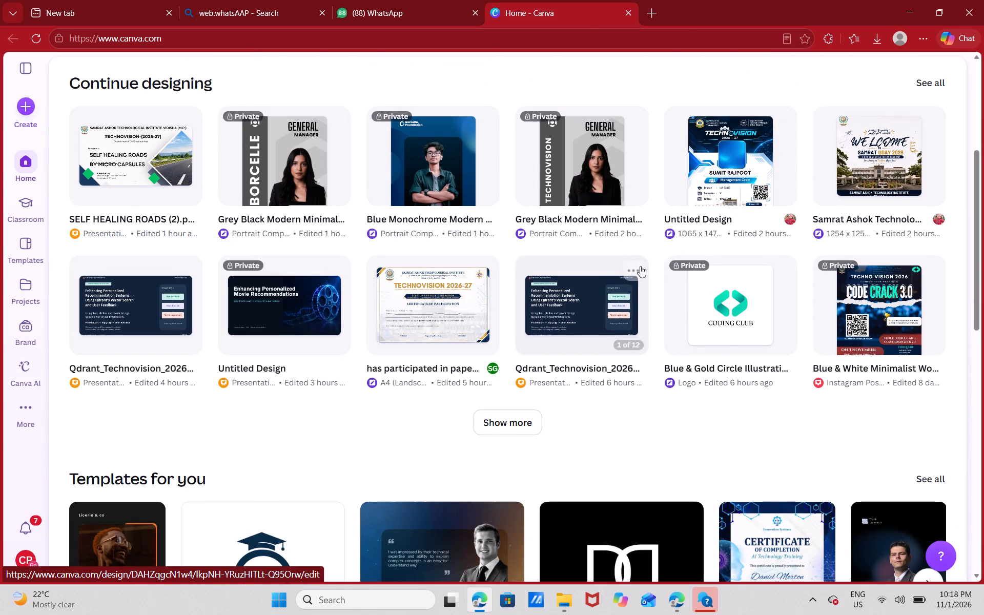
pyautogui.click(520, 424)
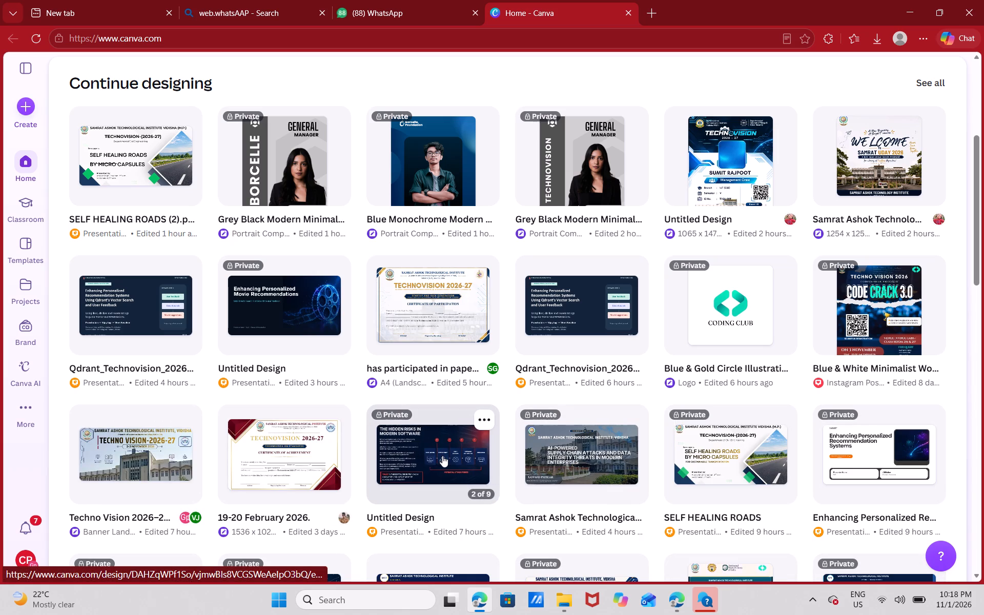
pyautogui.scroll(-2, 500, 418)
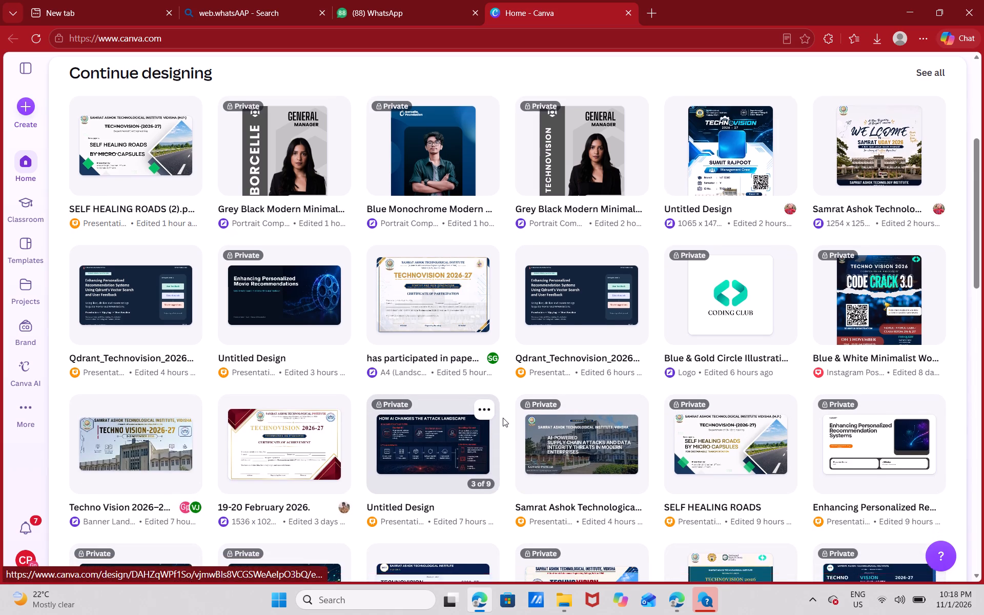
pyautogui.scroll(4, 502, 416)
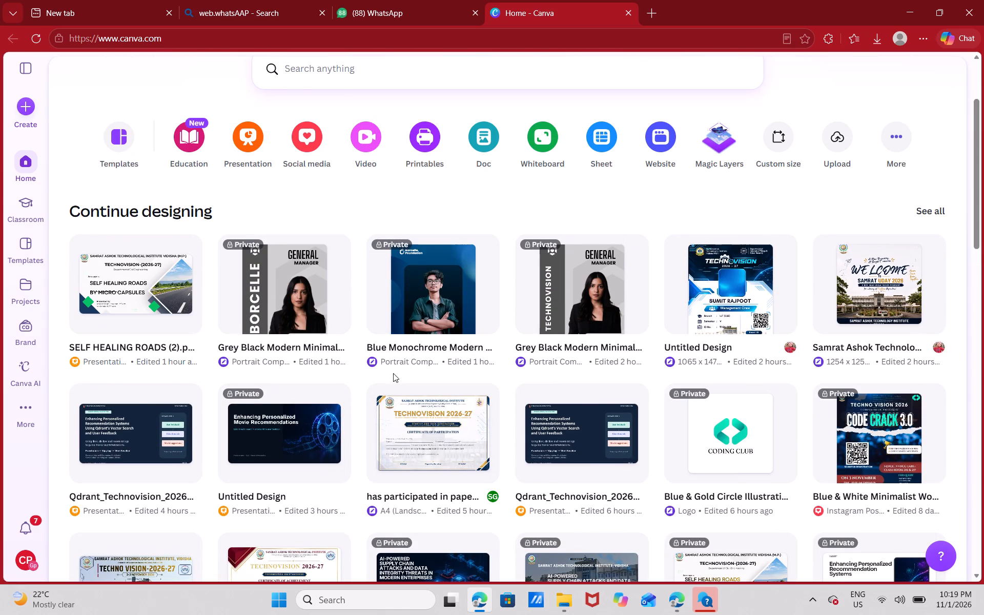
pyautogui.click(583, 420)
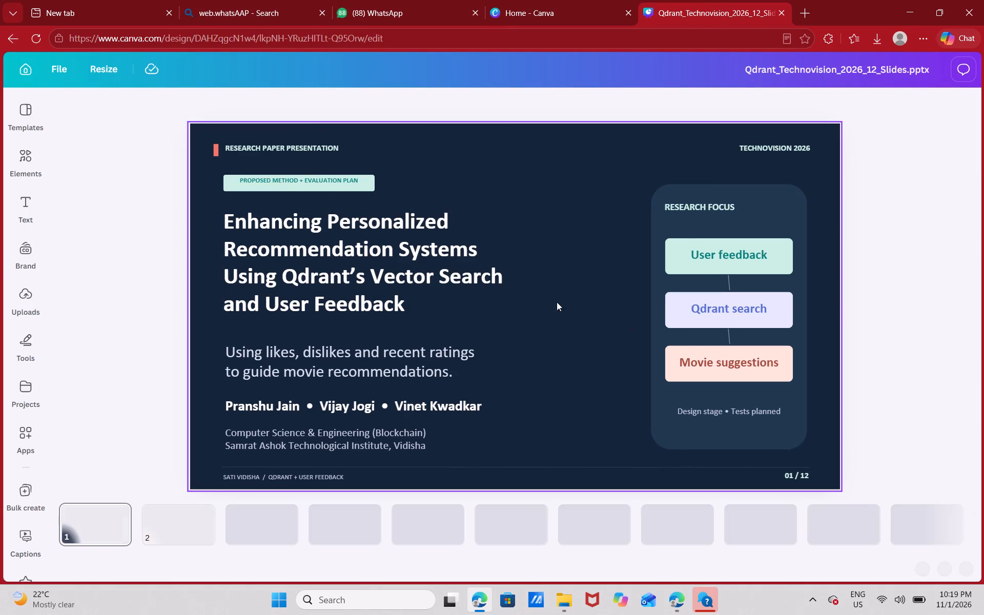
pyautogui.click(183, 514)
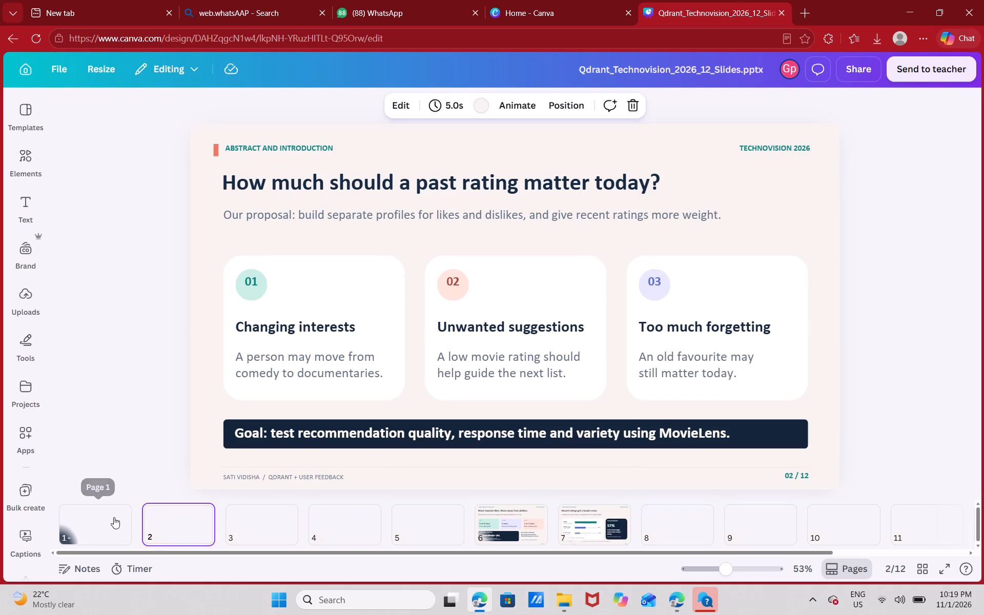
pyautogui.click(111, 519)
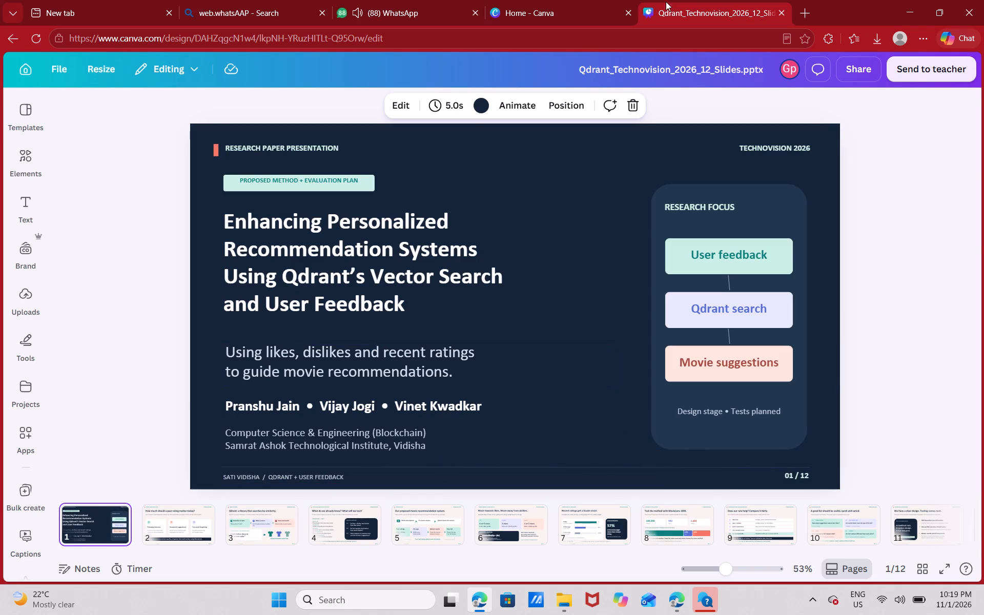
# Return to the Canva home tab and open the untitled presentation on AI-powered supply chain attacks to view its cover.
pyautogui.click(600, 0)
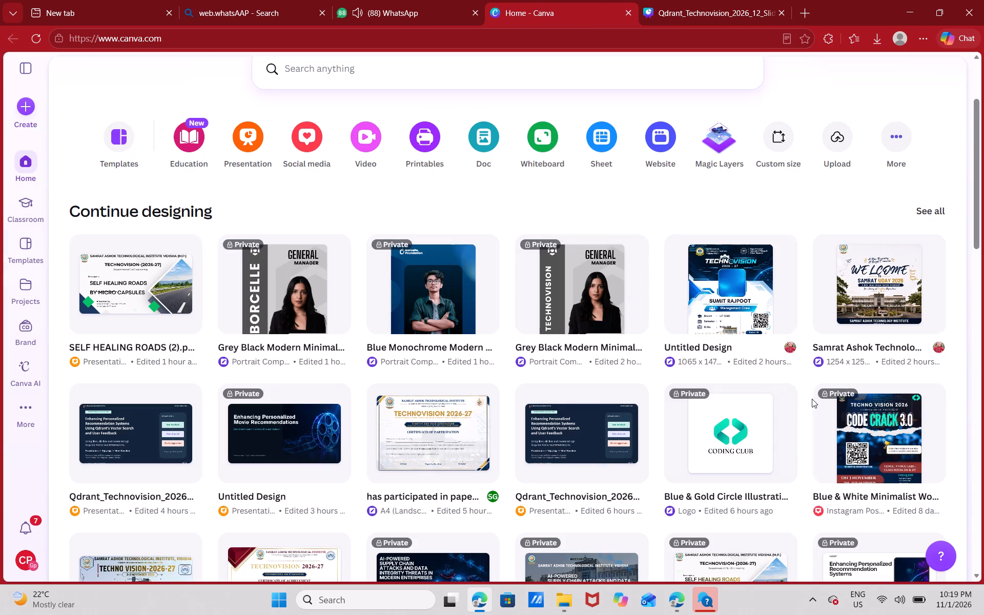
pyautogui.scroll(-2, 773, 434)
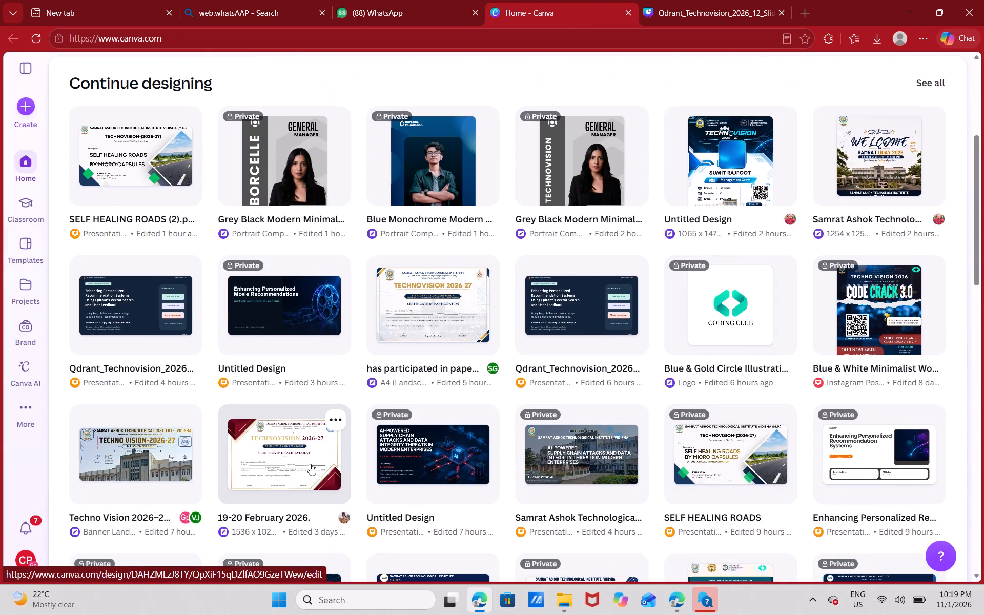
pyautogui.click(444, 460)
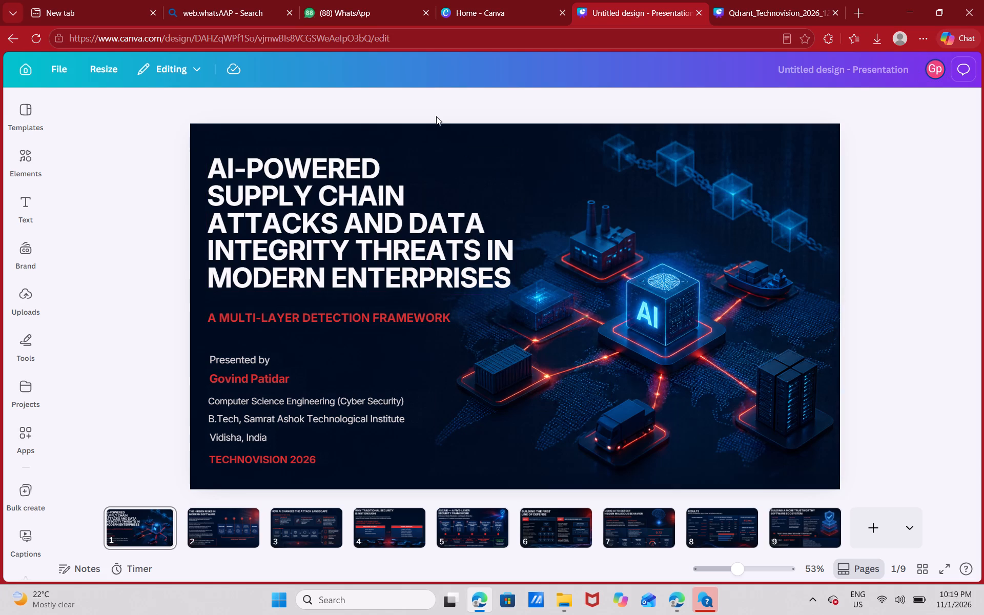
pyautogui.hotkey('alt', 'Tab')
pyautogui.hotkey('alt', 'Tab')
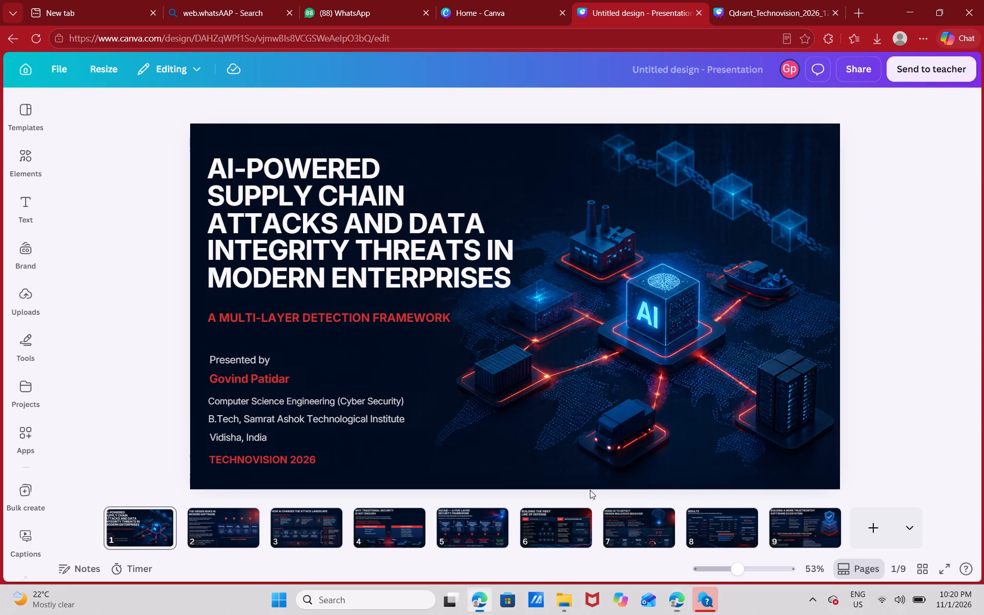
pyautogui.click(461, 0)
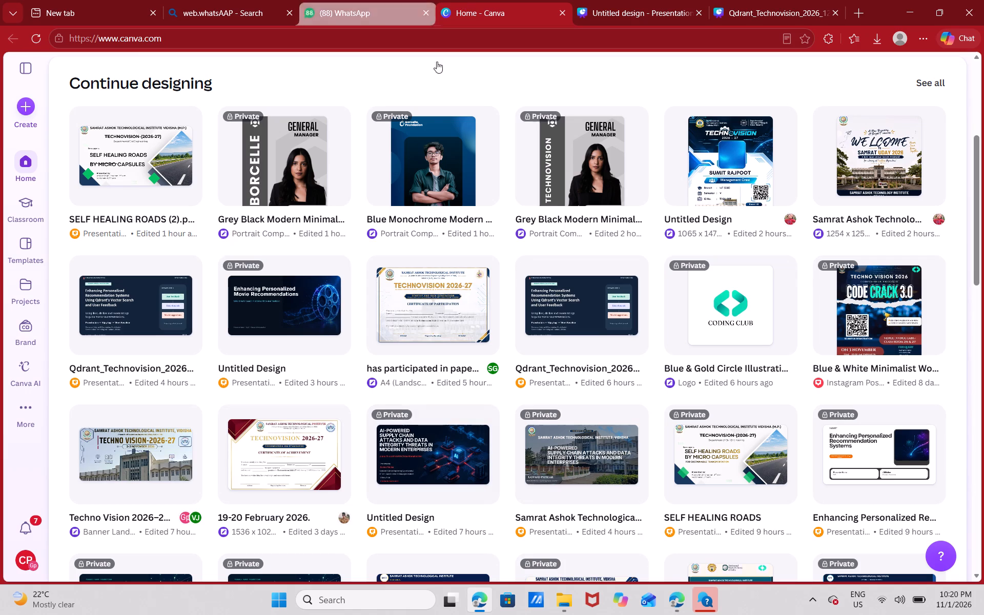
pyautogui.click(593, 479)
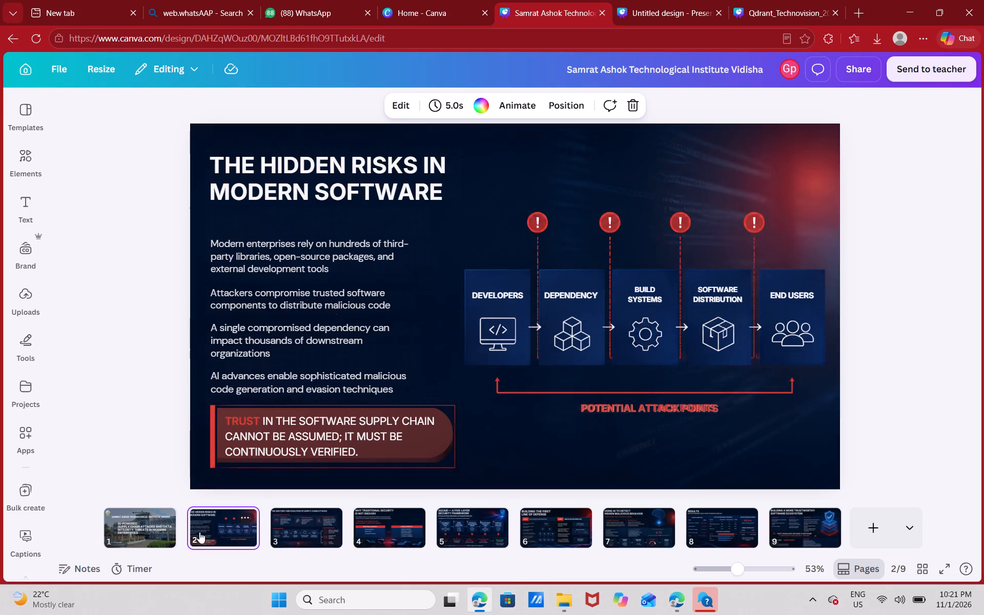
pyautogui.click(305, 520)
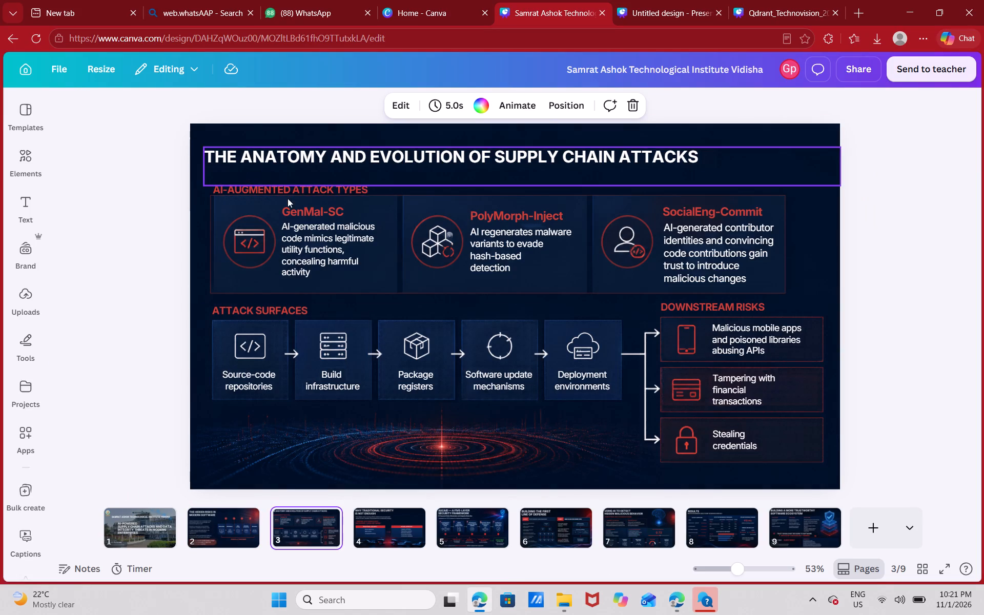
pyautogui.click(554, 532)
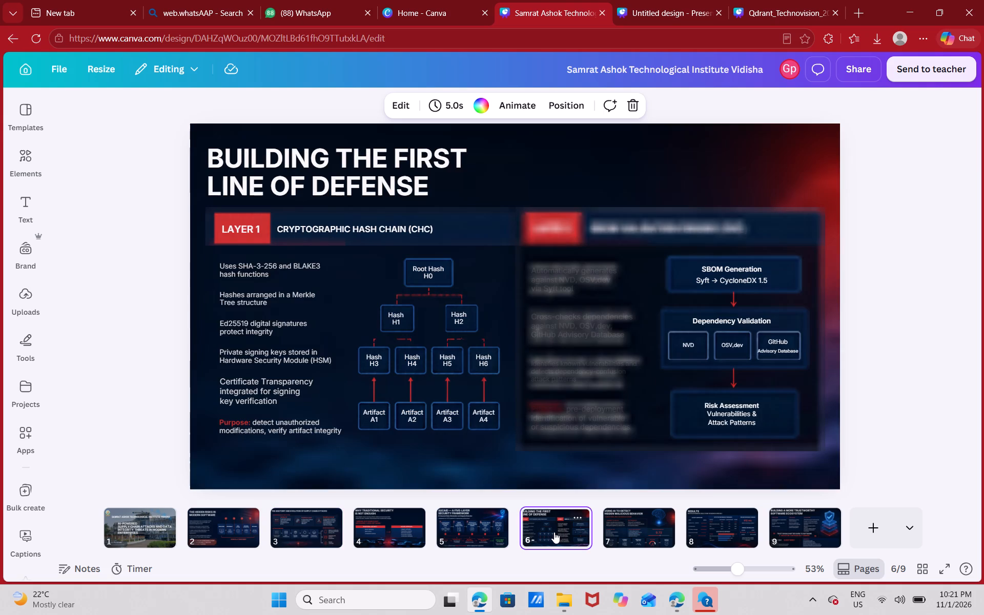
pyautogui.click(623, 528)
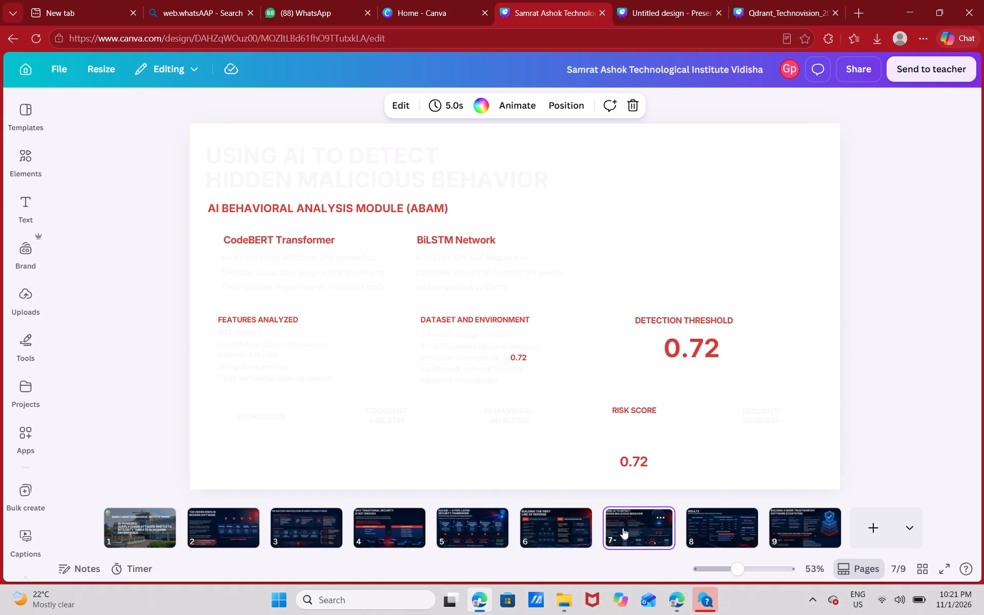
pyautogui.moveTo(550, 526); pyautogui.dragTo(558, 524)
pyautogui.click(487, 528)
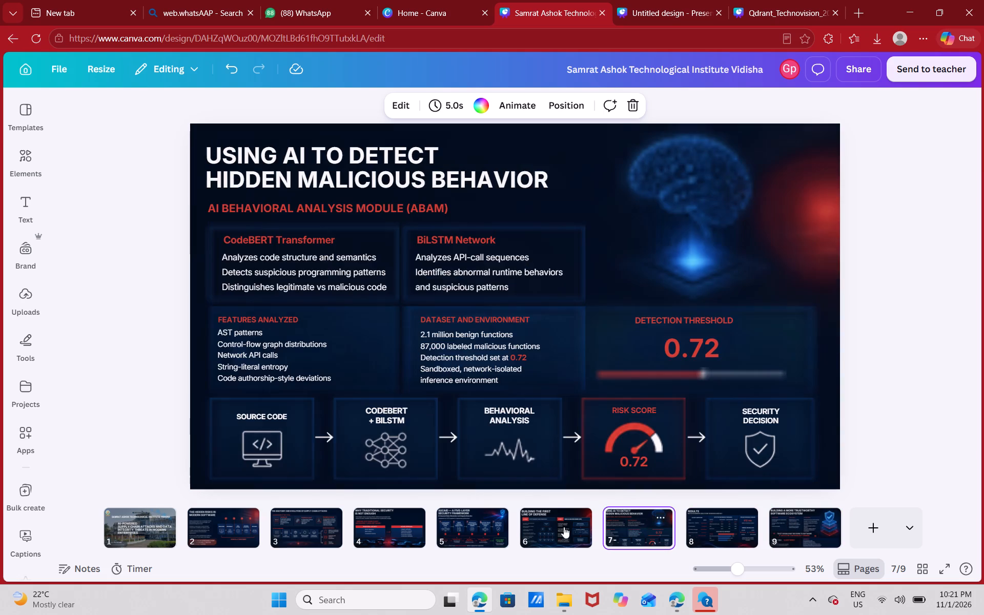
pyautogui.click(547, 527)
pyautogui.click(232, 531)
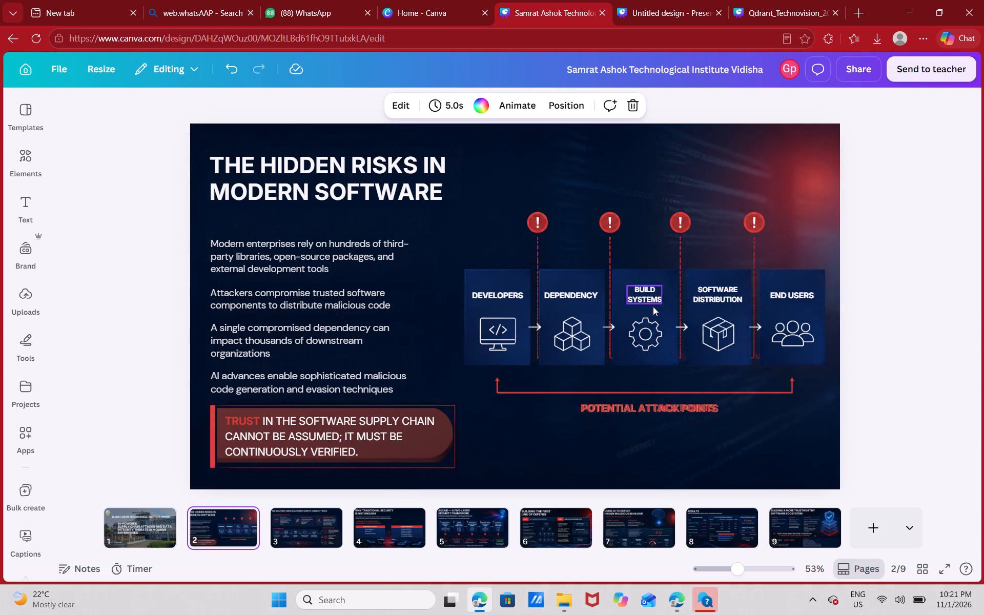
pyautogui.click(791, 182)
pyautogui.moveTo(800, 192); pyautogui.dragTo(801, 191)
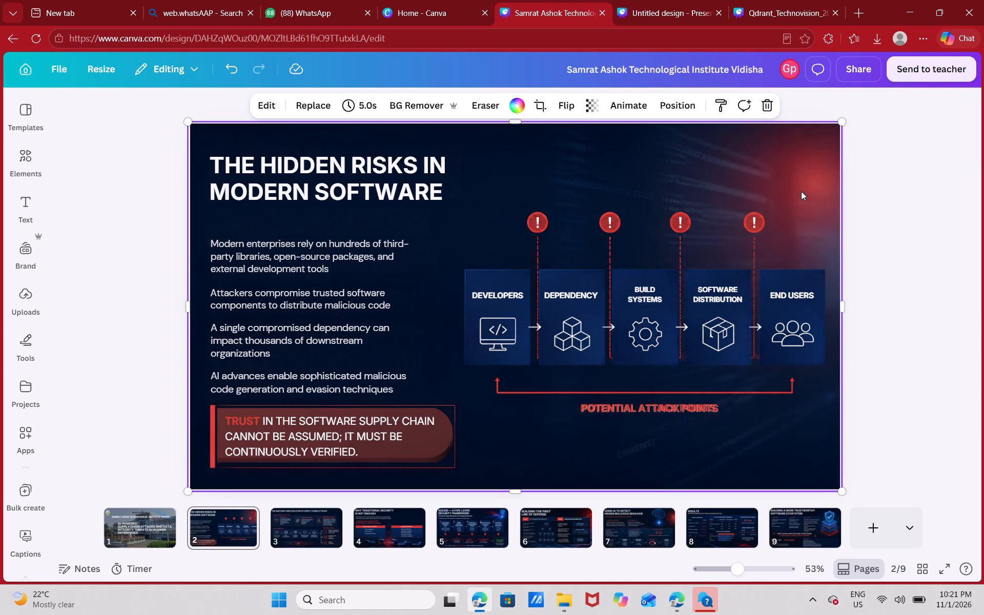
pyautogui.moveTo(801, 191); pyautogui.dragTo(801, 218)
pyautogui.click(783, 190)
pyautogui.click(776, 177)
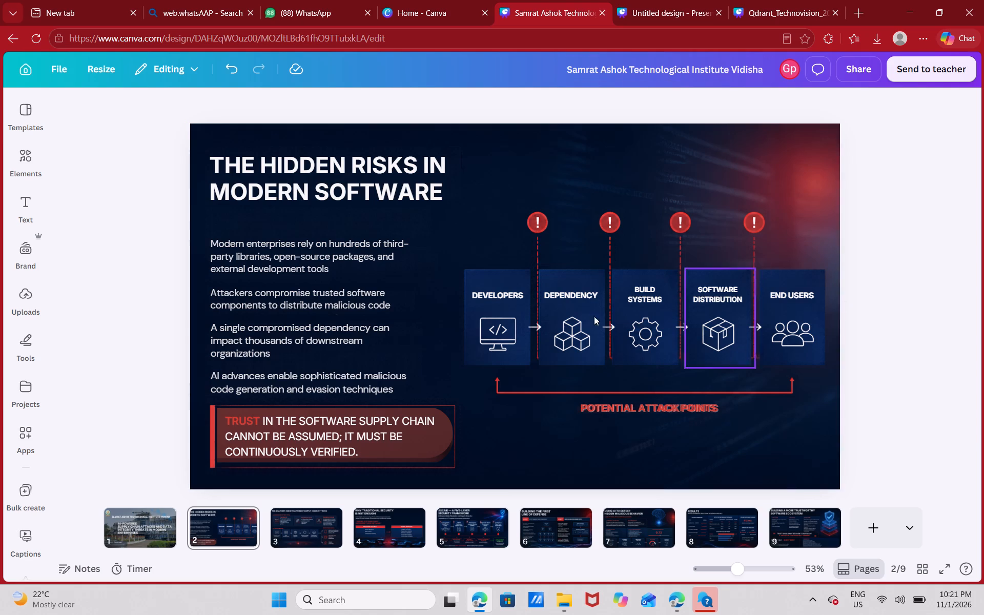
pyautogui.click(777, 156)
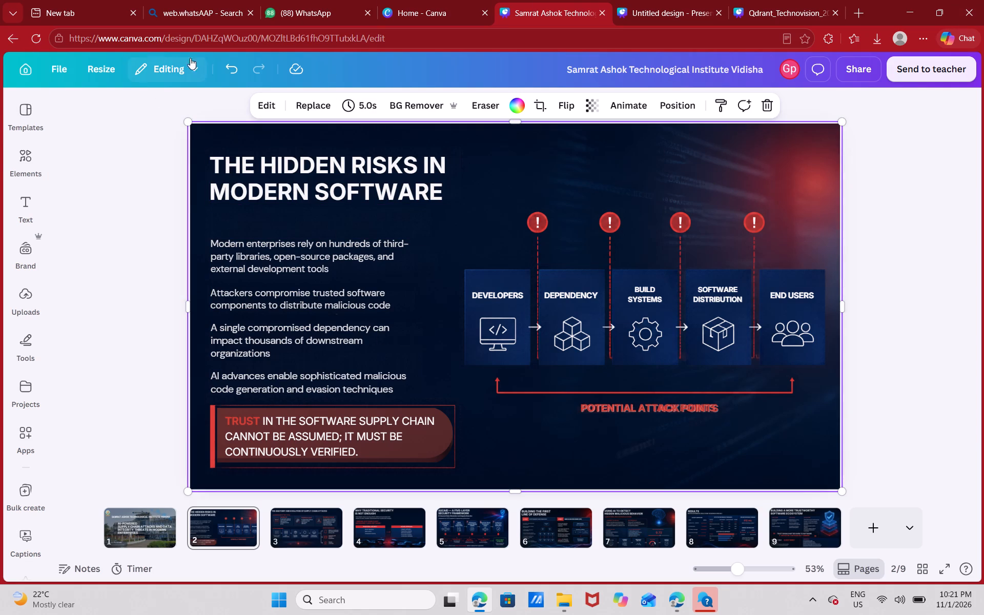
# Add the recently used landscape picture frame from the elements library to slide 2, over the supply chain diagram.
pyautogui.click(34, 162)
pyautogui.click(192, 107)
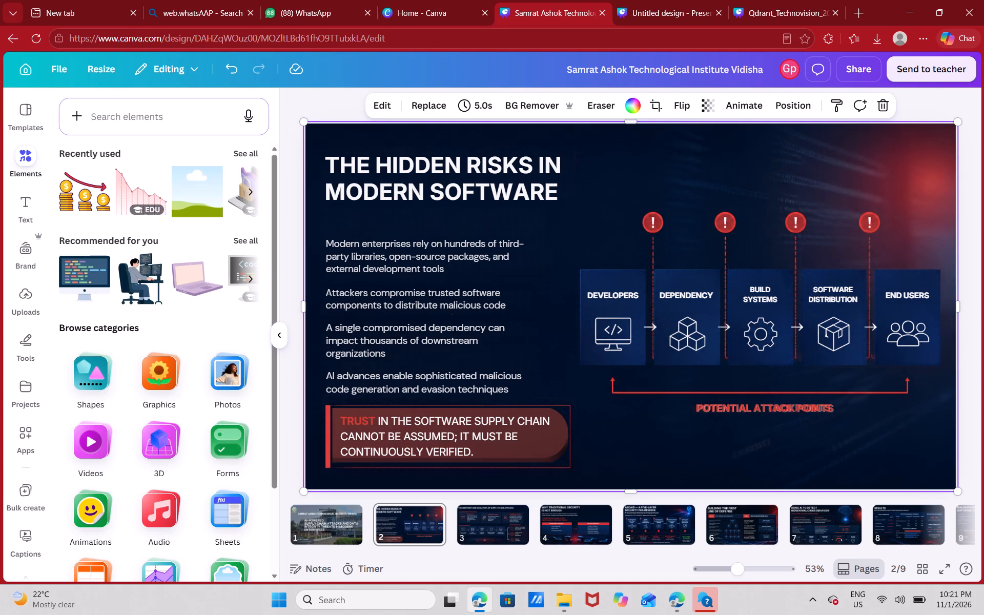
pyautogui.moveTo(200, 205); pyautogui.dragTo(205, 204)
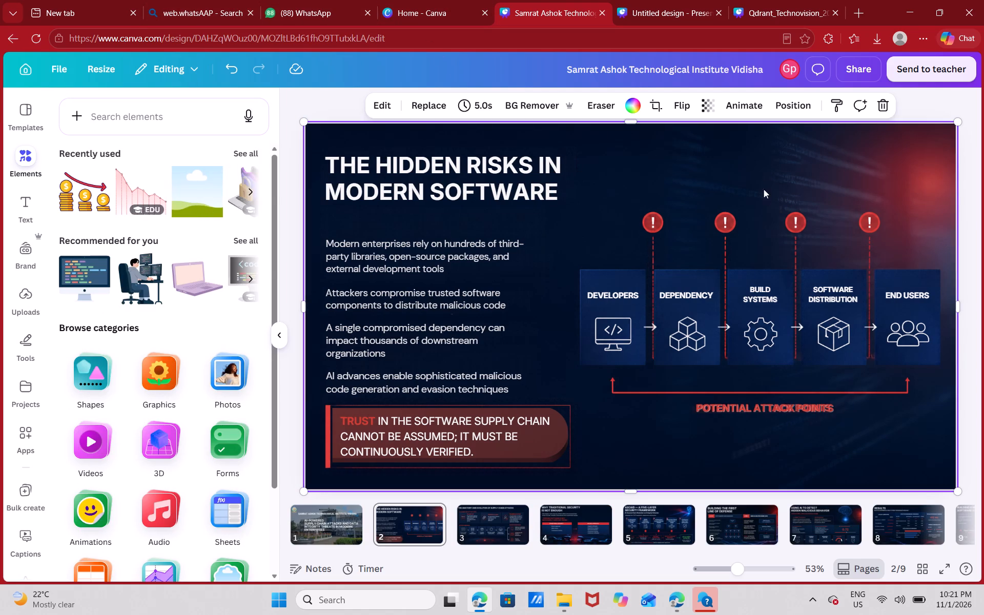
pyautogui.click(198, 197)
pyautogui.moveTo(192, 198); pyautogui.dragTo(190, 196)
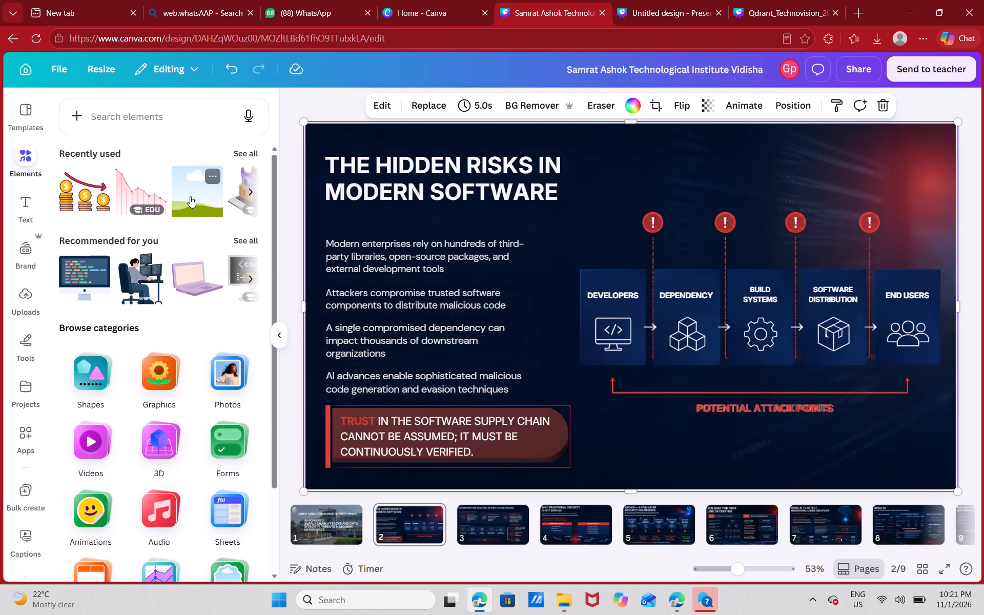
pyautogui.moveTo(190, 196); pyautogui.dragTo(646, 245)
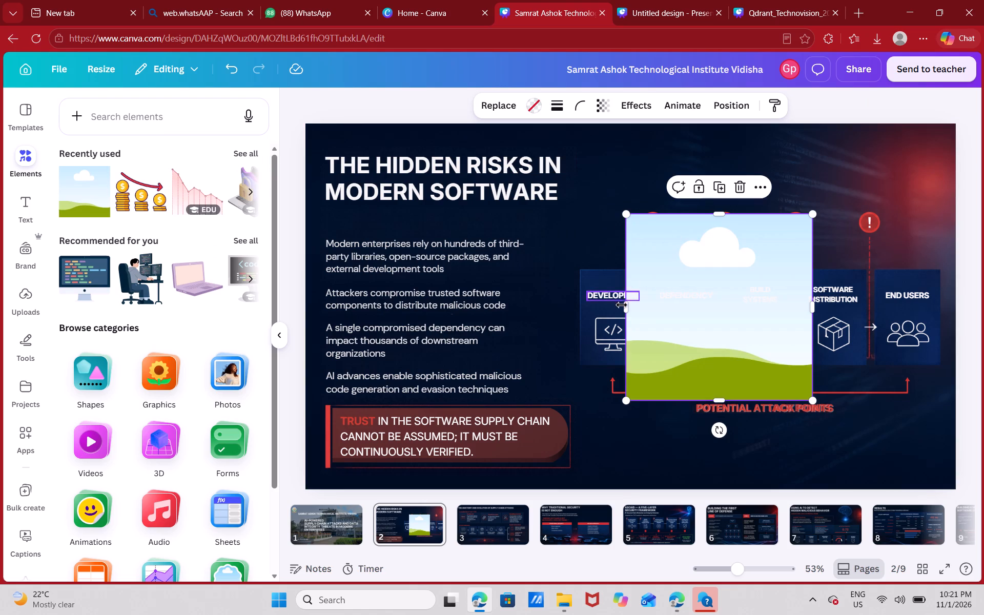
# Resize the landscape picture frame so it covers the whole of slide 2 from edge to edge.
pyautogui.moveTo(622, 305); pyautogui.dragTo(299, 311)
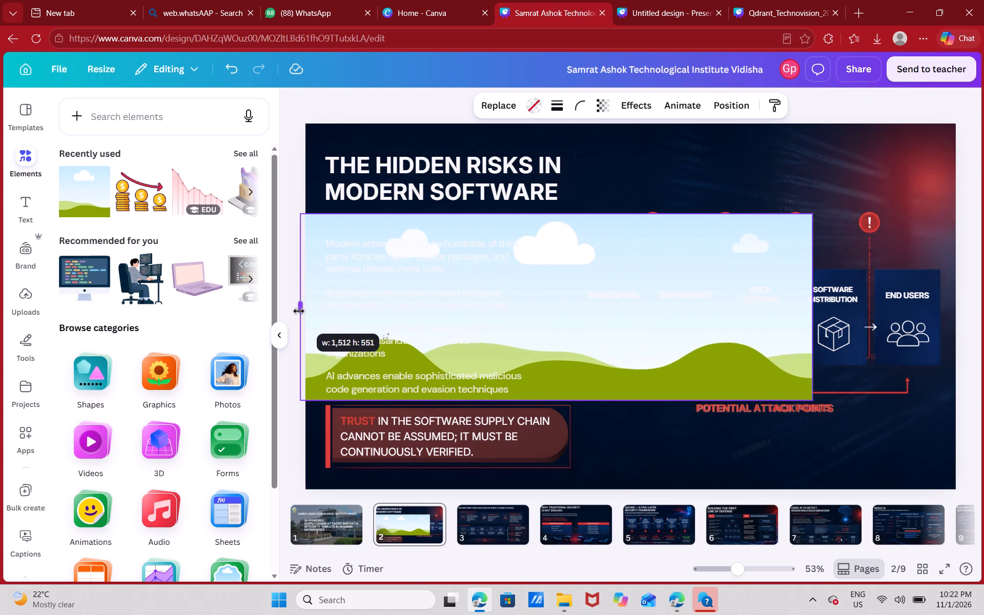
pyautogui.moveTo(299, 311); pyautogui.dragTo(304, 311)
pyautogui.moveTo(560, 215); pyautogui.dragTo(617, 210)
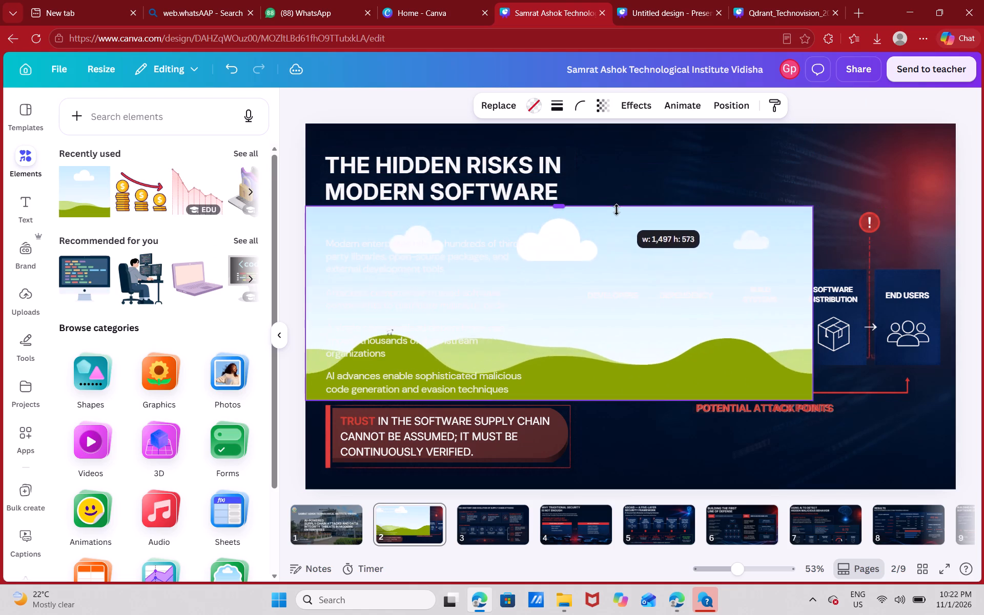
pyautogui.moveTo(617, 210); pyautogui.dragTo(622, 227)
pyautogui.moveTo(634, 335); pyautogui.dragTo(687, 340)
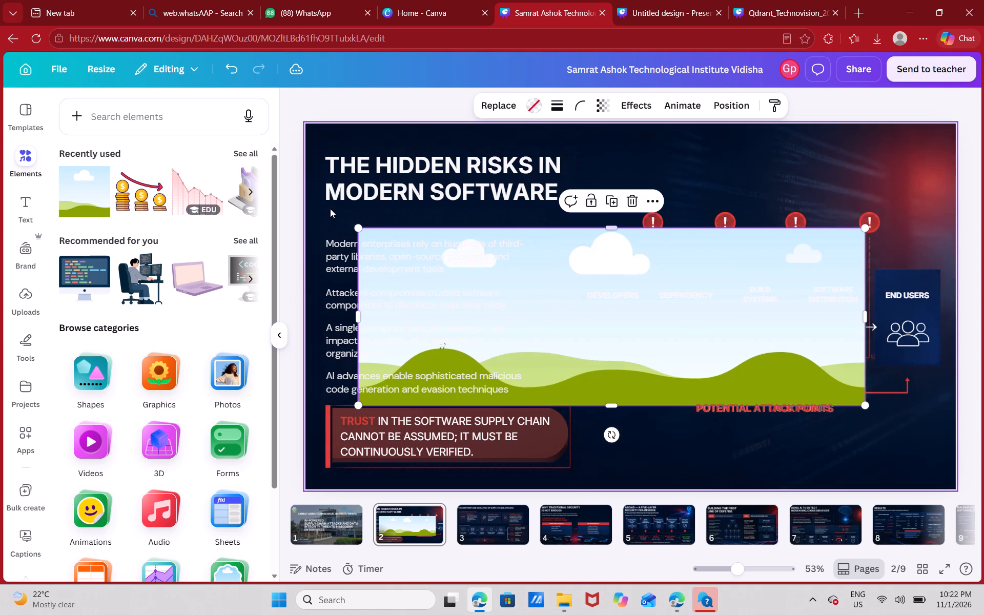
pyautogui.moveTo(358, 231); pyautogui.dragTo(343, 223)
pyautogui.moveTo(604, 220); pyautogui.dragTo(598, 192)
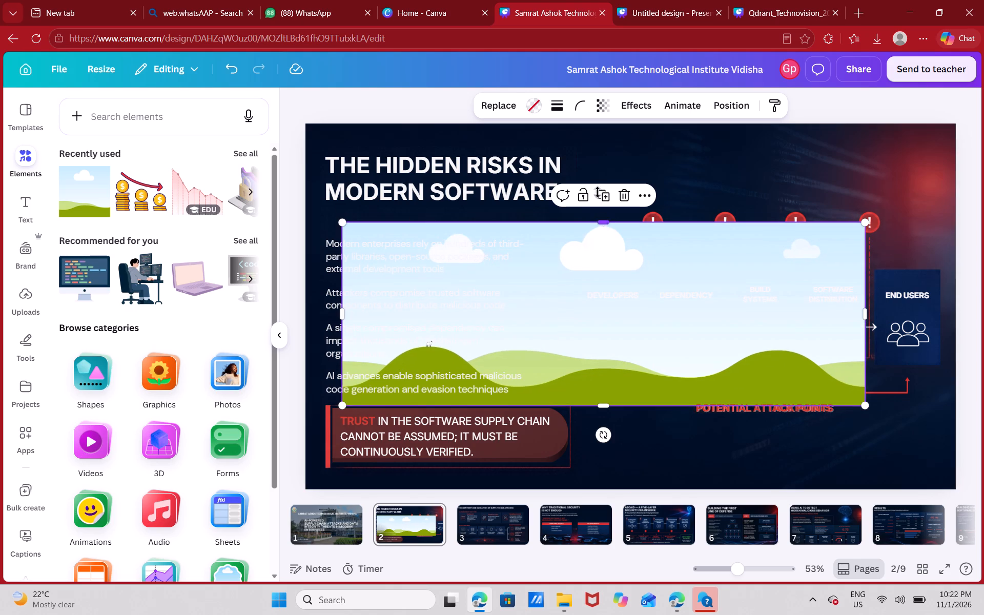
pyautogui.moveTo(598, 192); pyautogui.dragTo(590, 122)
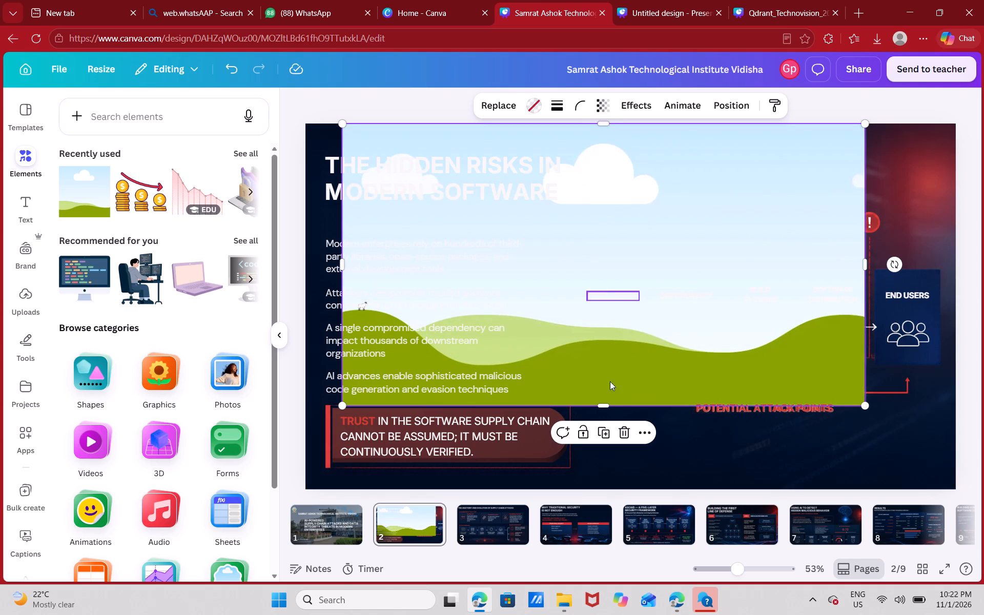
pyautogui.moveTo(604, 403); pyautogui.dragTo(620, 487)
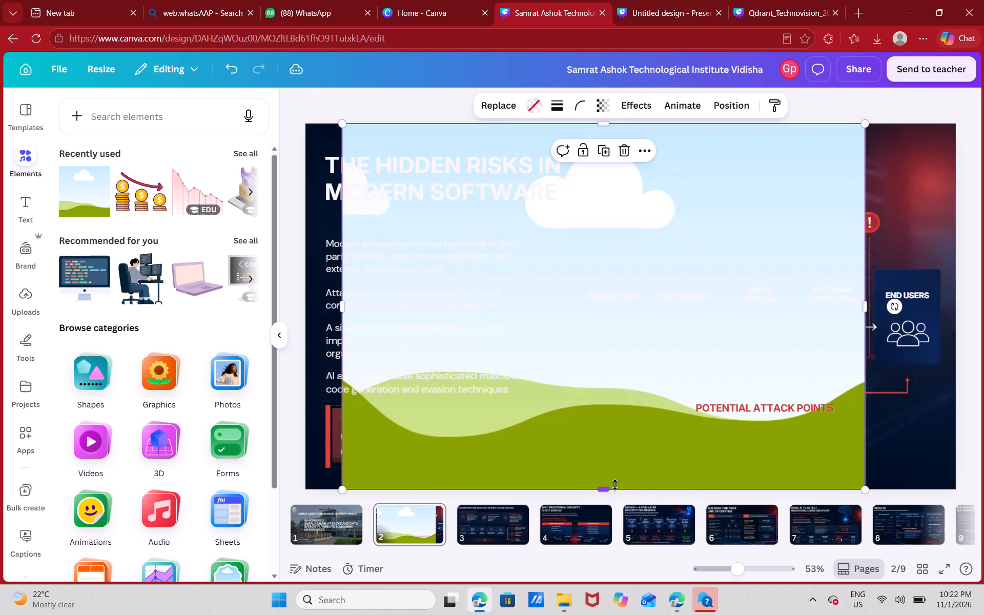
pyautogui.moveTo(344, 312); pyautogui.dragTo(334, 311)
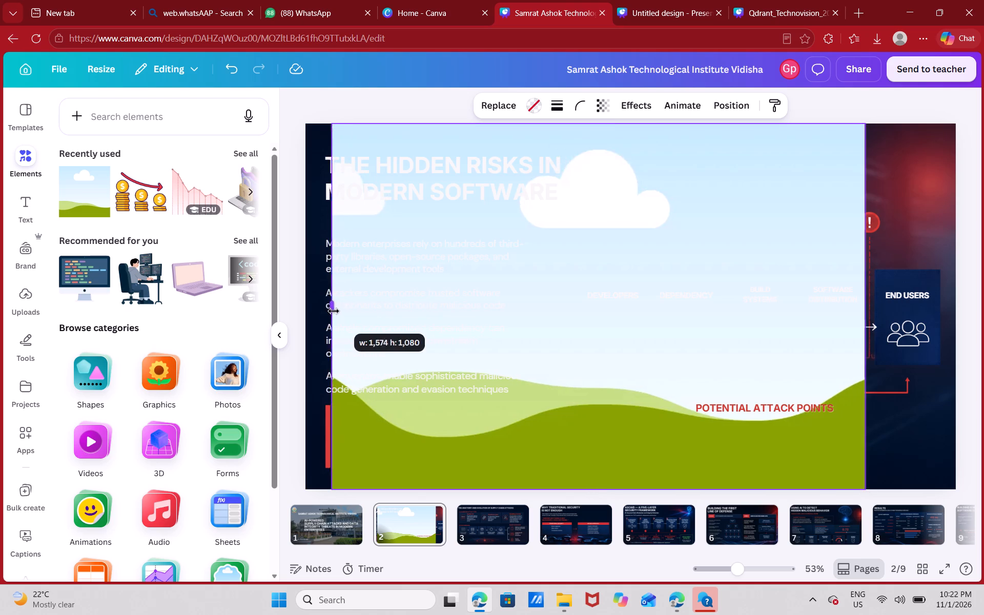
pyautogui.moveTo(334, 311); pyautogui.dragTo(307, 298)
pyautogui.moveTo(866, 300); pyautogui.dragTo(899, 290)
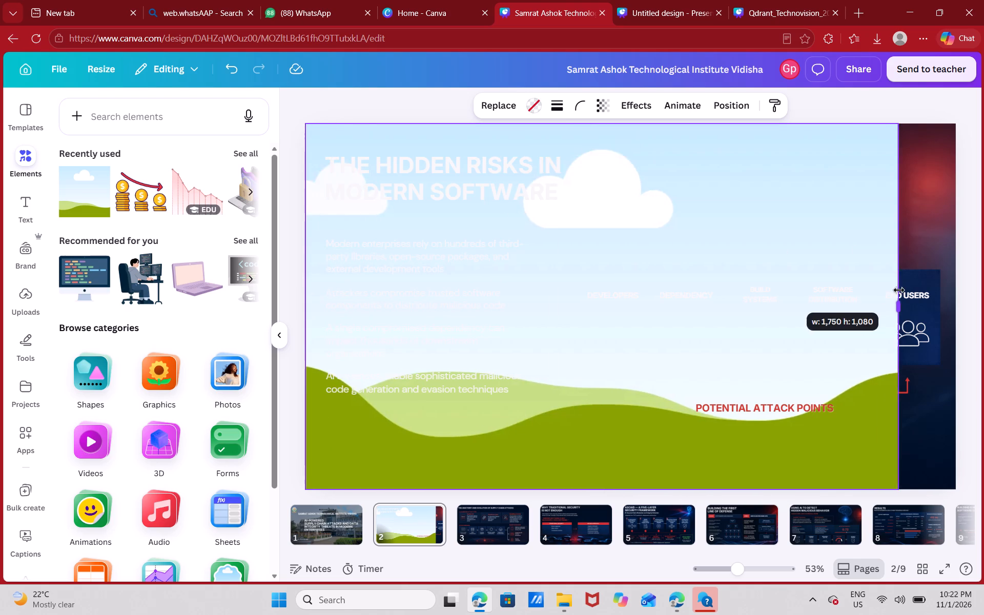
pyautogui.moveTo(899, 290); pyautogui.dragTo(958, 282)
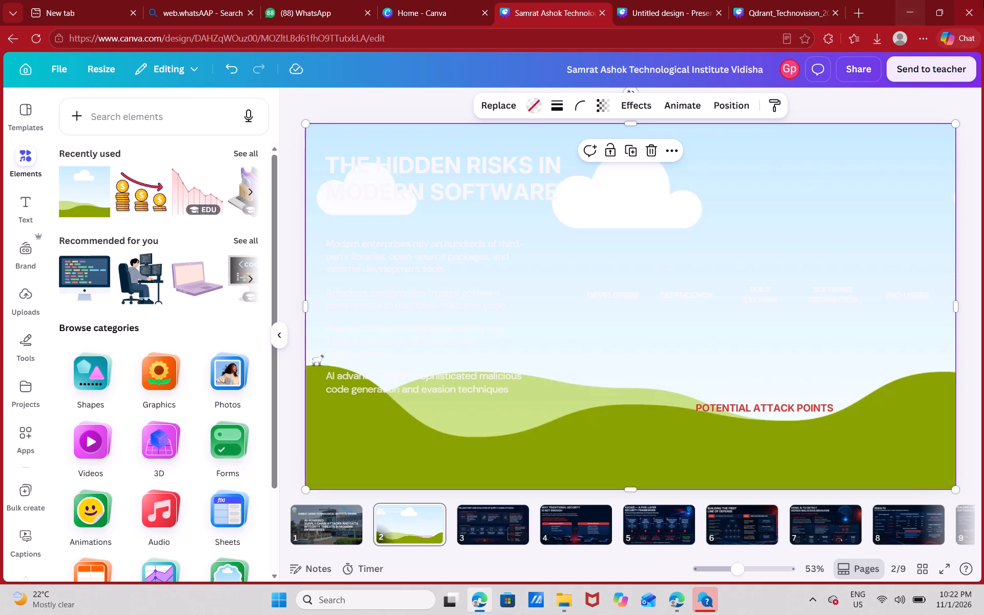
# Search the elements library for "risk" and look through the graphics results.
pyautogui.click(181, 115)
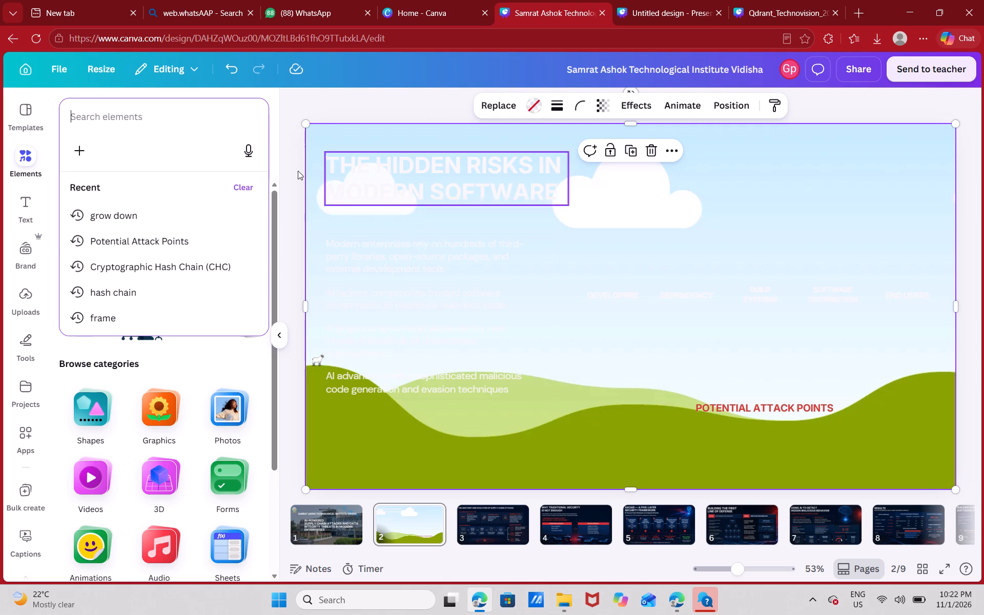
pyautogui.click(199, 117)
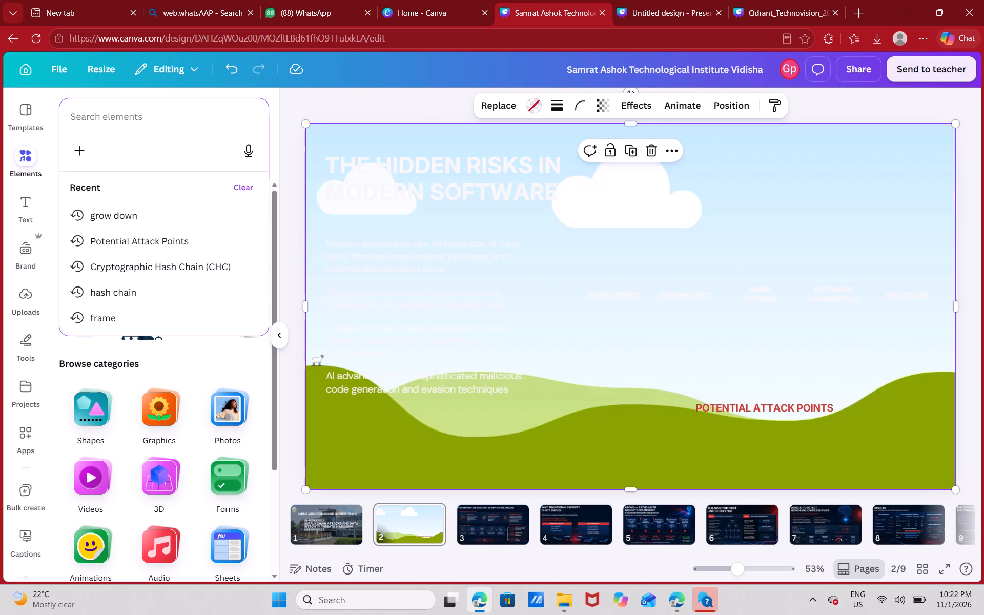
pyautogui.write('risk')
pyautogui.press('space')
pyautogui.press('Return')
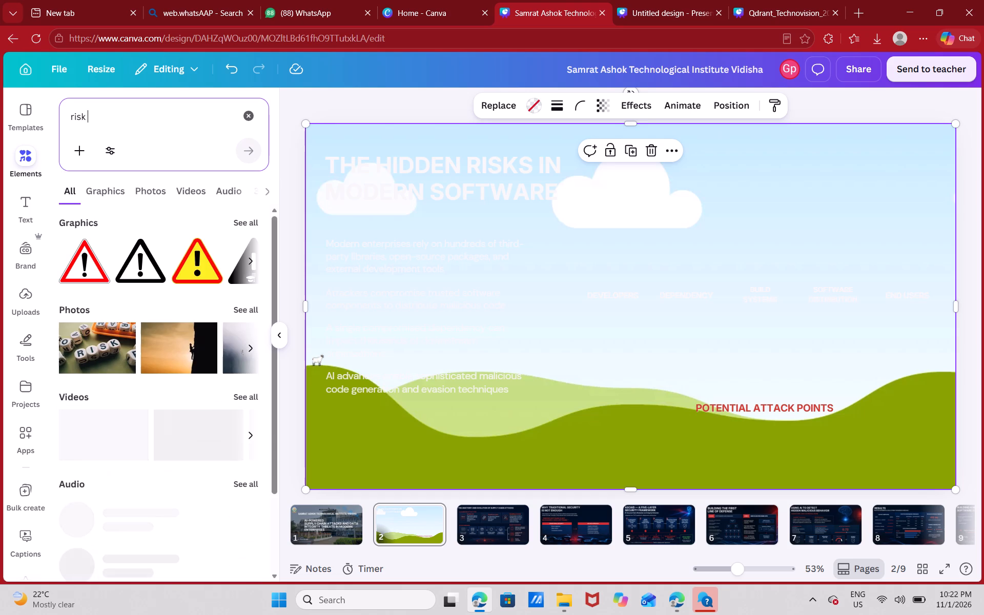
pyautogui.click(111, 195)
pyautogui.scroll(-10, 207, 407)
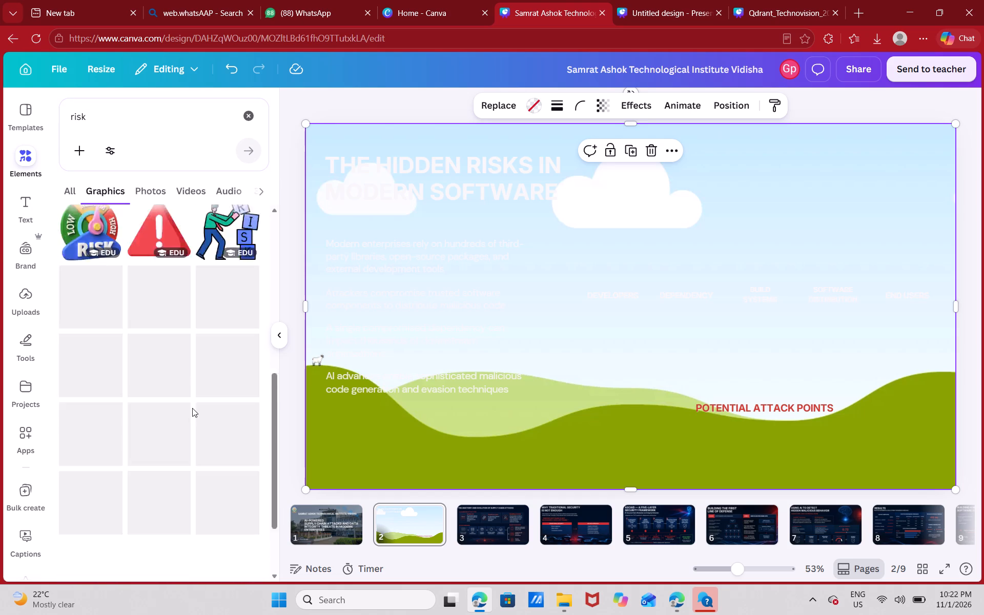
pyautogui.scroll(-7, 200, 393)
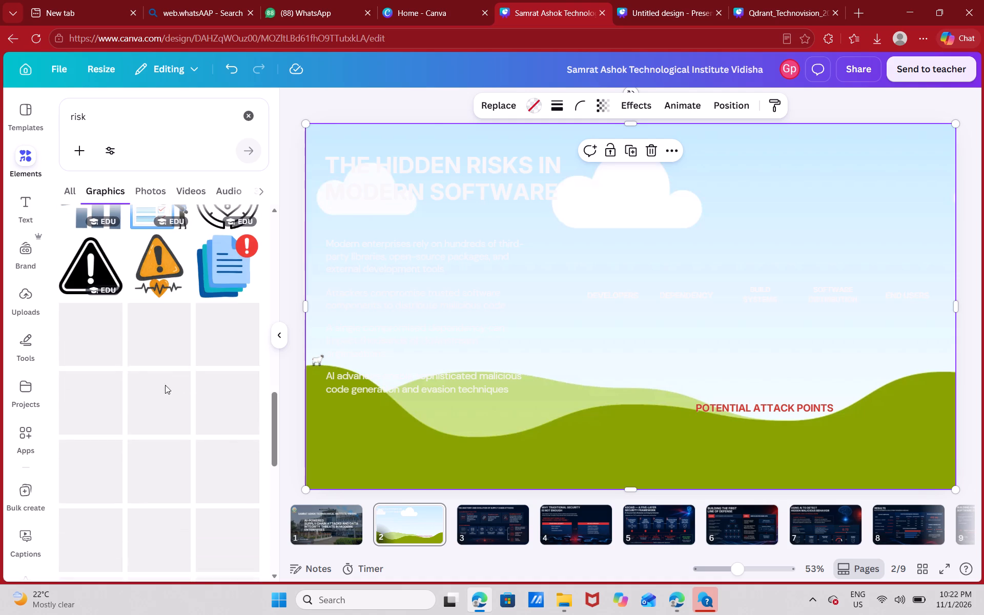
pyautogui.scroll(18, 148, 371)
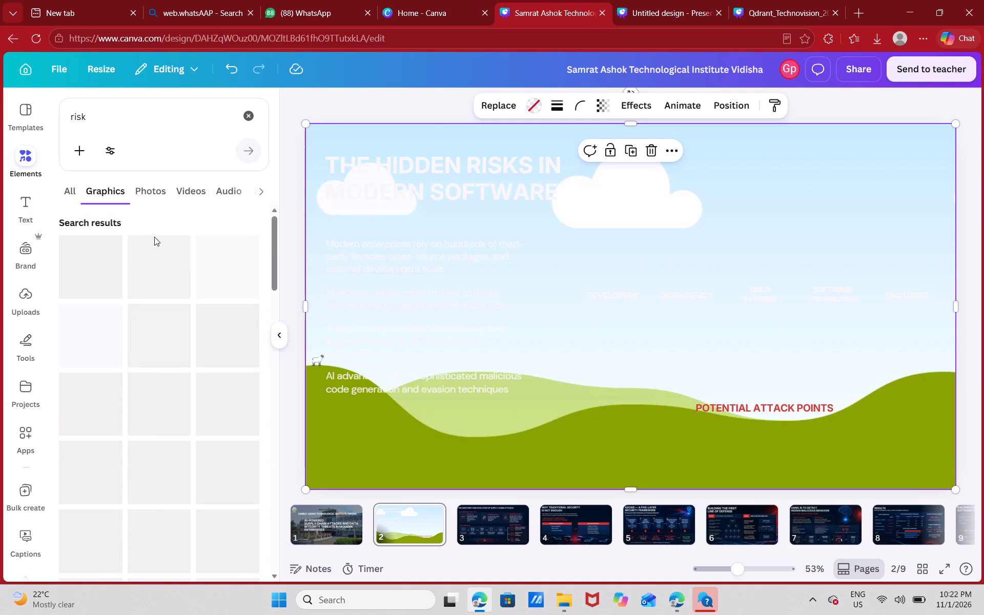
pyautogui.scroll(1, 111, 112)
# Refine the elements search to "risk in computer" and look through the graphics results.
pyautogui.click(111, 112)
pyautogui.write('in computer')
pyautogui.press('space')
pyautogui.press('Return')
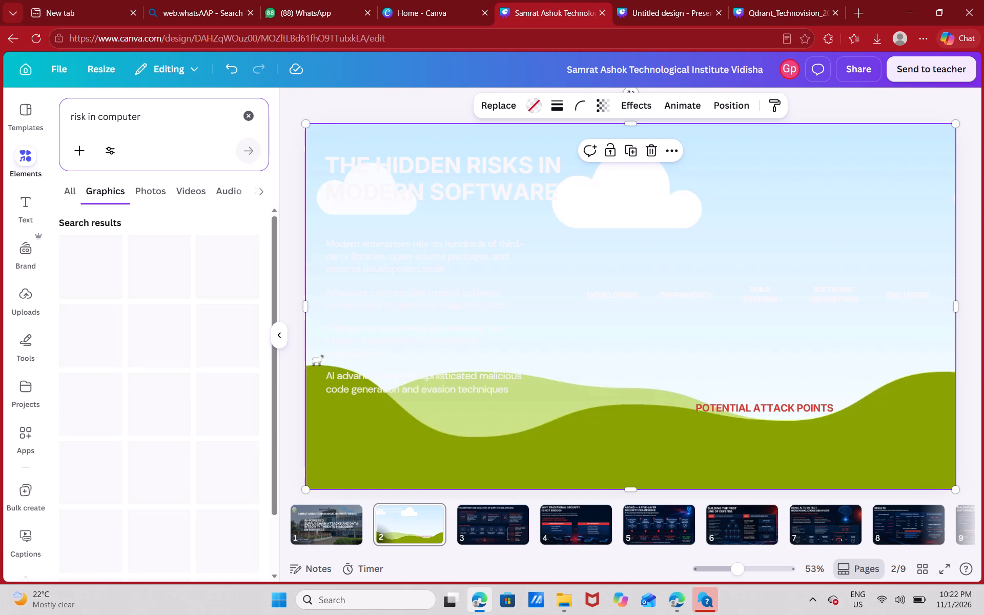
pyautogui.scroll(-5, 139, 255)
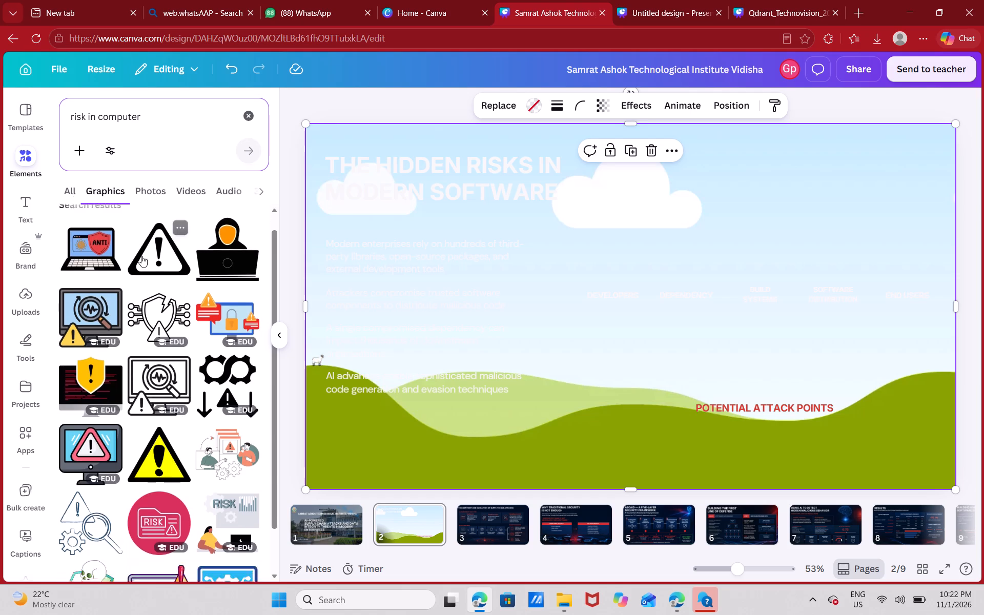
pyautogui.scroll(-6, 143, 256)
pyautogui.scroll(-4, 164, 337)
pyautogui.scroll(5, 166, 337)
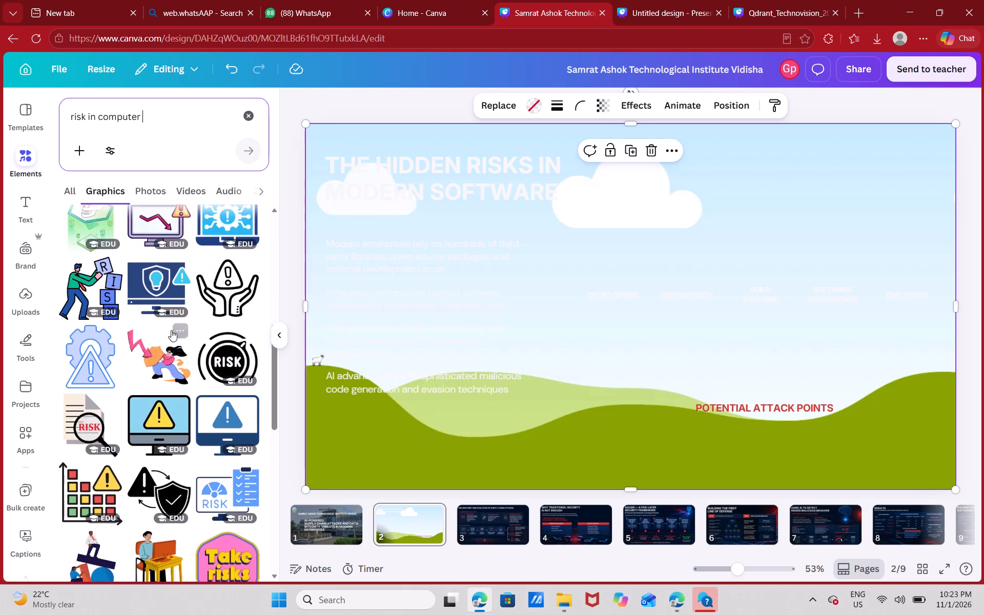
pyautogui.scroll(-11, 171, 327)
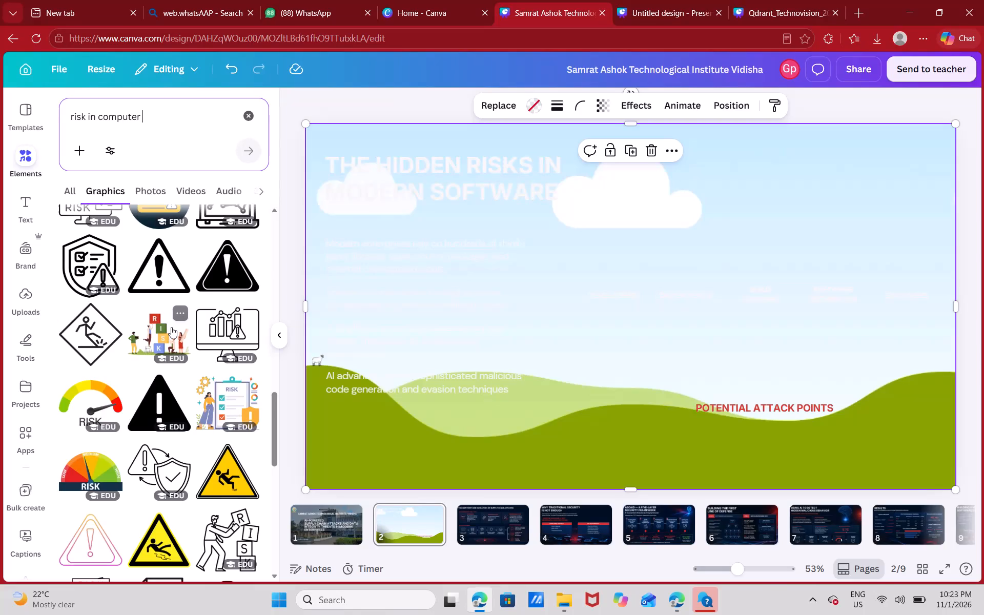
pyautogui.scroll(-8, 126, 336)
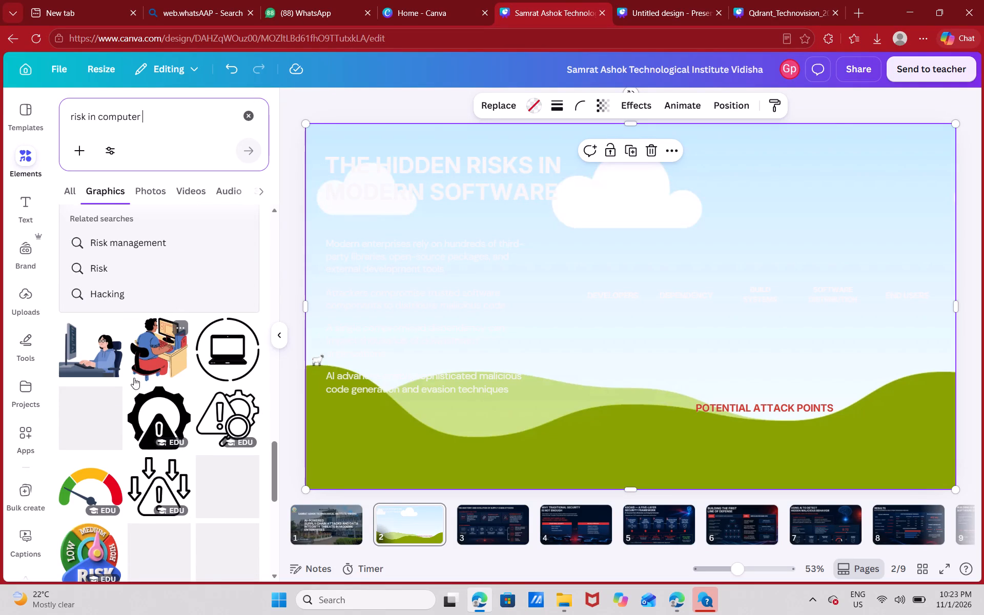
pyautogui.scroll(-6, 114, 364)
pyautogui.scroll(3, 130, 356)
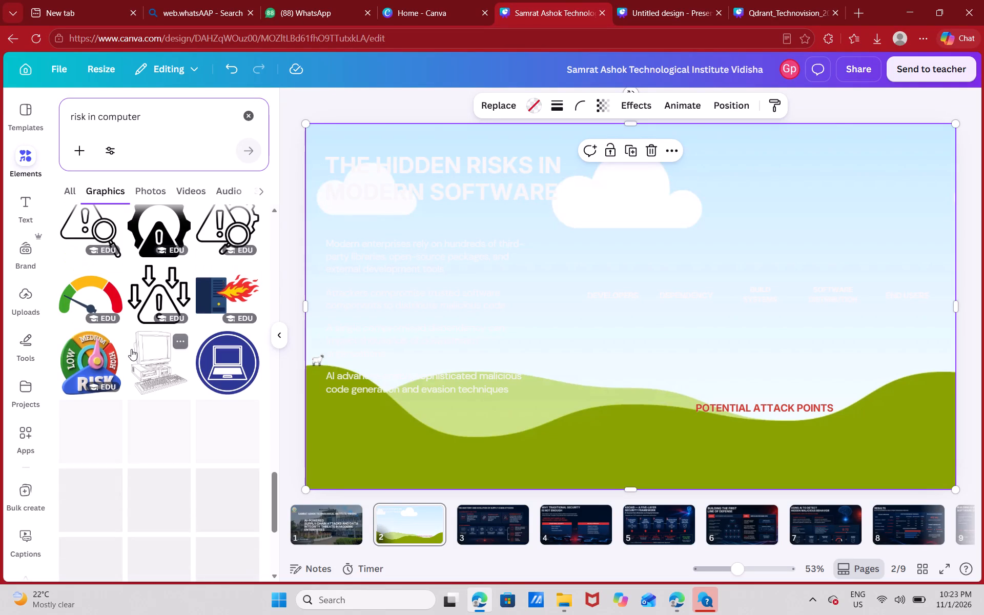
pyautogui.scroll(-3, 131, 348)
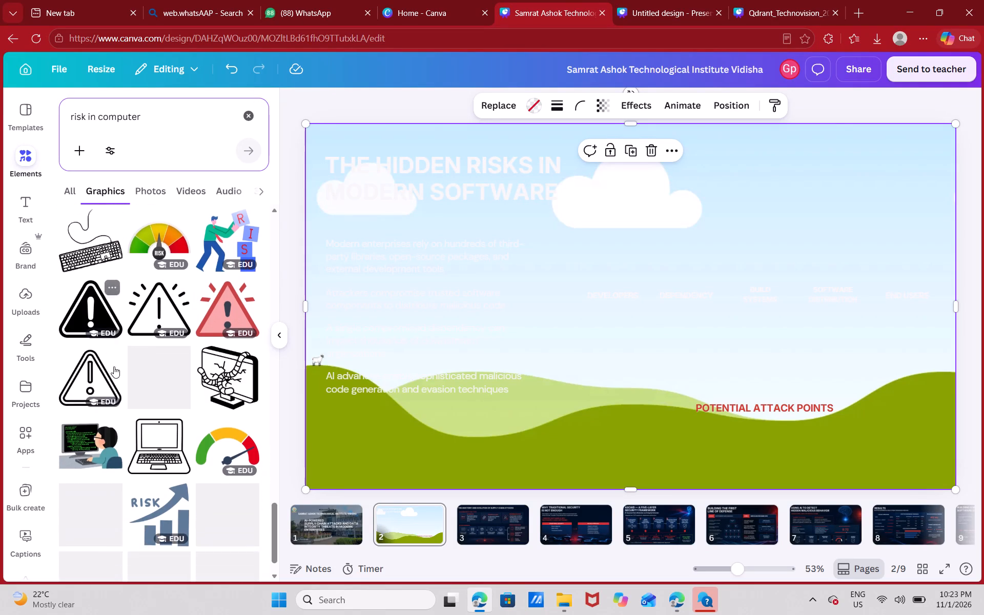
pyautogui.scroll(-3, 158, 423)
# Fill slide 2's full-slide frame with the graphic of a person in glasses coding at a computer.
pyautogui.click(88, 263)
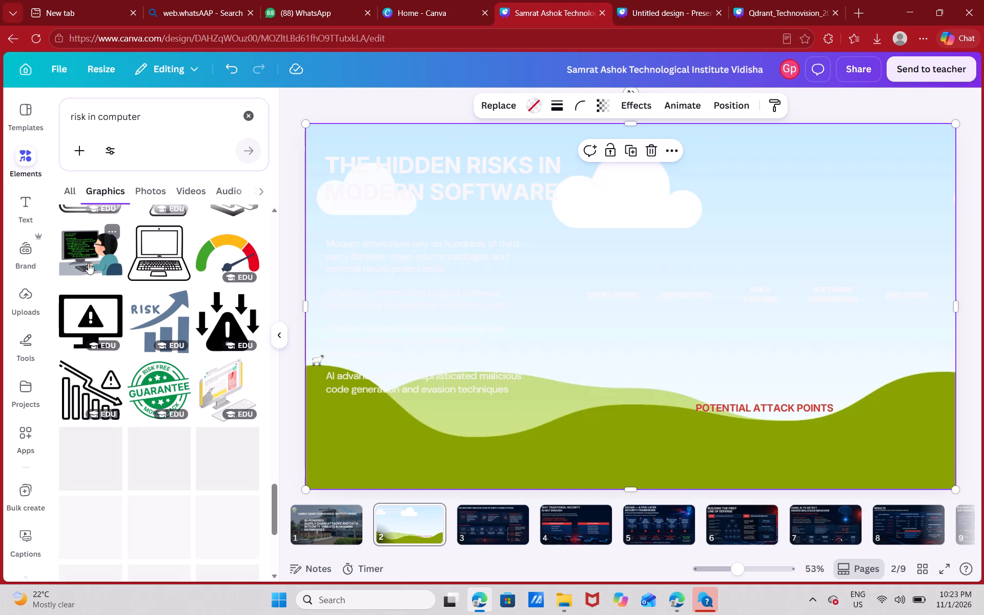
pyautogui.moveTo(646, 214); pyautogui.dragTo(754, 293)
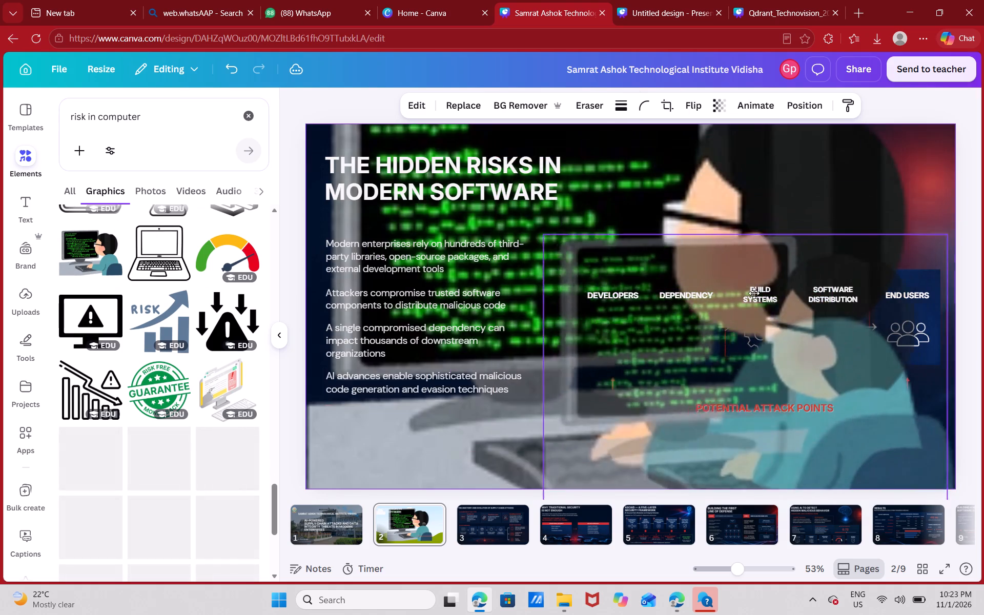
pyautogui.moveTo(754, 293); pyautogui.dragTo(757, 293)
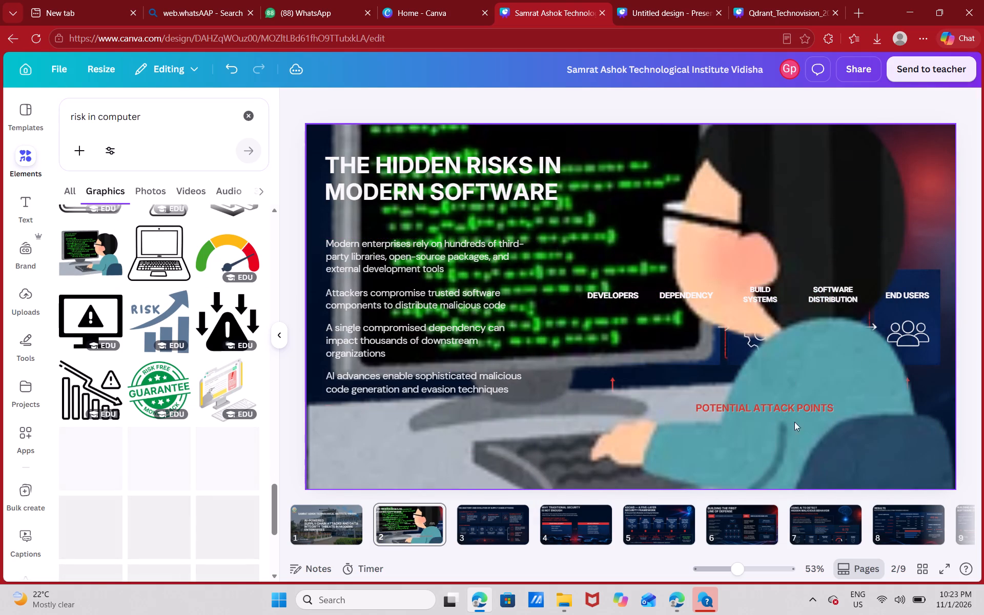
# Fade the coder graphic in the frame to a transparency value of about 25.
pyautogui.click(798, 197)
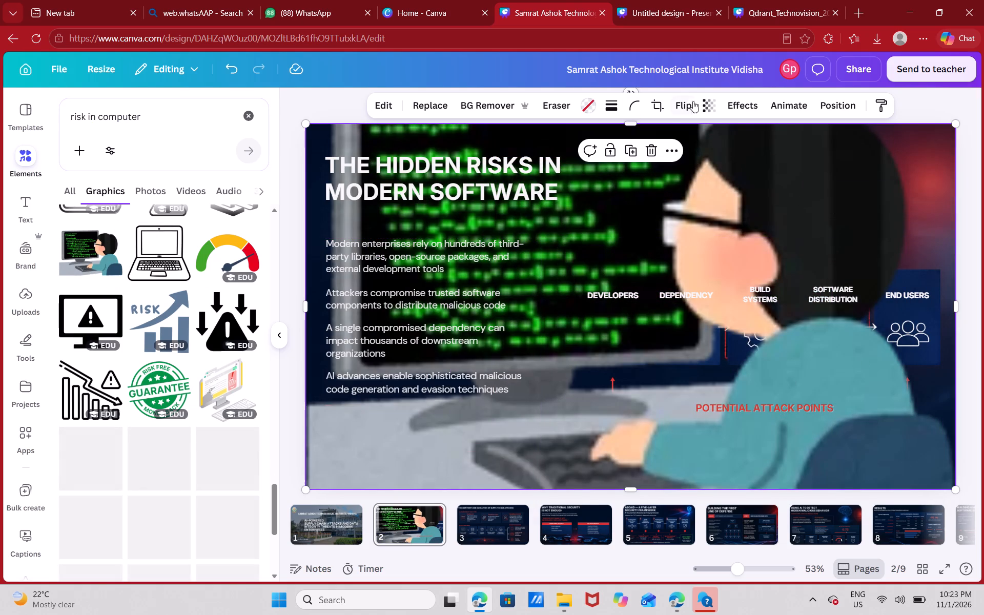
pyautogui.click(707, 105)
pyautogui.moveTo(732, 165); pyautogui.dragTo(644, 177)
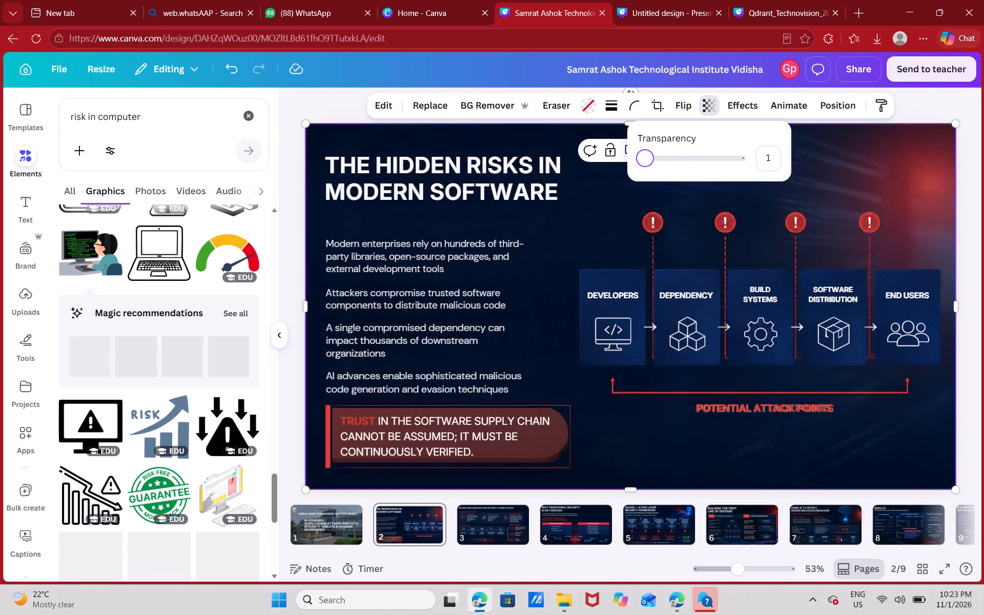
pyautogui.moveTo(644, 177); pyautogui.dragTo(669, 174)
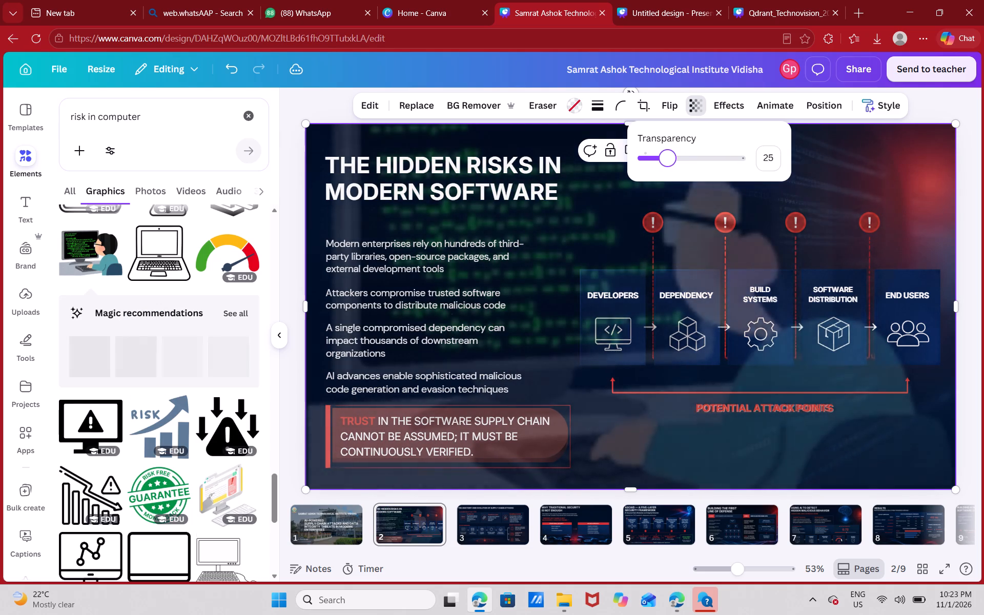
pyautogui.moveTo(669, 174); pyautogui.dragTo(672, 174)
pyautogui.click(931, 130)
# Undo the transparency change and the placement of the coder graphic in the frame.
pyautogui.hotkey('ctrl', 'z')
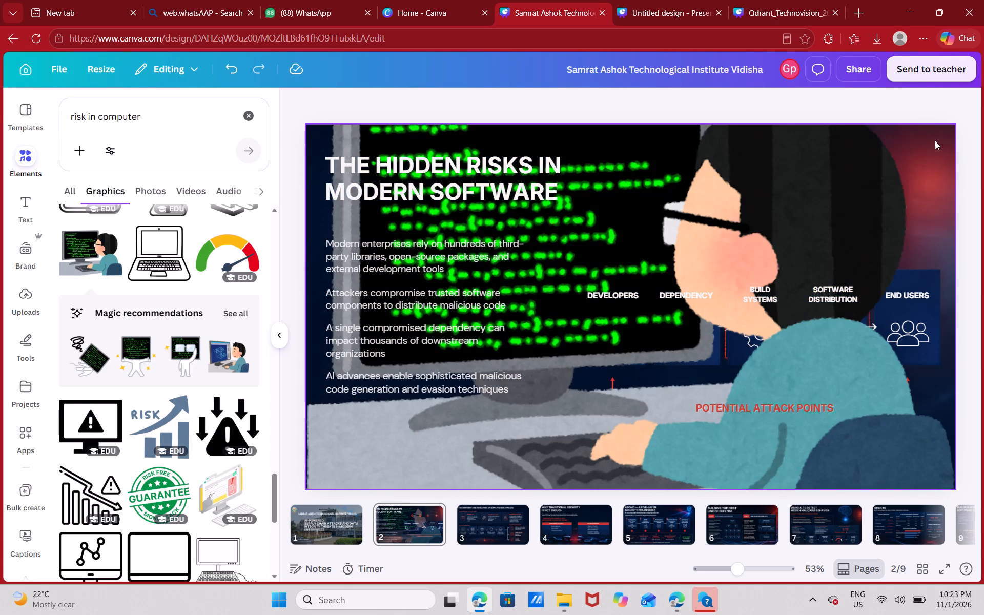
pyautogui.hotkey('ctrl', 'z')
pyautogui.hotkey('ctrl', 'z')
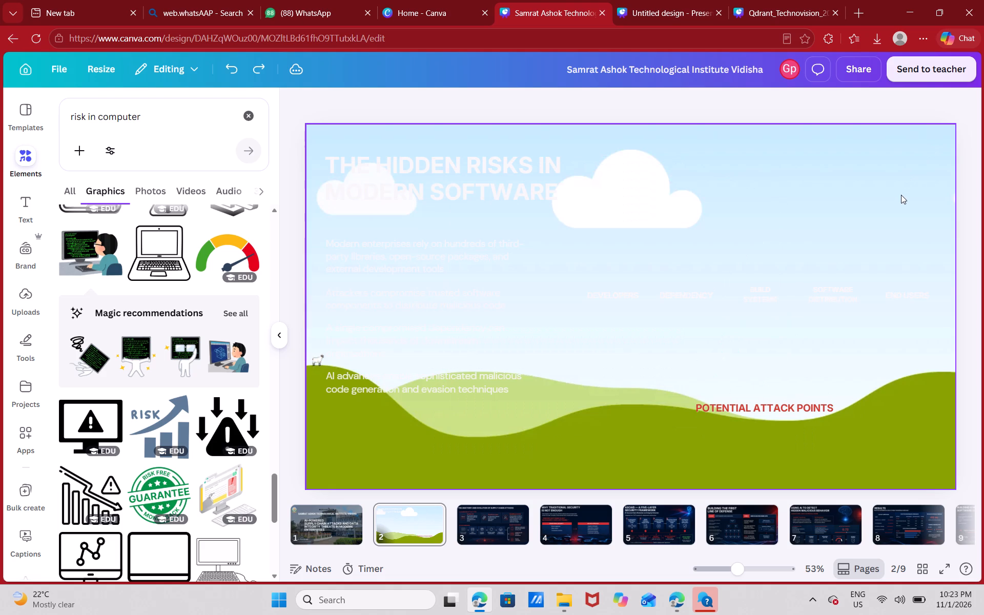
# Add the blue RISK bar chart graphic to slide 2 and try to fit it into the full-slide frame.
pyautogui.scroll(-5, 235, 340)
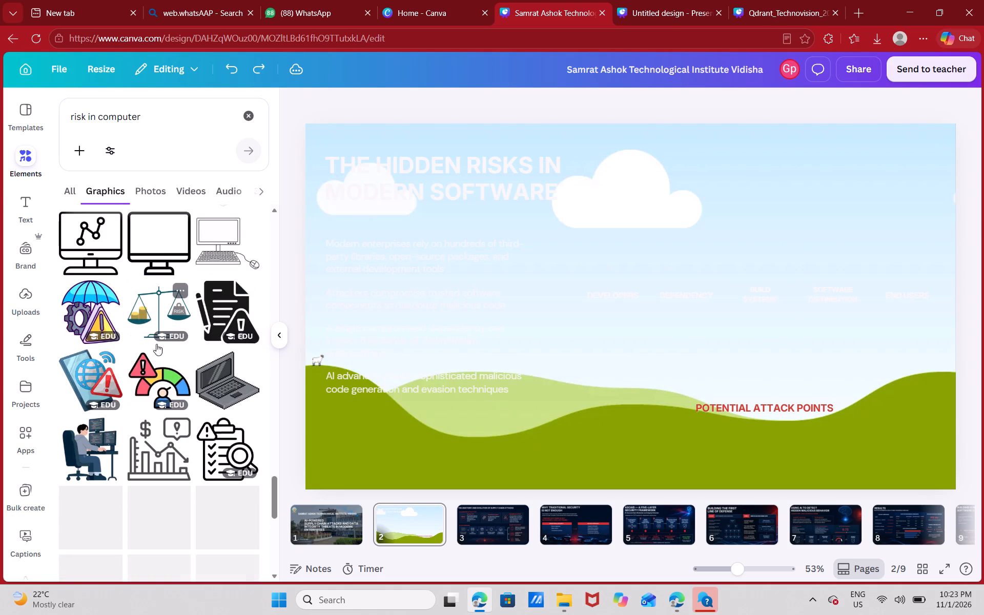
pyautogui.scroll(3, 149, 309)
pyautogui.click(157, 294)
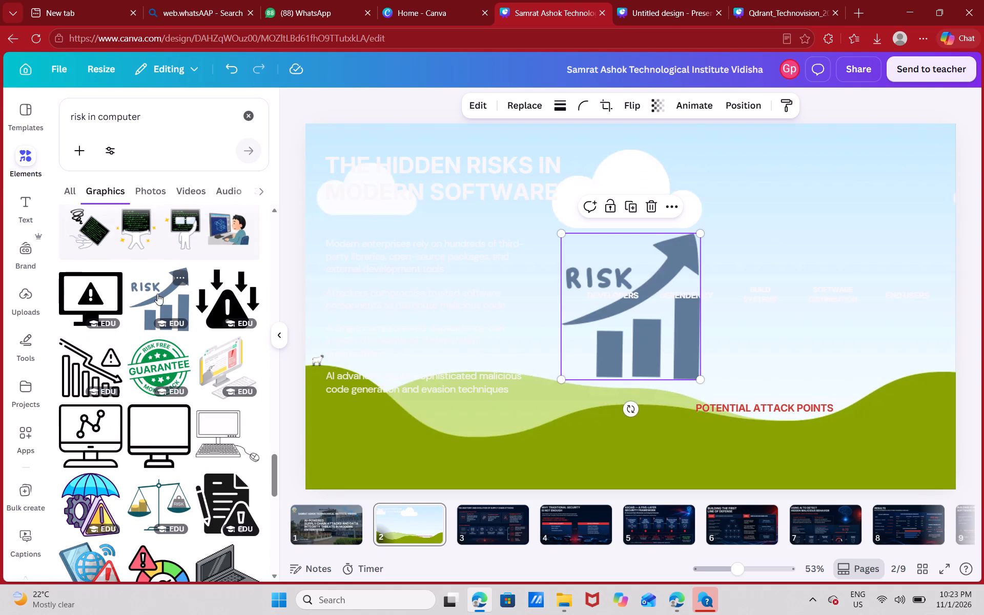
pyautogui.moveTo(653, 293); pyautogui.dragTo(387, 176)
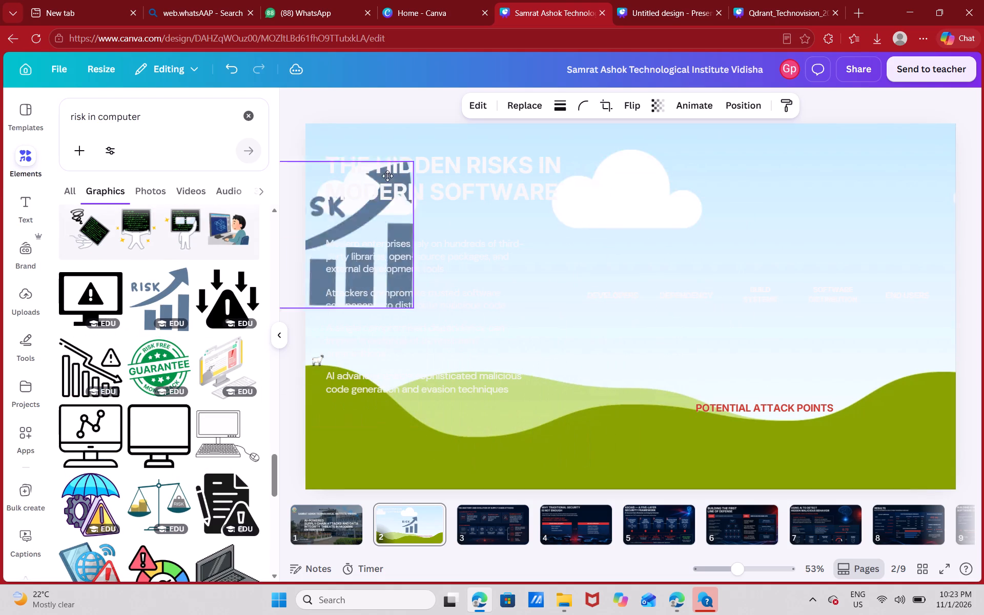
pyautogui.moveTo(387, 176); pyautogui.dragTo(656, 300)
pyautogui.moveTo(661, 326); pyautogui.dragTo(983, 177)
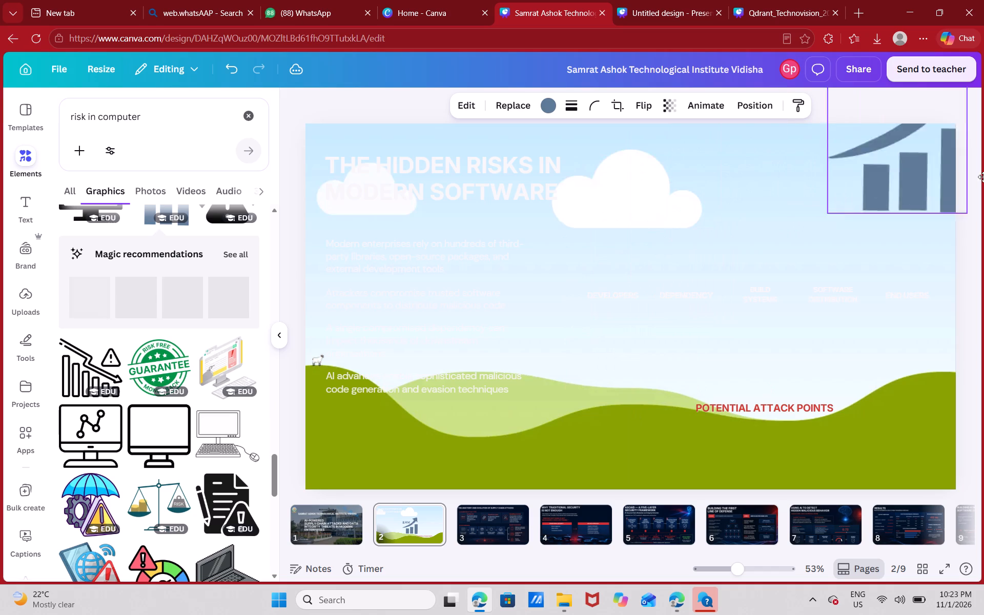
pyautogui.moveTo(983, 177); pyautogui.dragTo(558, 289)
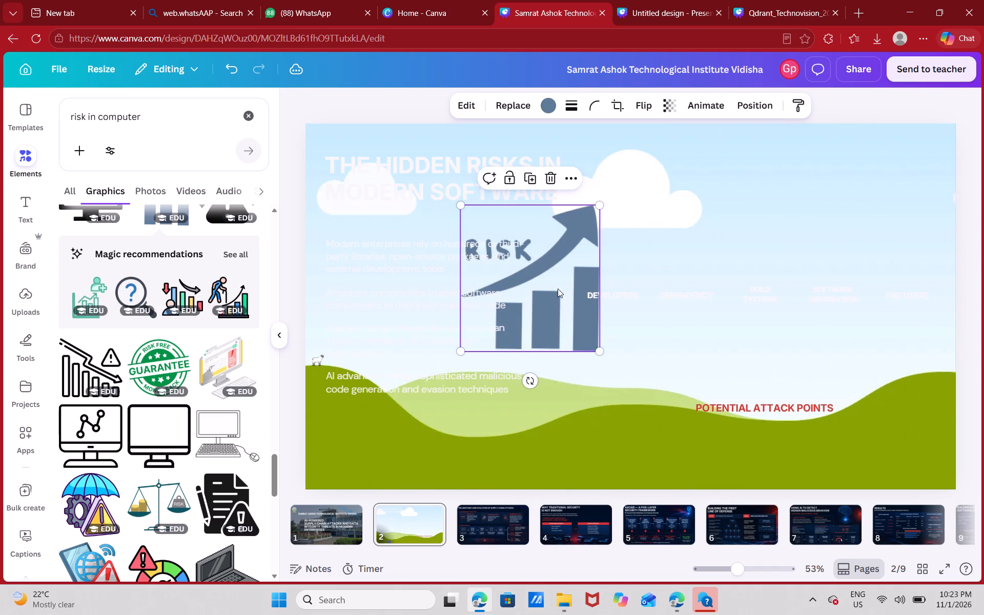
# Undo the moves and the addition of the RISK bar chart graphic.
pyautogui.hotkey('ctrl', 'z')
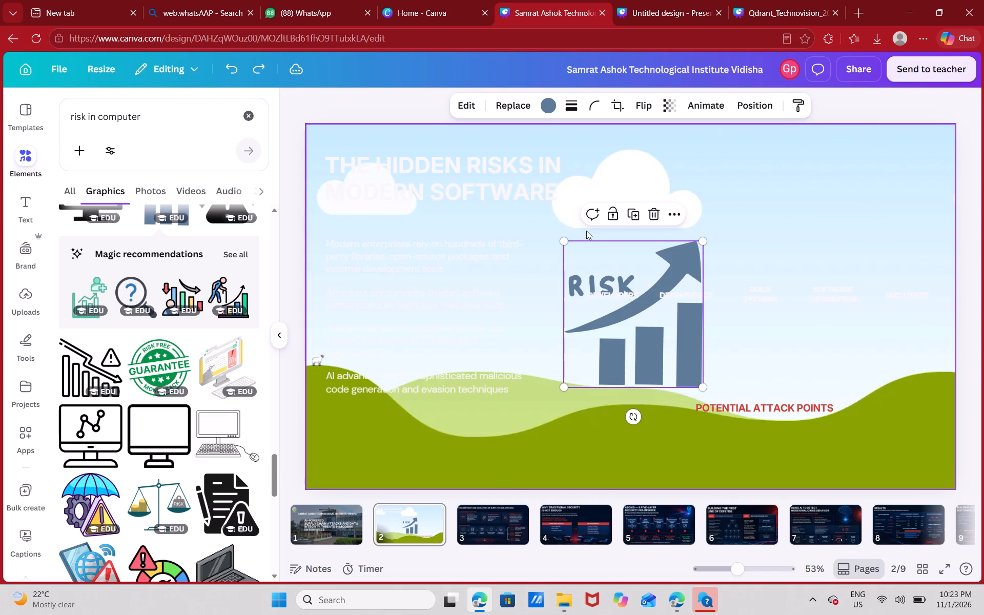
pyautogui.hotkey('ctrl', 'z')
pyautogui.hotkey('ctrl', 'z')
# Find the server room graphic with loose floor cables among the results and fill slide 2's full-slide frame with it.
pyautogui.scroll(-2, 202, 353)
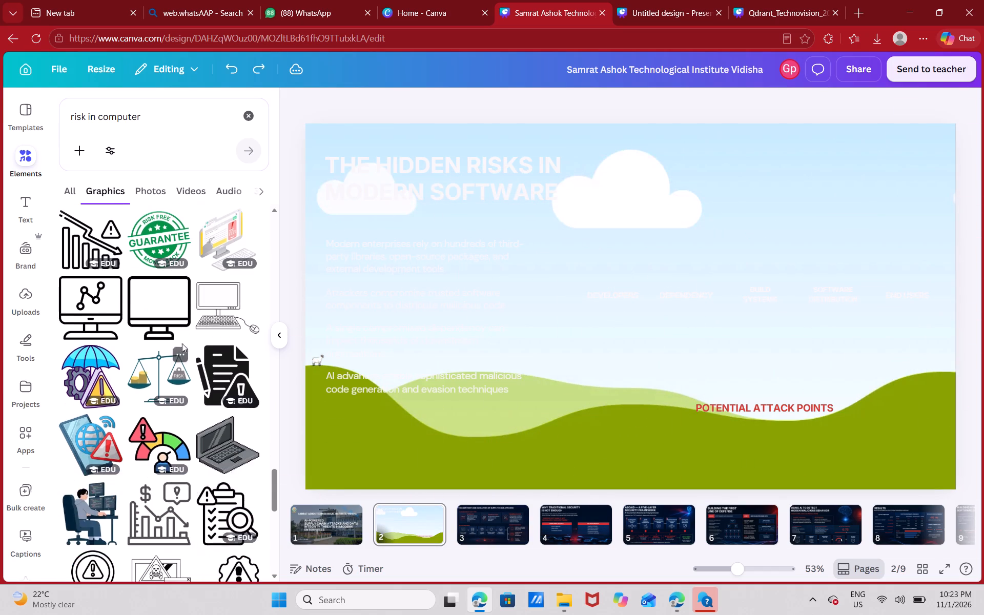
pyautogui.scroll(-6, 182, 341)
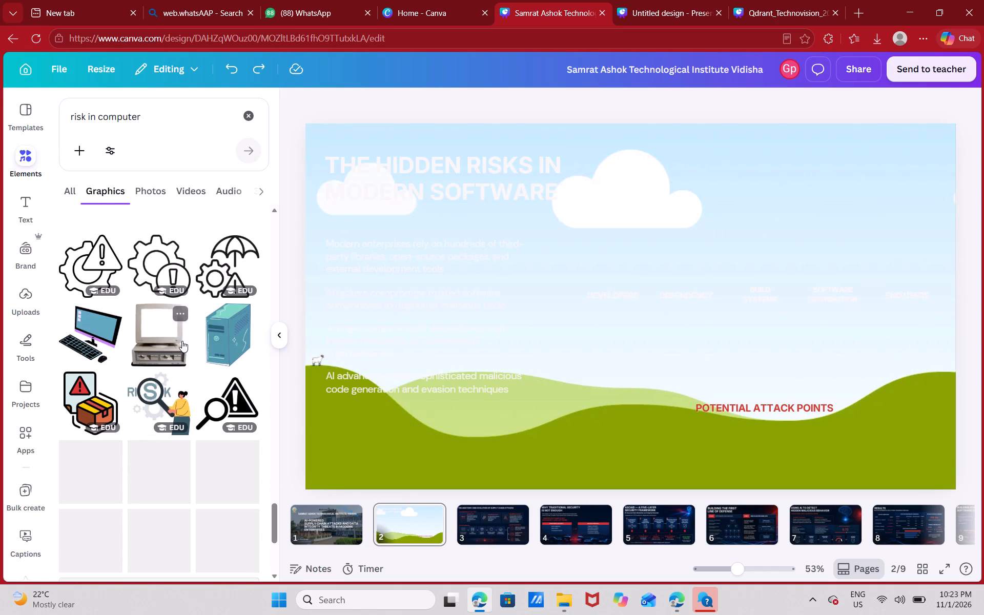
pyautogui.scroll(-5, 182, 341)
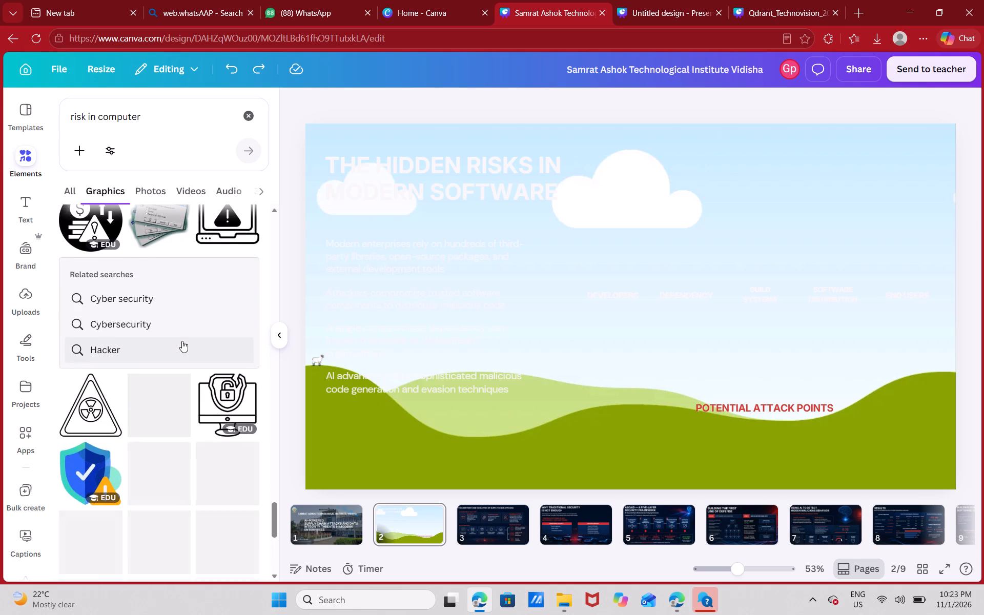
pyautogui.scroll(-8, 182, 341)
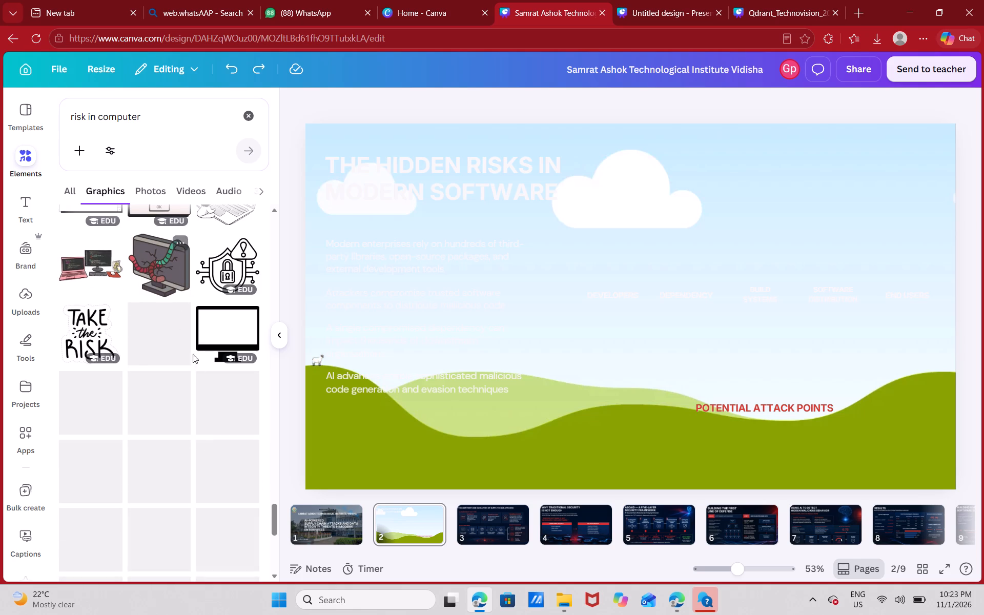
pyautogui.scroll(-3, 181, 387)
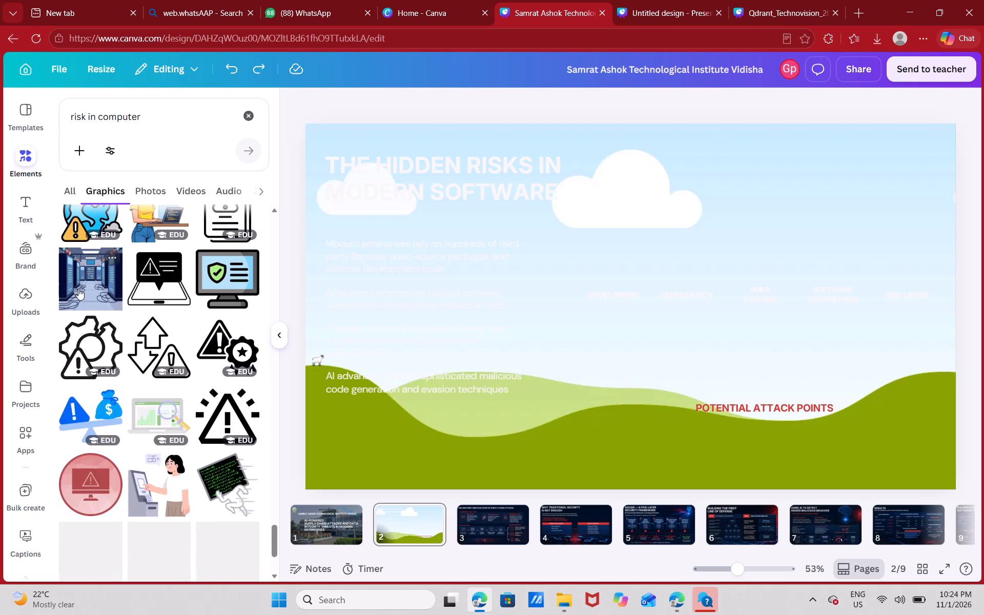
pyautogui.moveTo(78, 289); pyautogui.dragTo(565, 258)
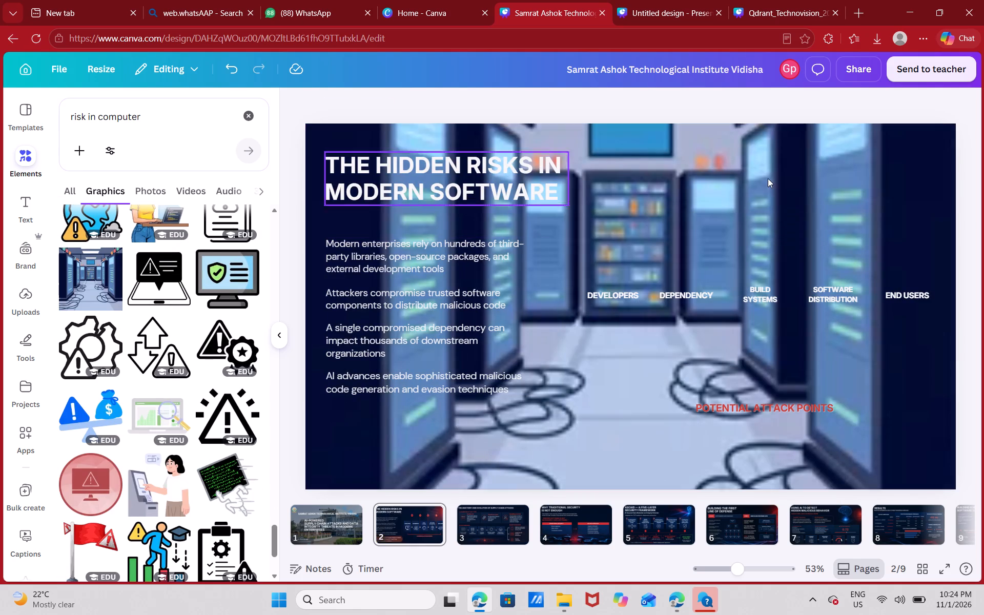
# Set the transparency value of the server room image on slide 2 to 17.
pyautogui.click(808, 167)
pyautogui.click(708, 101)
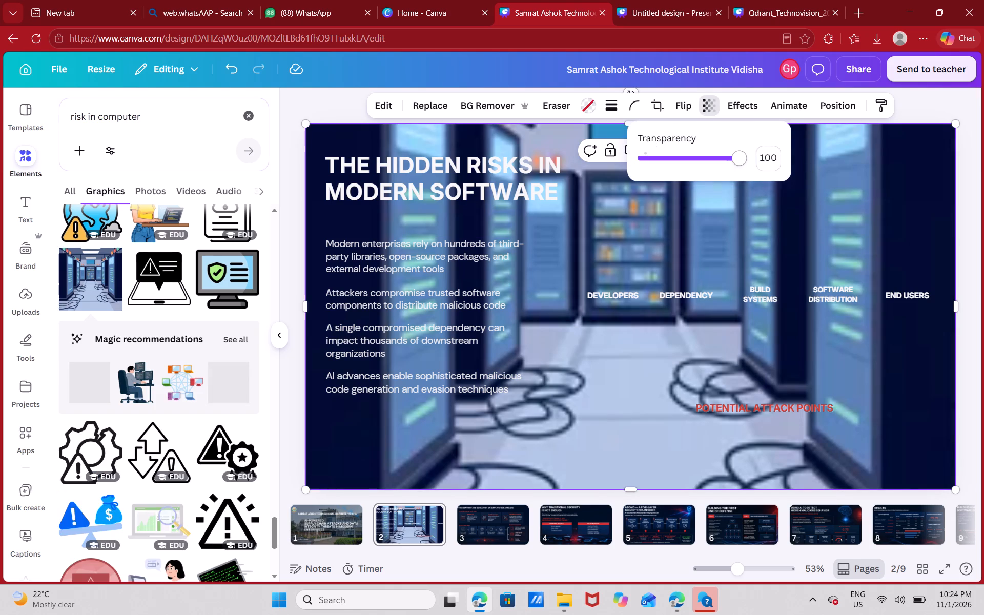
pyautogui.moveTo(742, 162); pyautogui.dragTo(705, 169)
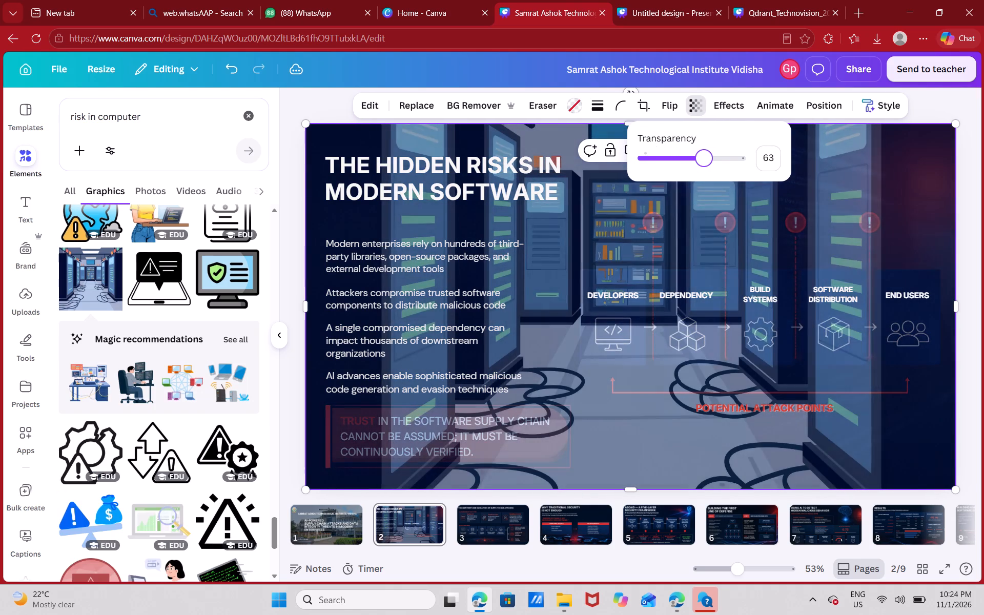
pyautogui.moveTo(705, 169); pyautogui.dragTo(687, 173)
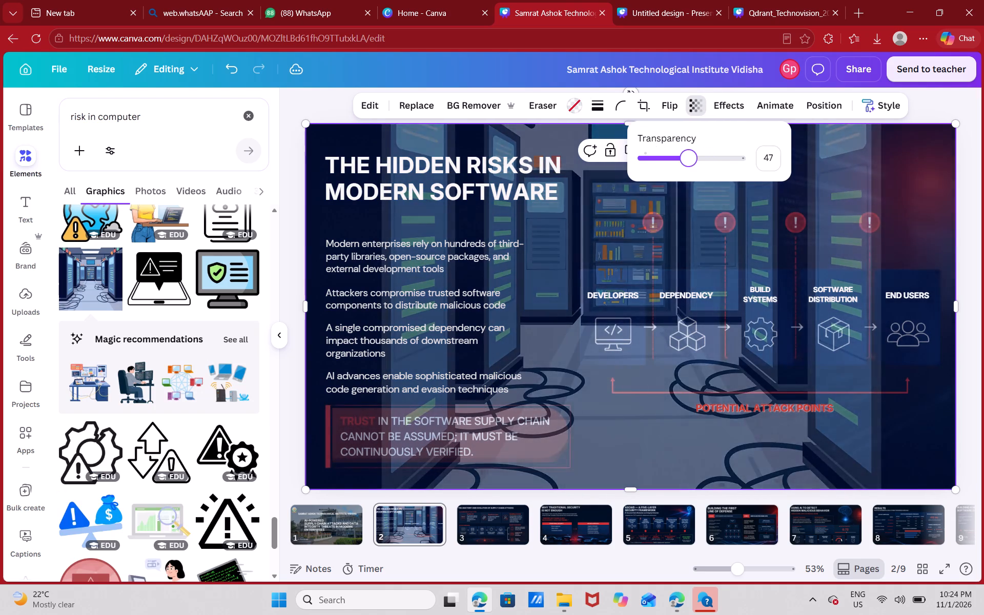
pyautogui.moveTo(687, 173); pyautogui.dragTo(667, 176)
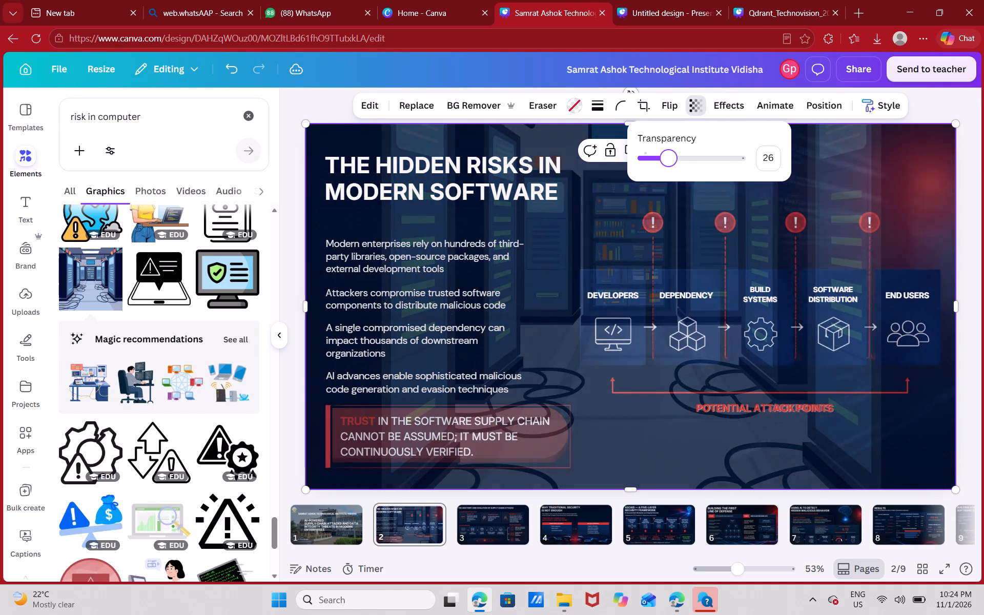
pyautogui.moveTo(667, 176); pyautogui.dragTo(655, 177)
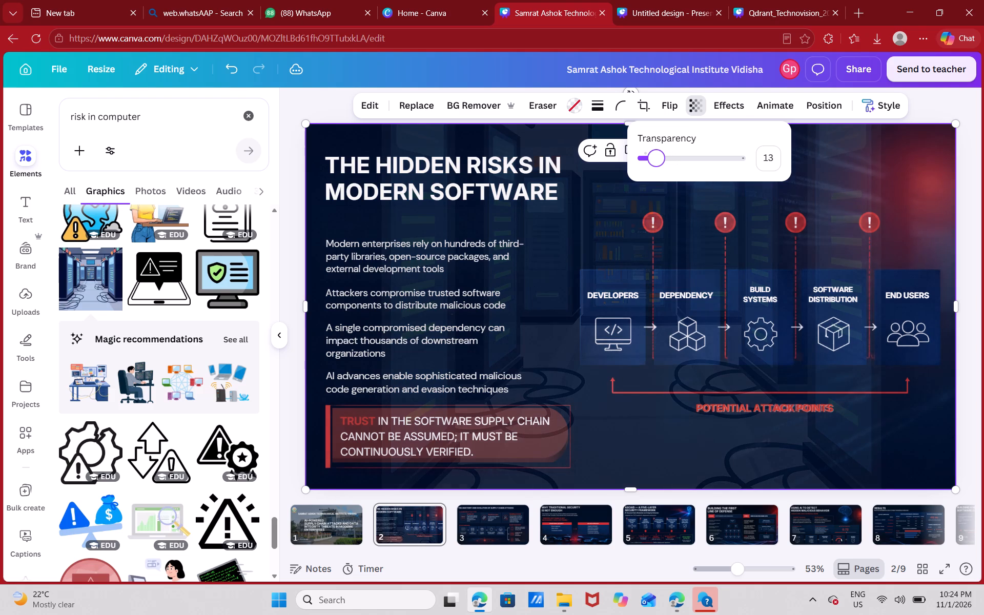
pyautogui.moveTo(655, 177); pyautogui.dragTo(654, 178)
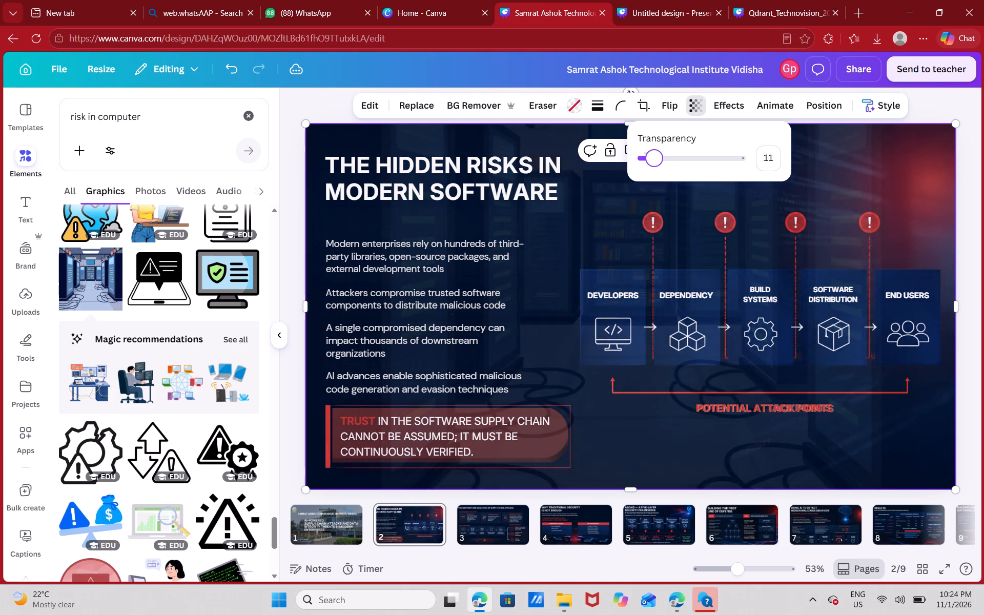
pyautogui.moveTo(654, 178); pyautogui.dragTo(660, 178)
pyautogui.click(485, 60)
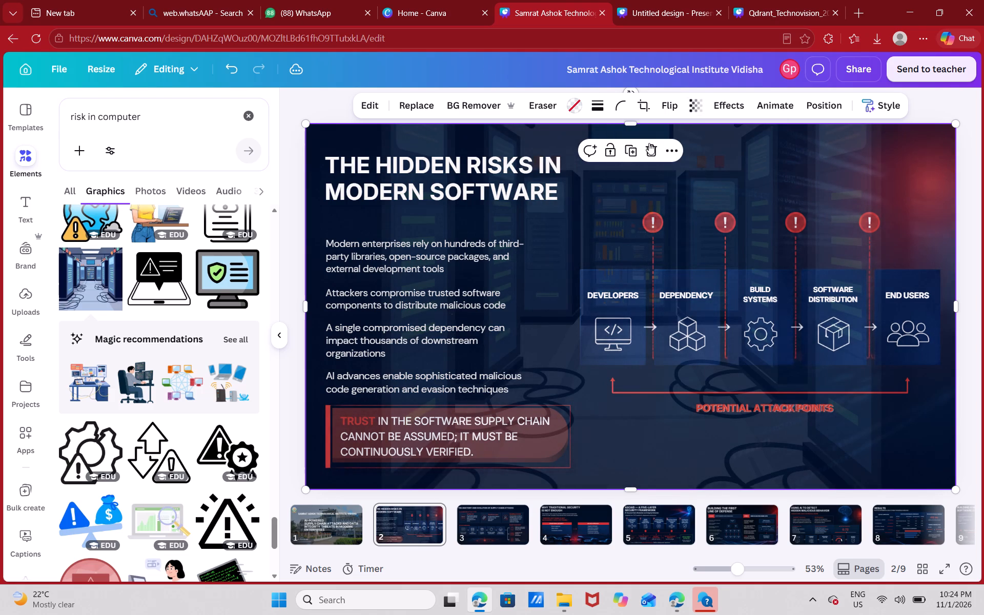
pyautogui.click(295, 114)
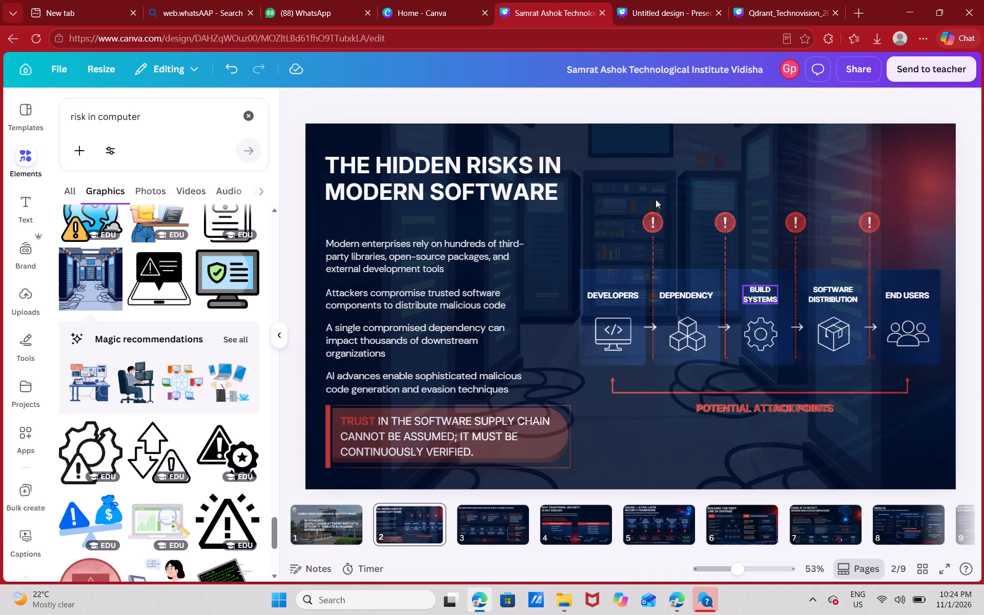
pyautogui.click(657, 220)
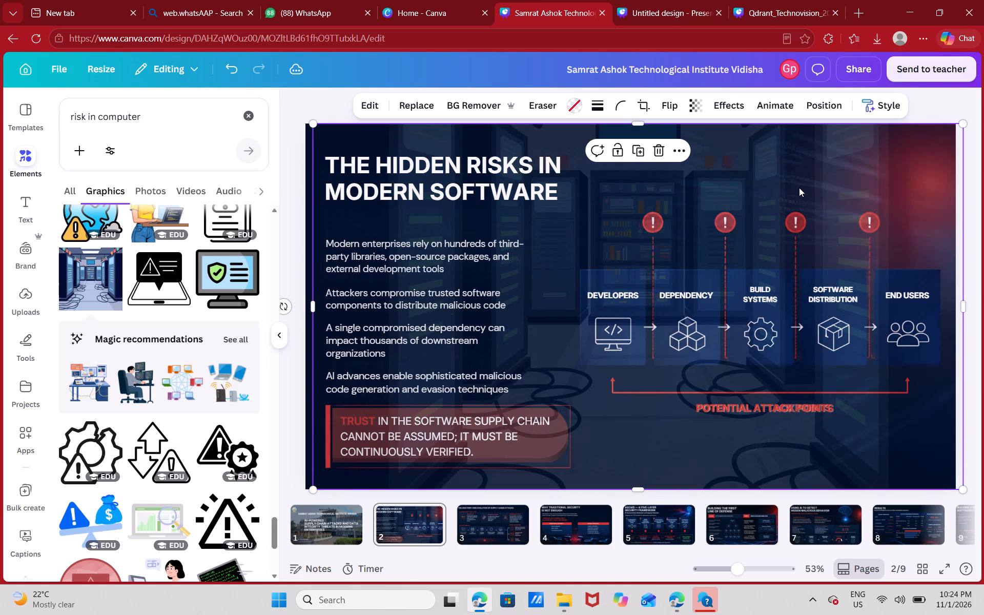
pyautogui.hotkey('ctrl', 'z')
# Send the full-slide server room image on slide 2 to the back, behind the text and supply chain diagram.
pyautogui.rightClick(814, 178)
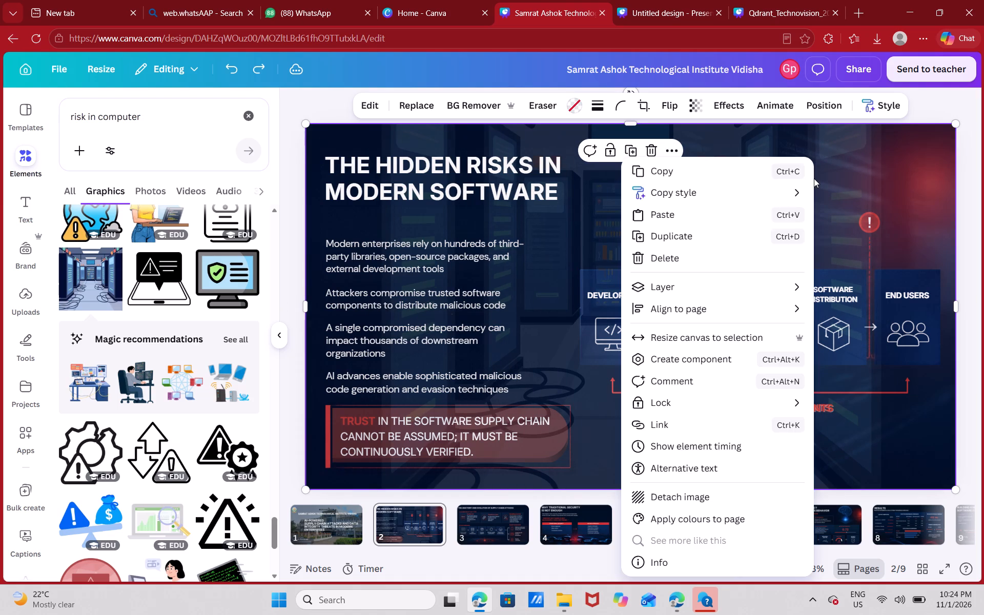
pyautogui.click(894, 167)
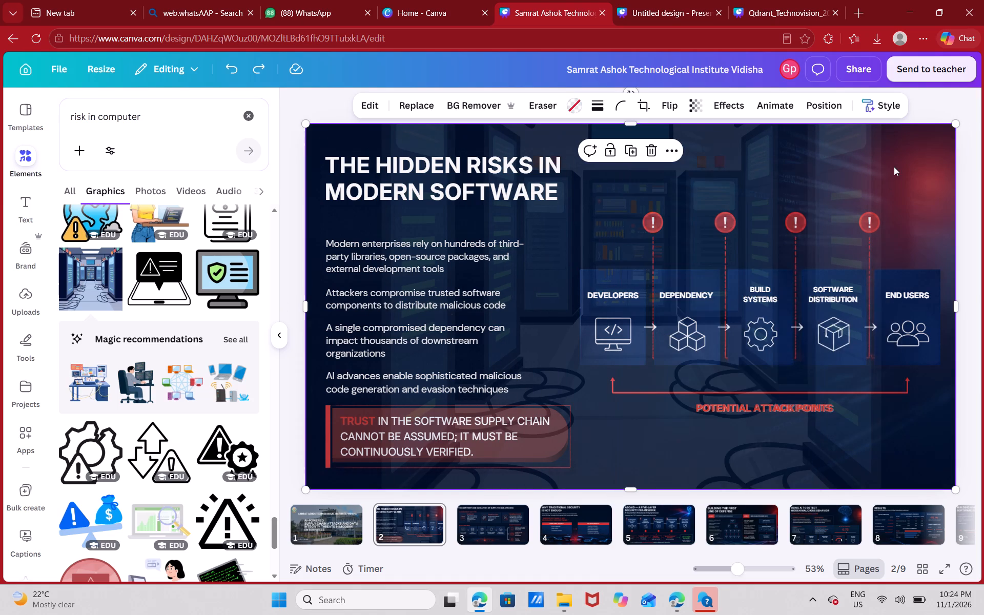
pyautogui.moveTo(894, 167); pyautogui.dragTo(889, 165, button='right')
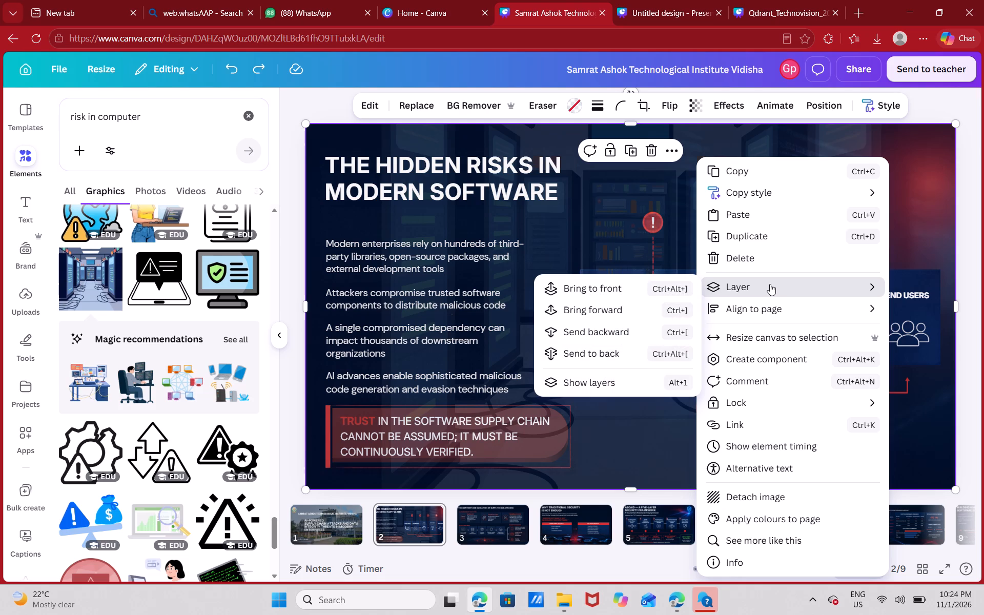
pyautogui.click(770, 284)
pyautogui.click(584, 351)
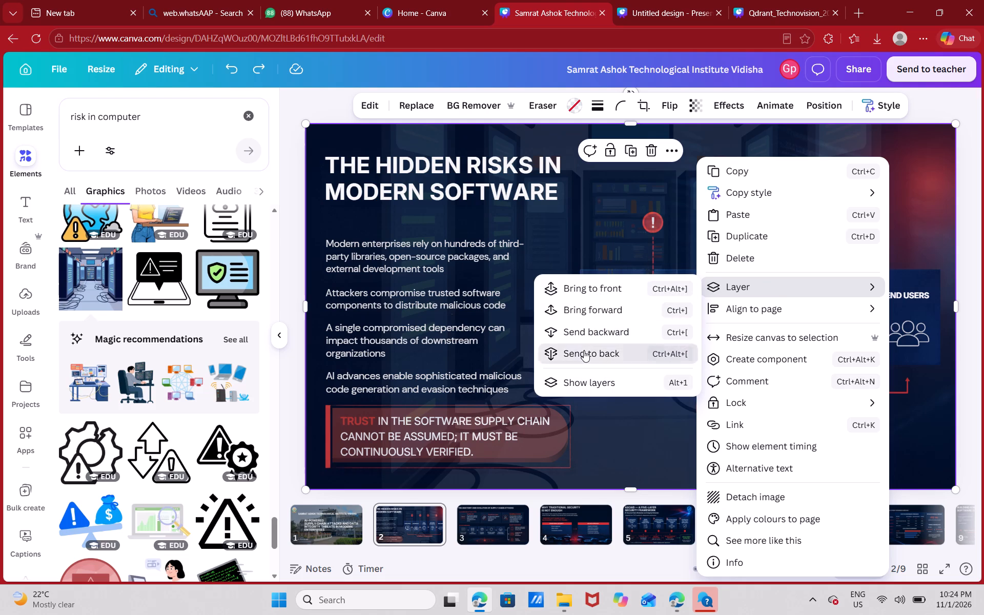
pyautogui.click(584, 351)
pyautogui.click(584, 351)
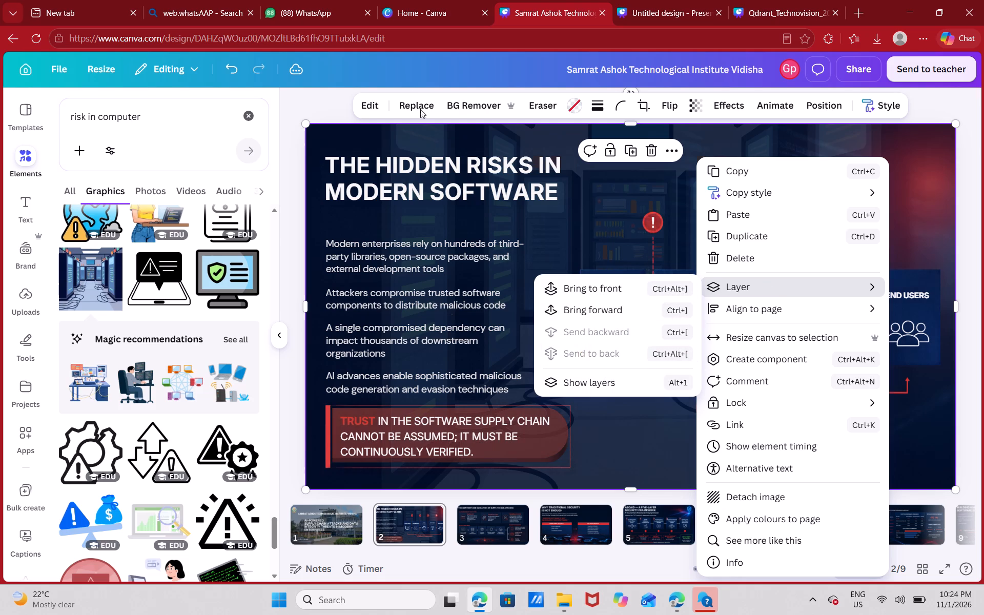
pyautogui.click(397, 72)
pyautogui.click(599, 222)
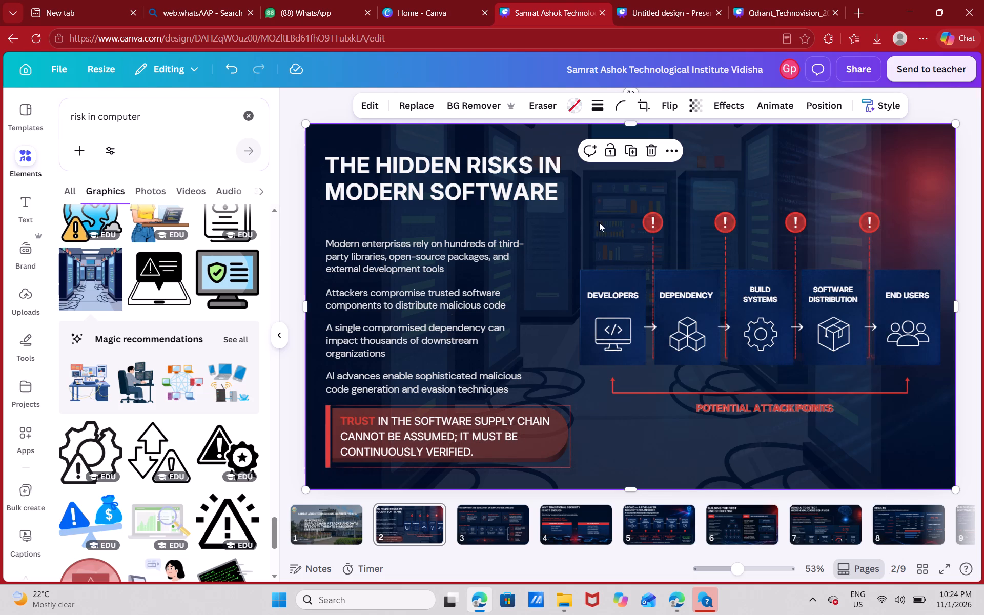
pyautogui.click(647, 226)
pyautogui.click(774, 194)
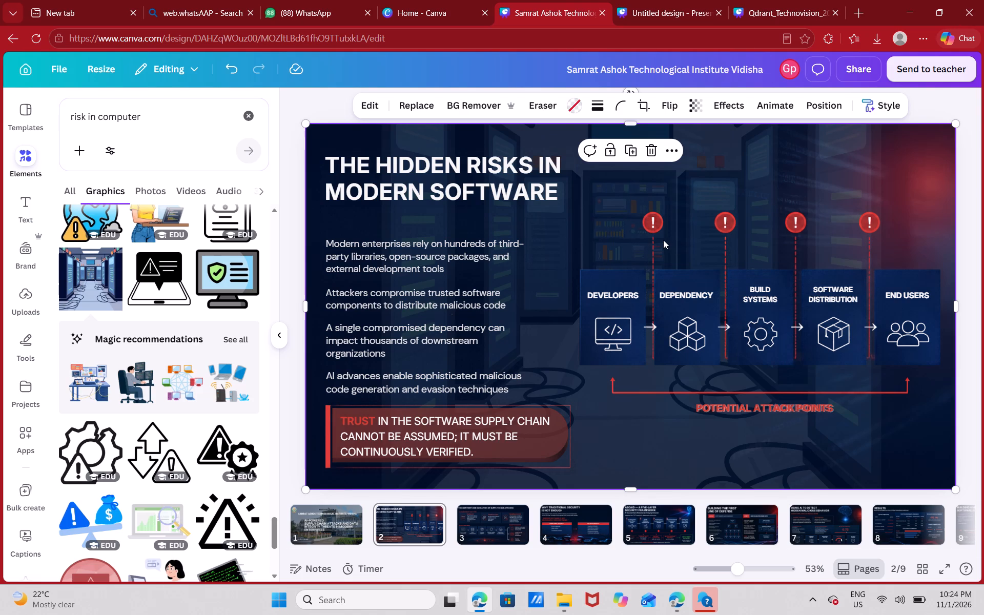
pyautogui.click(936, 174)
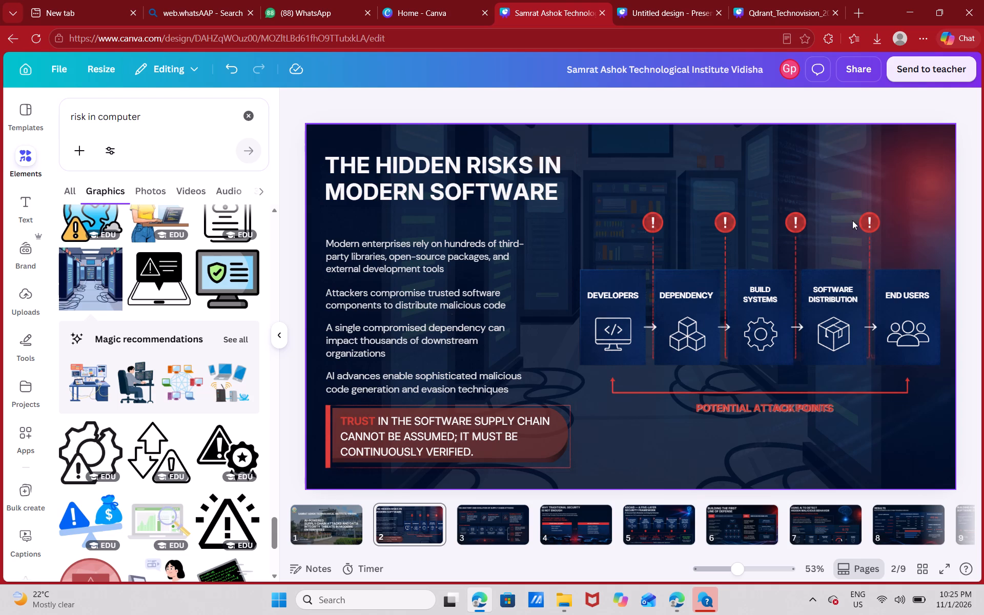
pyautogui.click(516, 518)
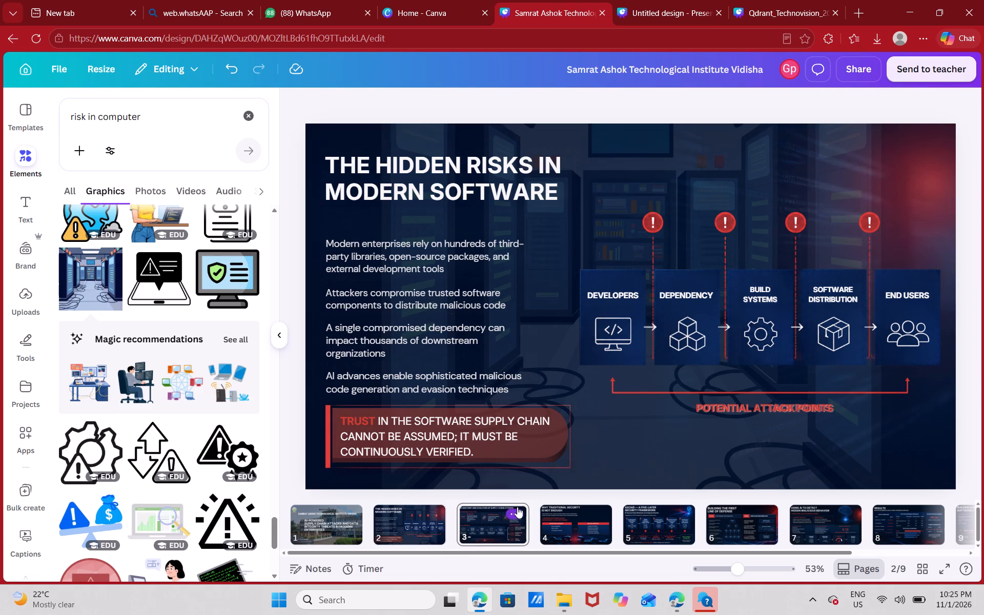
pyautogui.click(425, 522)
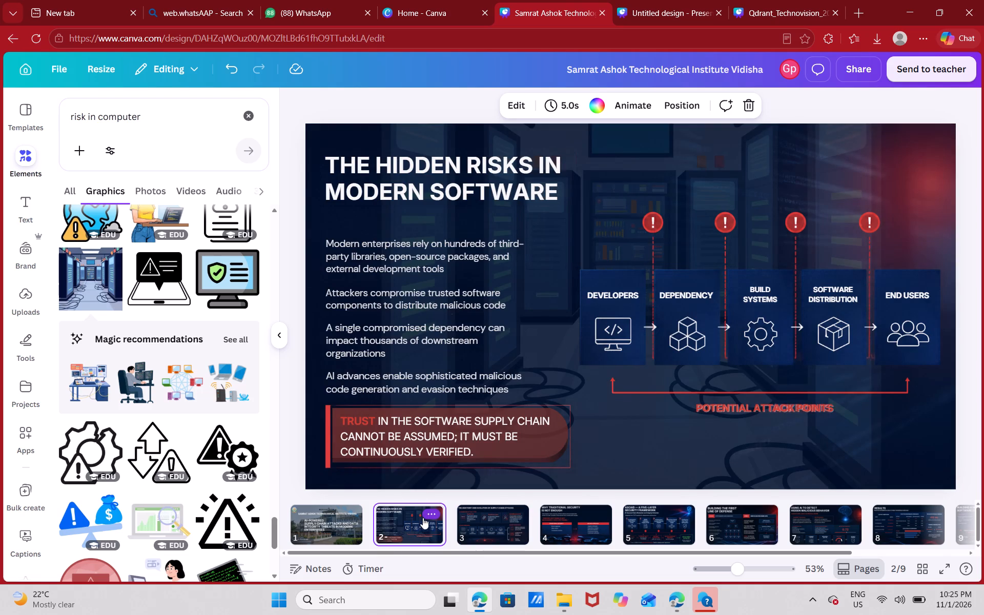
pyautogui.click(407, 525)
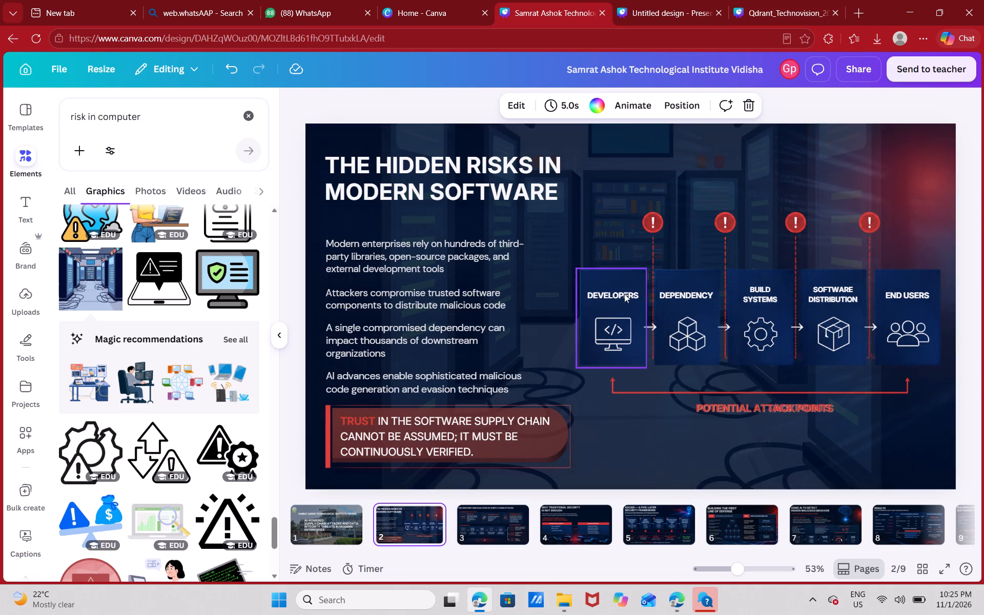
# Delete the four red exclamation mark icons above the supply chain stages on slide 2.
pyautogui.click(653, 228)
pyautogui.press('BackSpace')
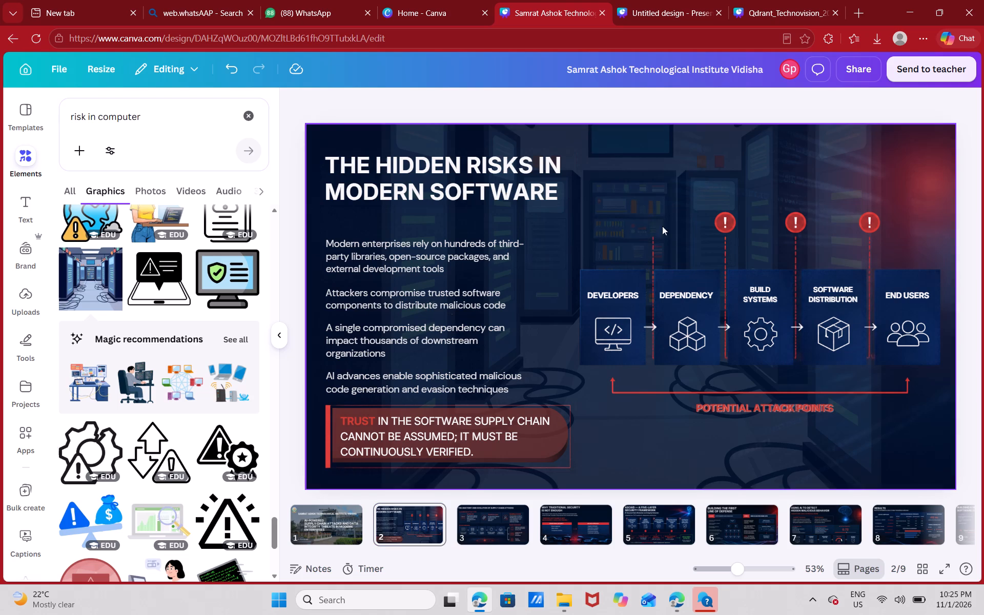
pyautogui.click(731, 227)
pyautogui.press('BackSpace')
pyautogui.click(799, 222)
pyautogui.press('BackSpace')
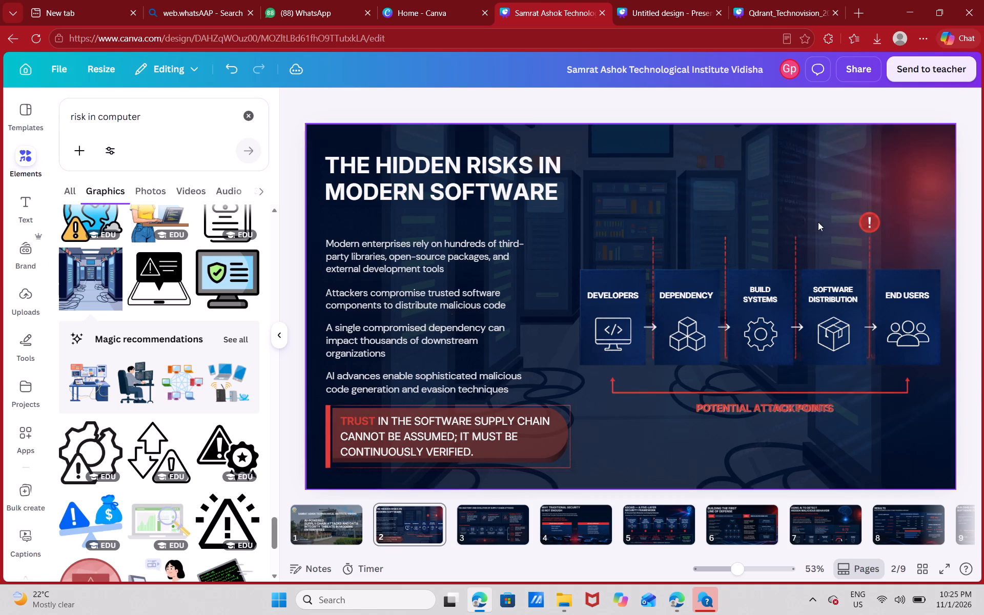
pyautogui.click(869, 226)
pyautogui.press('BackSpace')
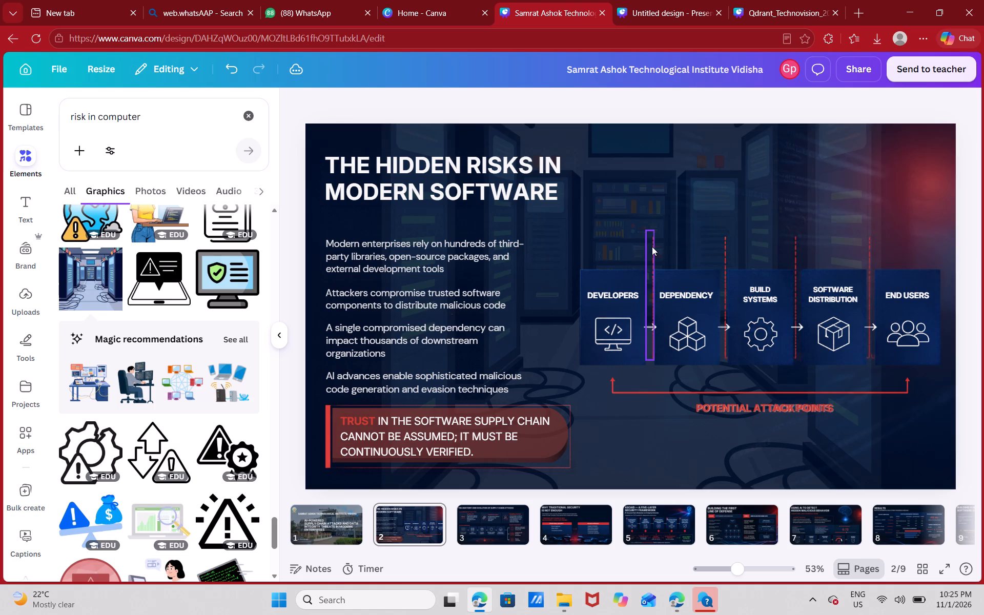
# Delete the red dashed vertical lines between the supply chain stages on slide 2.
pyautogui.click(652, 247)
pyautogui.press('BackSpace')
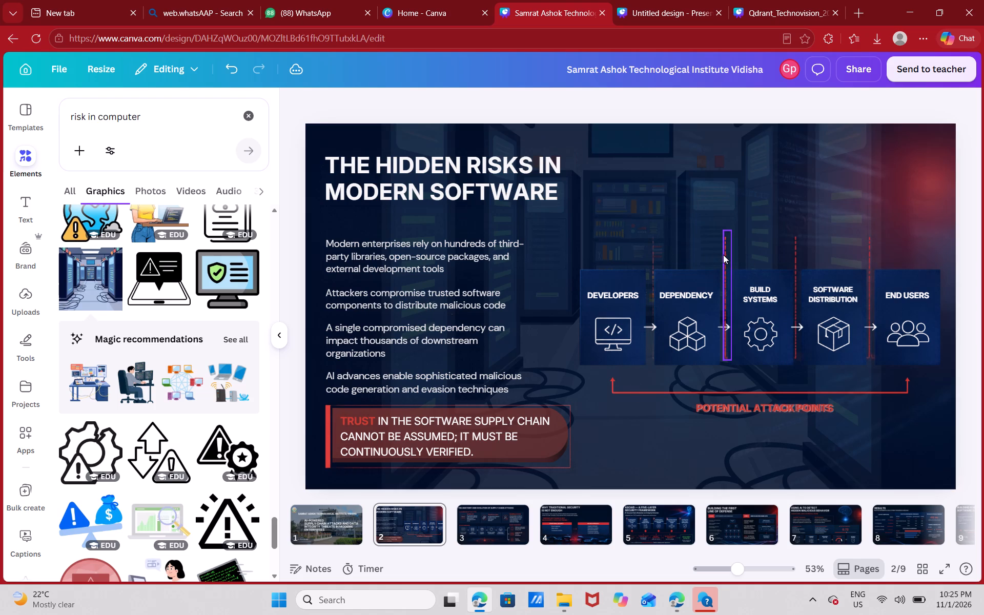
pyautogui.click(724, 255)
pyautogui.press('BackSpace')
pyautogui.click(795, 259)
pyautogui.press('BackSpace')
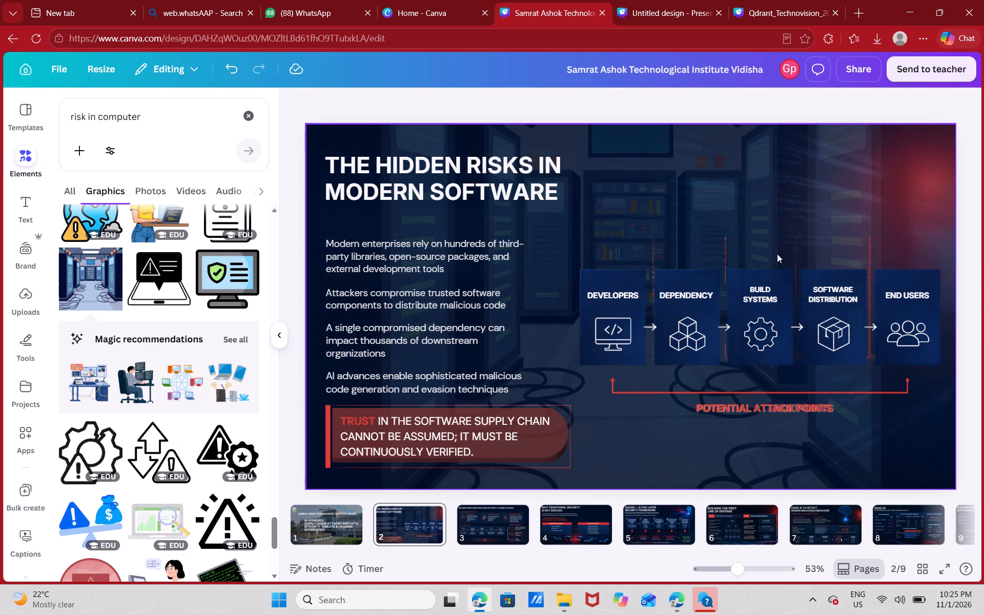
pyautogui.click(870, 263)
pyautogui.press('BackSpace')
# Remove the duplicate "POTENTIAL ATTACK POINTS" text box beneath the supply chain diagram on slide 2.
pyautogui.click(827, 404)
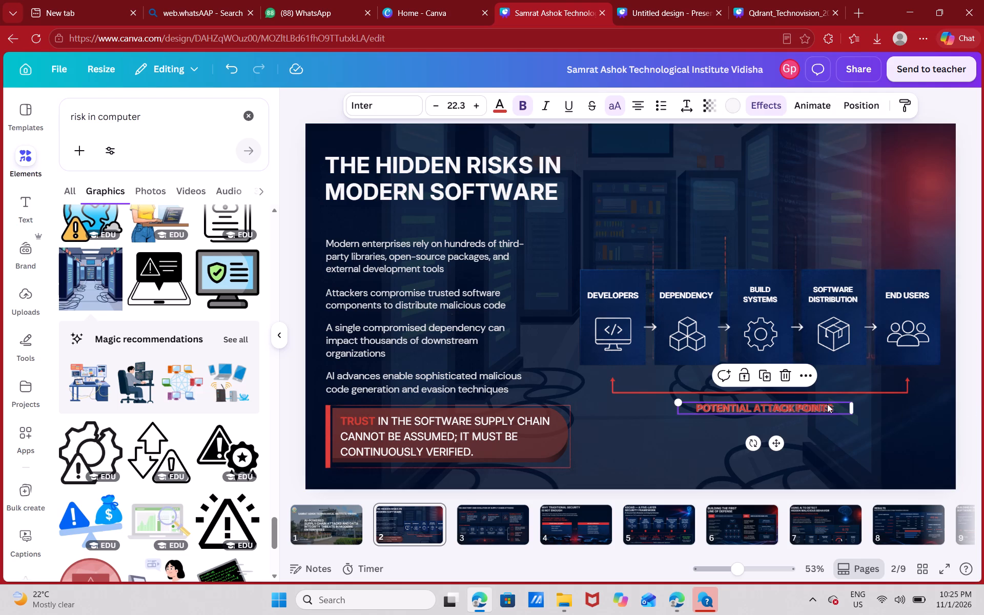
pyautogui.moveTo(827, 404); pyautogui.dragTo(831, 429)
pyautogui.press('BackSpace')
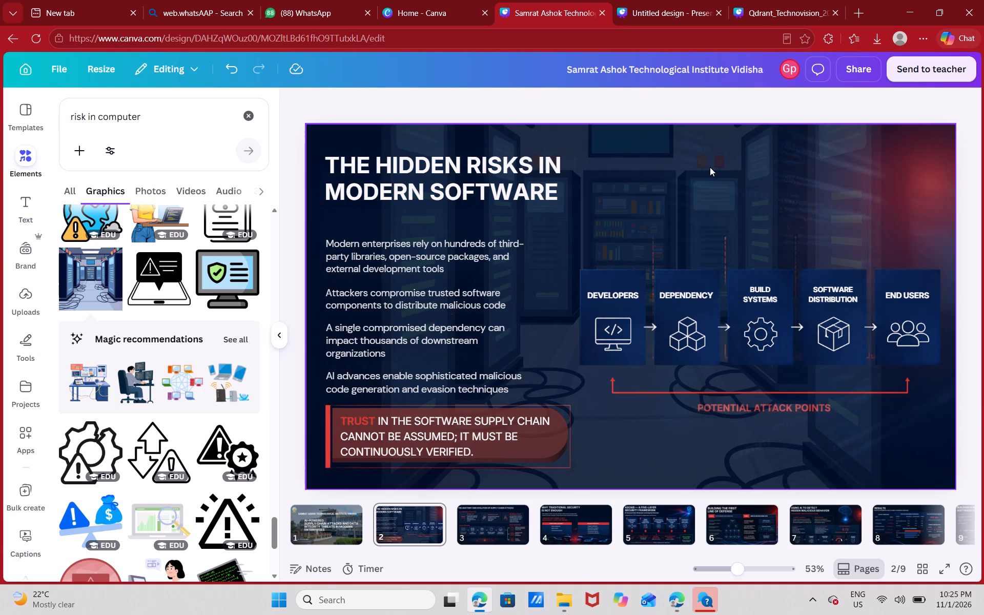
# Review the layout and content of slides 3, 6, 7, 5 and 2 in the Canva deck.
pyautogui.click(500, 517)
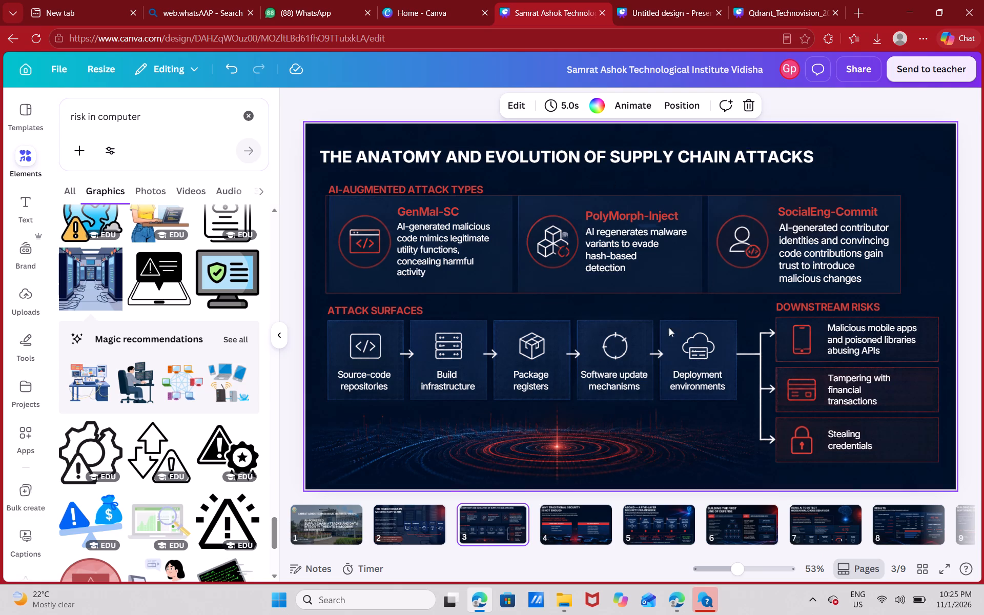
pyautogui.click(729, 528)
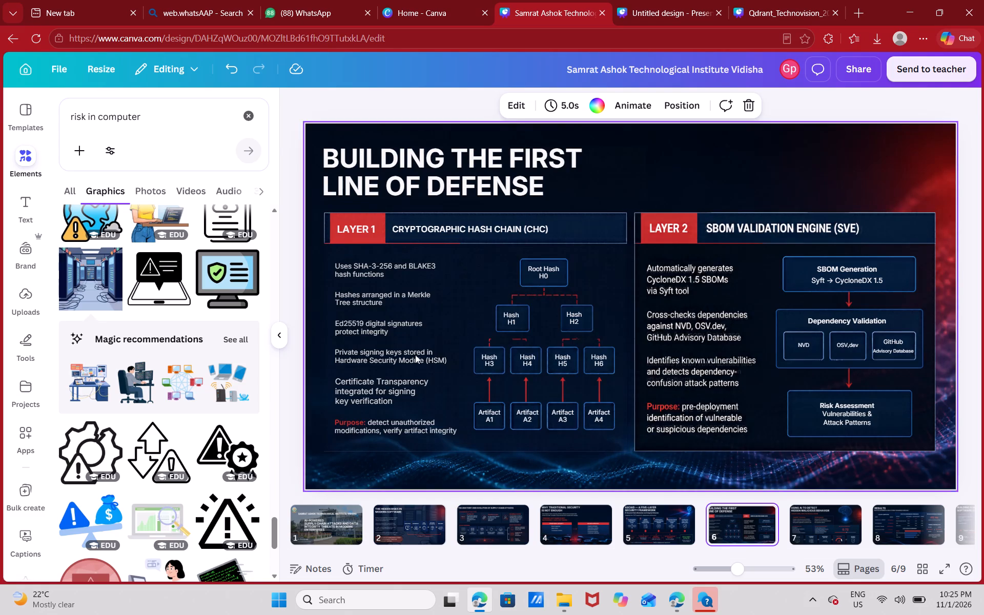
pyautogui.click(813, 521)
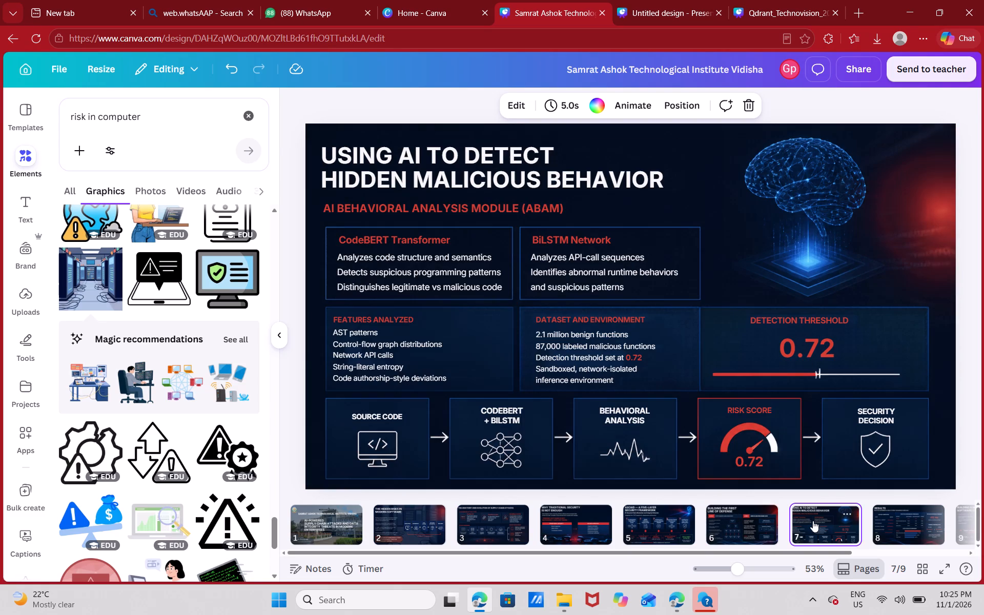
pyautogui.click(668, 524)
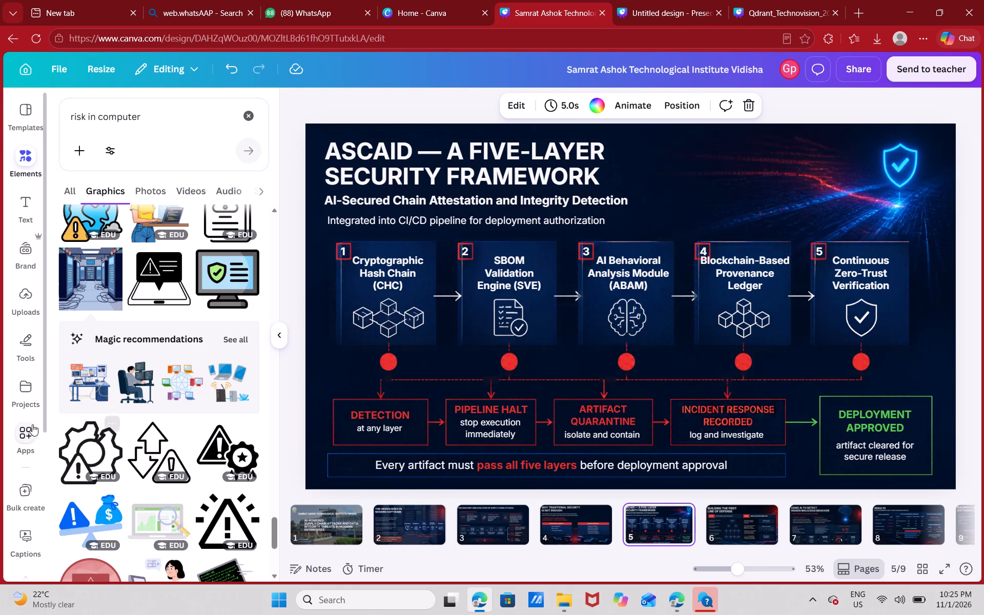
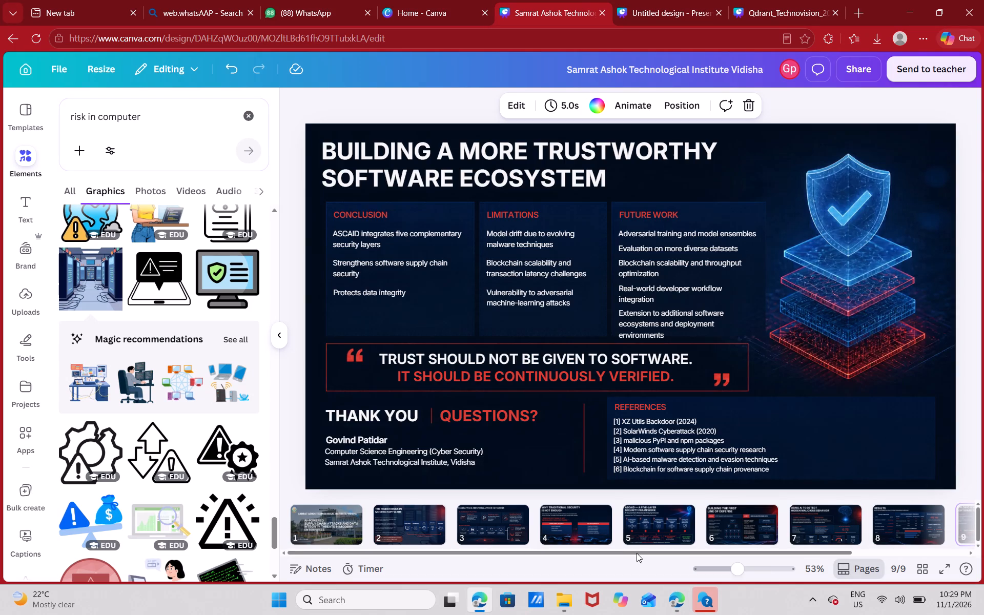
pyautogui.moveTo(637, 553); pyautogui.dragTo(715, 556)
pyautogui.click(887, 516)
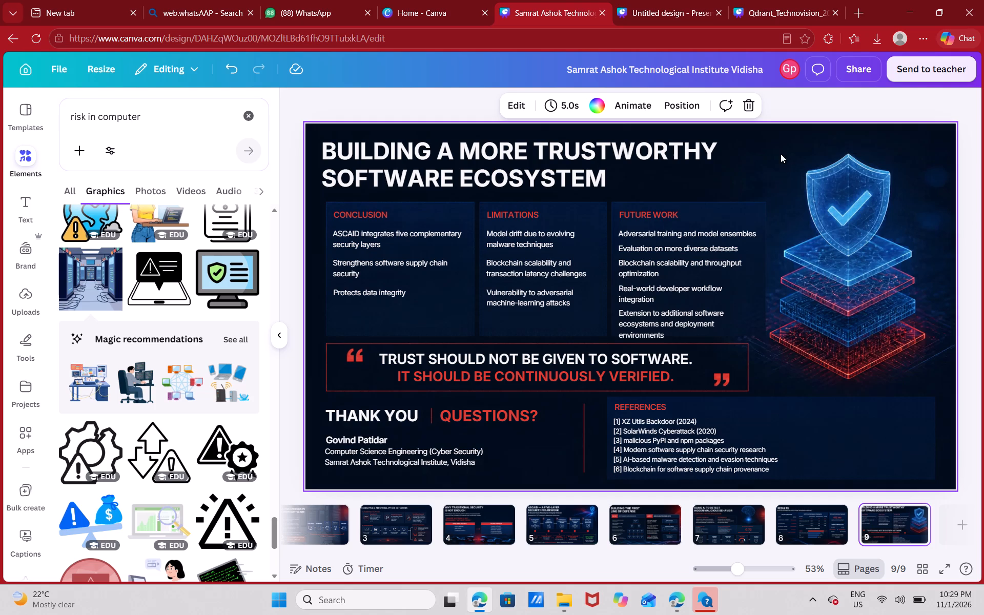
pyautogui.click(696, 375)
pyautogui.press('BackSpace')
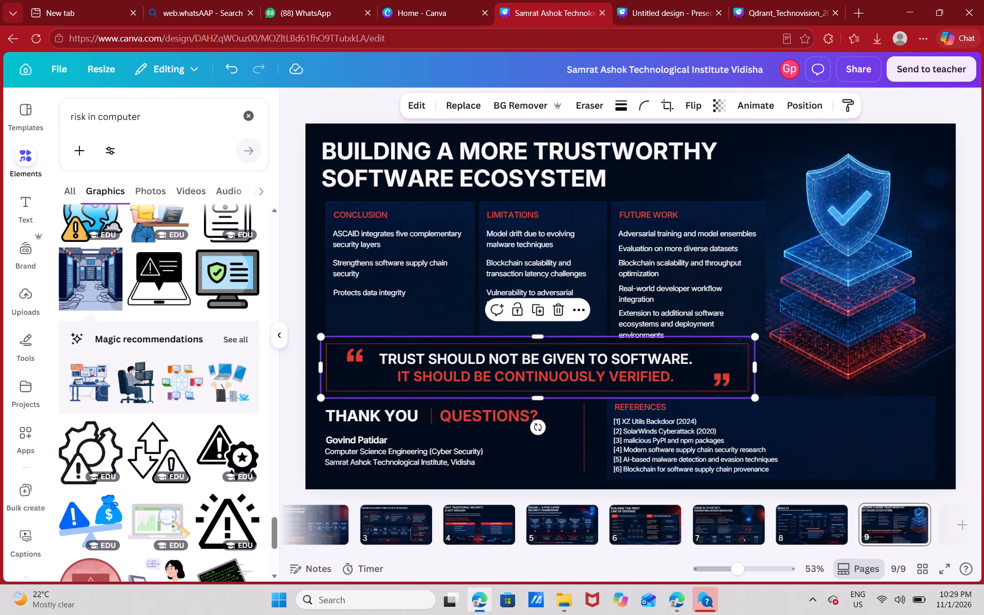
pyautogui.click(693, 370)
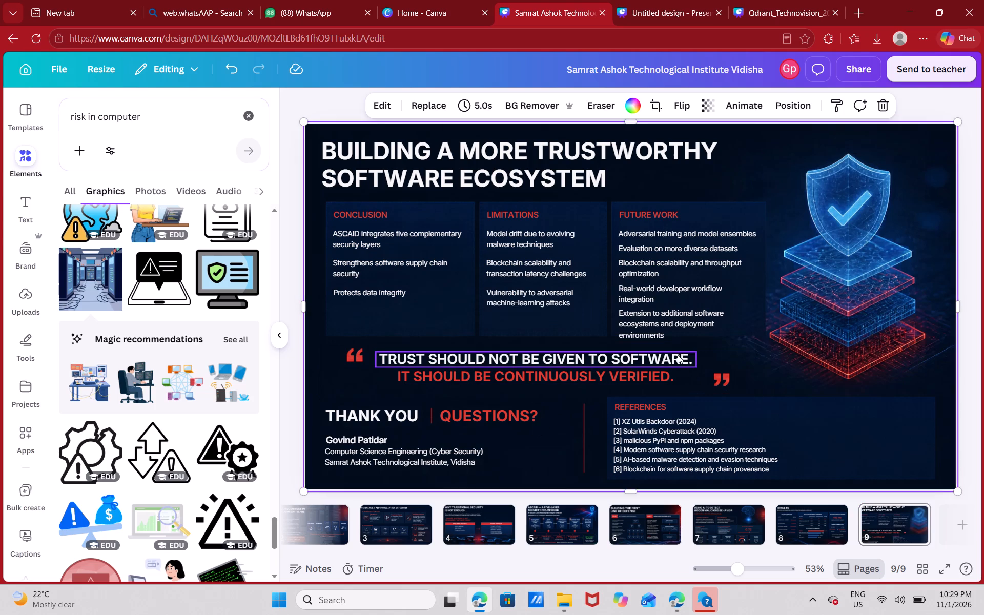
pyautogui.click(678, 355)
pyautogui.press('BackSpace')
pyautogui.click(651, 370)
pyautogui.press('BackSpace')
pyautogui.click(363, 358)
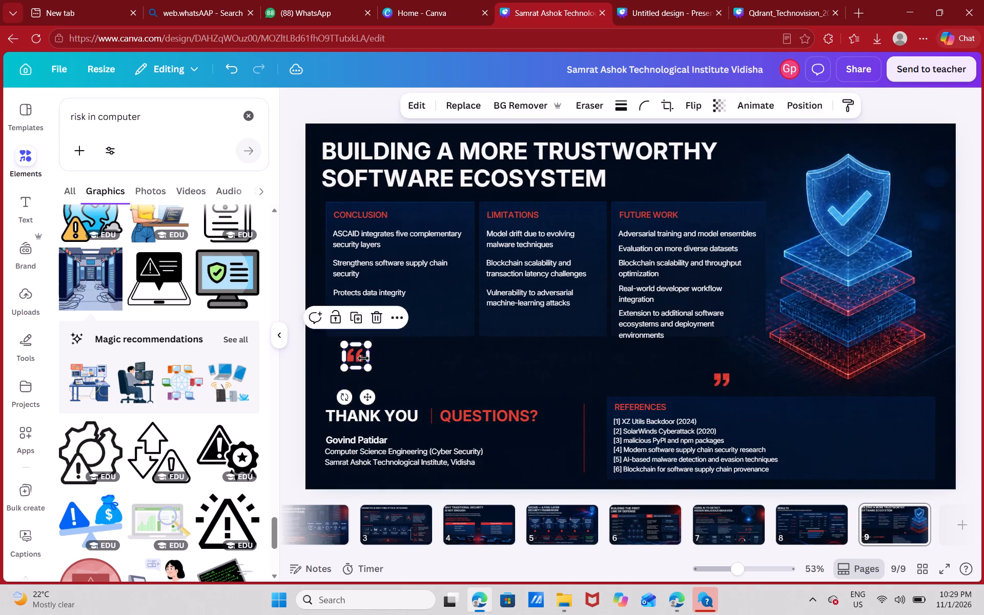
pyautogui.press('BackSpace')
pyautogui.click(727, 383)
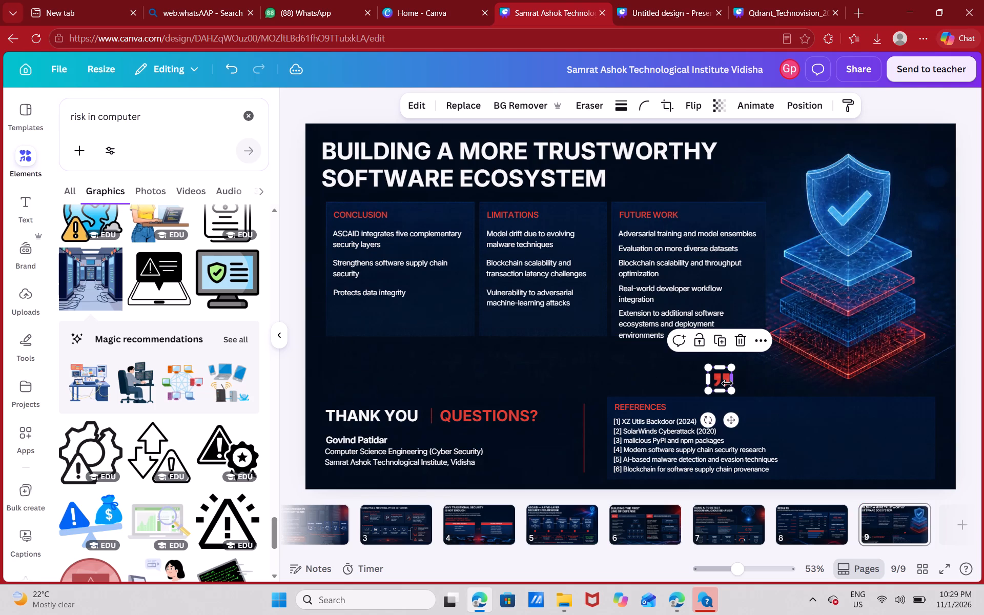
pyautogui.press('BackSpace')
# Group the Conclusion card on slide 9 with its heading and three text lines.
pyautogui.click(454, 295)
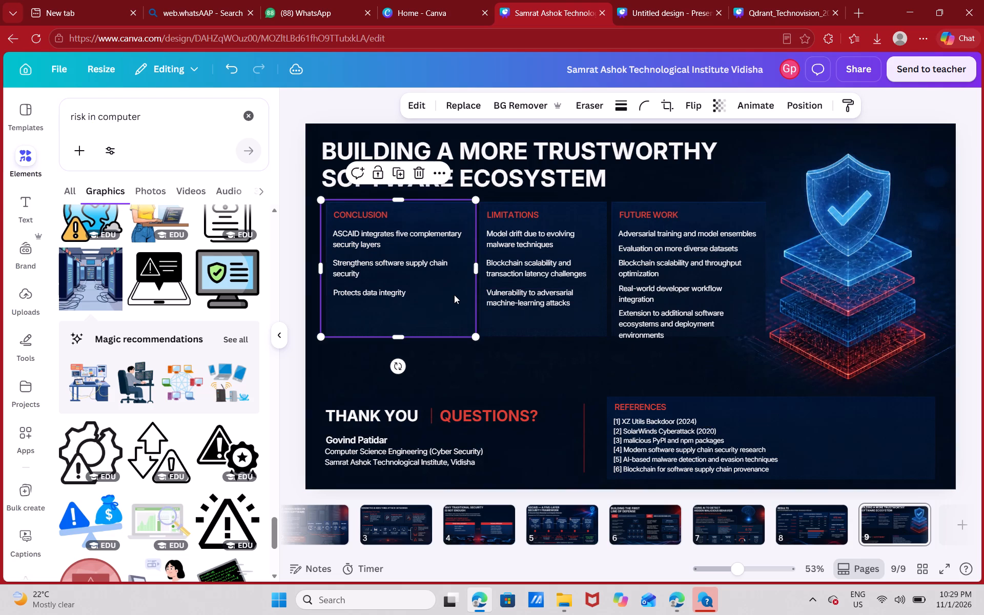
pyautogui.keyDown('shift'); pyautogui.click(382, 245); pyautogui.keyUp('shift')
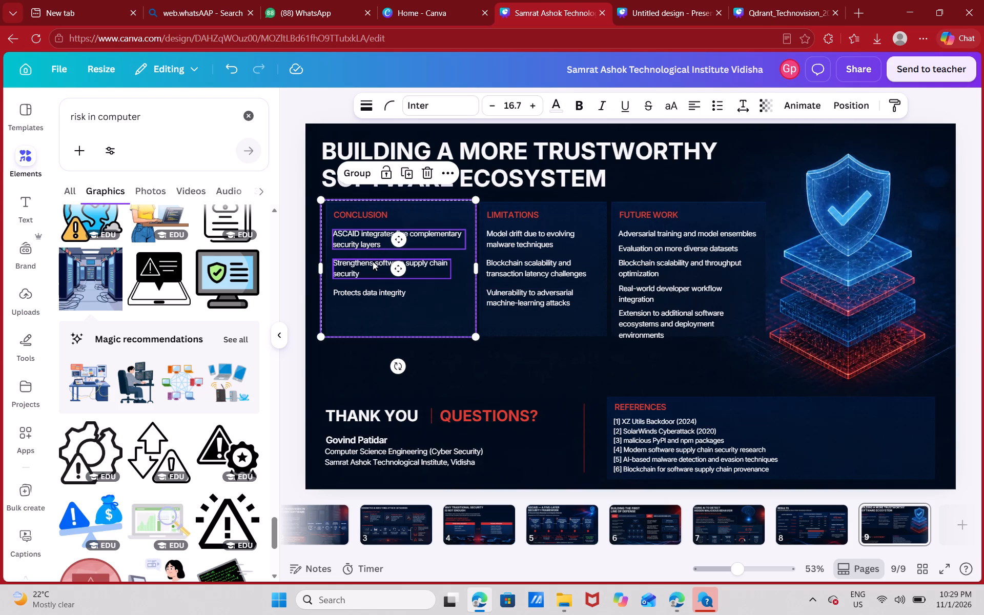
pyautogui.keyDown('shift'); pyautogui.click(373, 262); pyautogui.keyUp('shift')
pyautogui.keyDown('shift'); pyautogui.click(372, 293); pyautogui.keyUp('shift')
pyautogui.keyDown('shift'); pyautogui.click(368, 210); pyautogui.keyUp('shift')
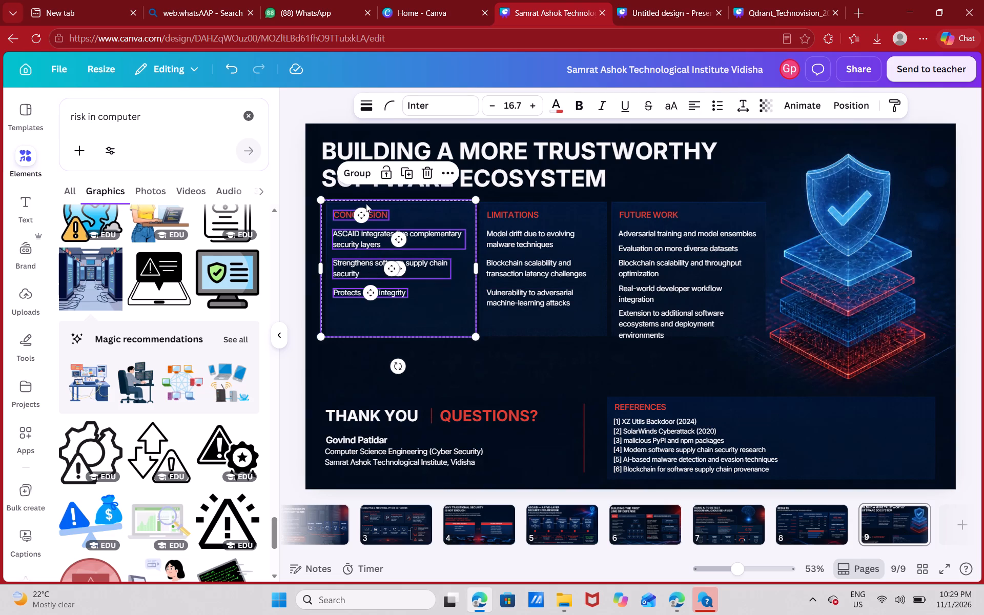
pyautogui.keyDown('shift'); pyautogui.click(353, 166); pyautogui.keyUp('shift')
pyautogui.click(571, 381)
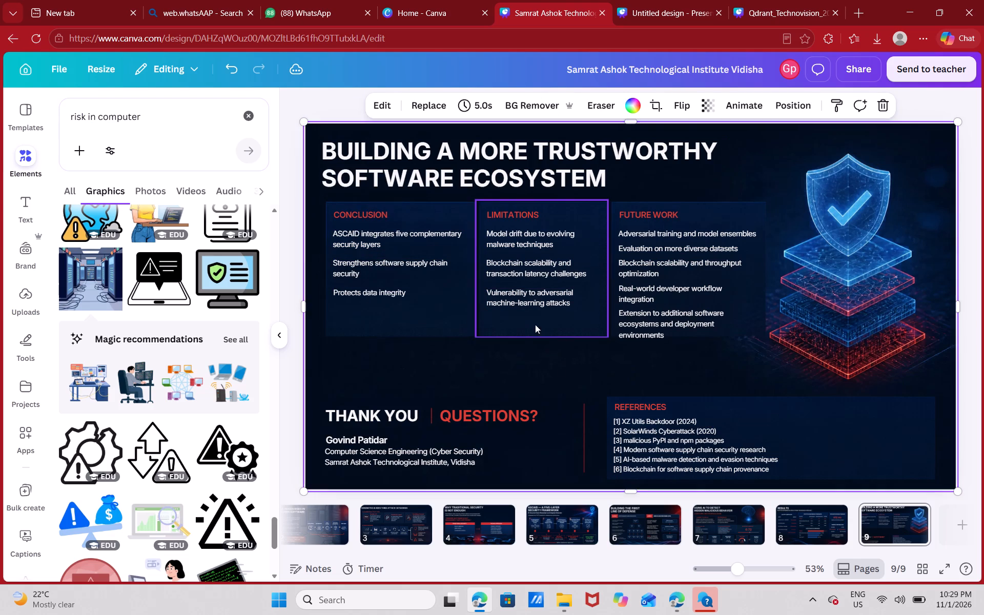
# Group the Limitations card on slide 9 with its heading and three text lines.
pyautogui.click(539, 319)
pyautogui.keyDown('shift'); pyautogui.click(539, 298); pyautogui.keyUp('shift')
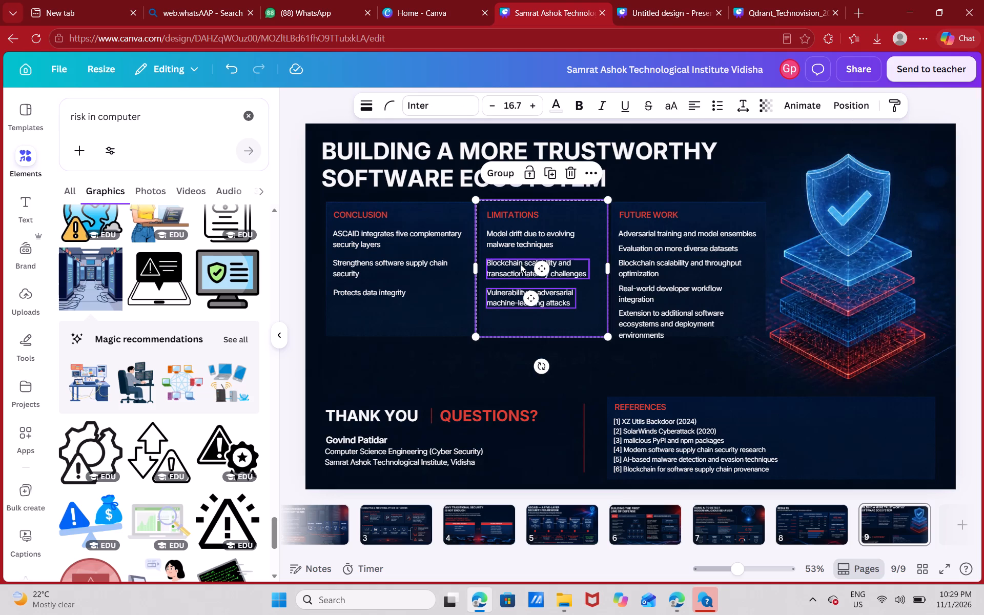
pyautogui.keyDown('shift'); pyautogui.click(520, 264); pyautogui.keyUp('shift')
pyautogui.keyDown('shift'); pyautogui.click(520, 235); pyautogui.keyUp('shift')
pyautogui.keyDown('shift'); pyautogui.click(520, 215); pyautogui.keyUp('shift')
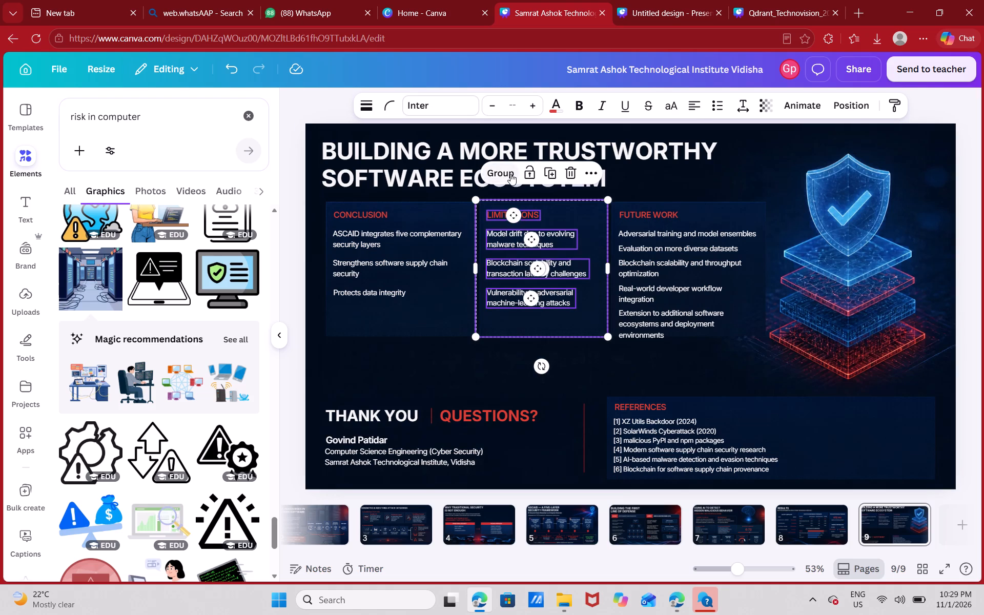
pyautogui.keyDown('shift'); pyautogui.click(510, 174); pyautogui.keyUp('shift')
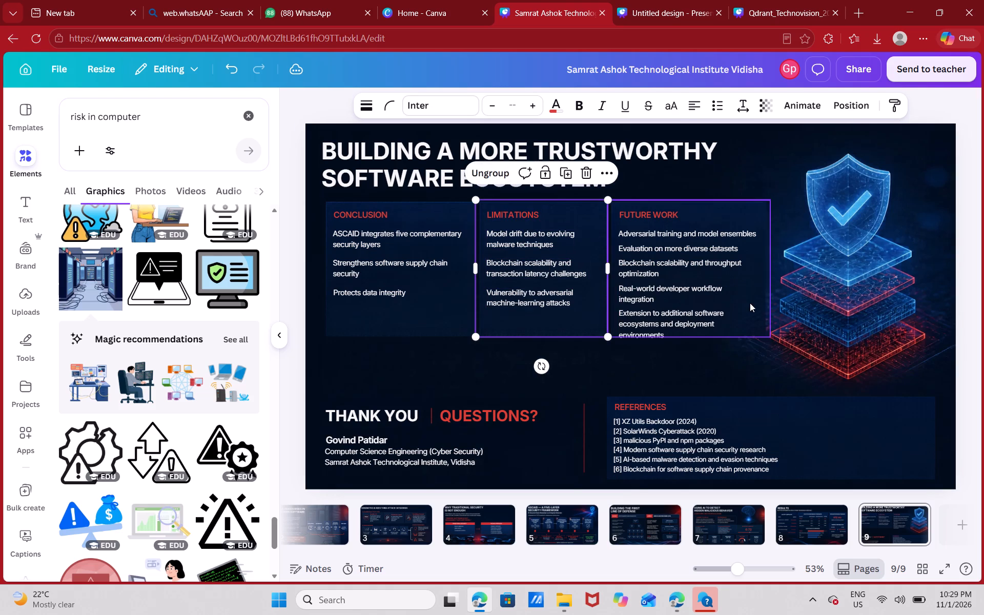
# Group the Future Work card on slide 9 with its heading and five text lines.
pyautogui.click(750, 303)
pyautogui.keyDown('shift'); pyautogui.click(706, 317); pyautogui.keyUp('shift')
pyautogui.keyDown('shift'); pyautogui.click(674, 286); pyautogui.keyUp('shift')
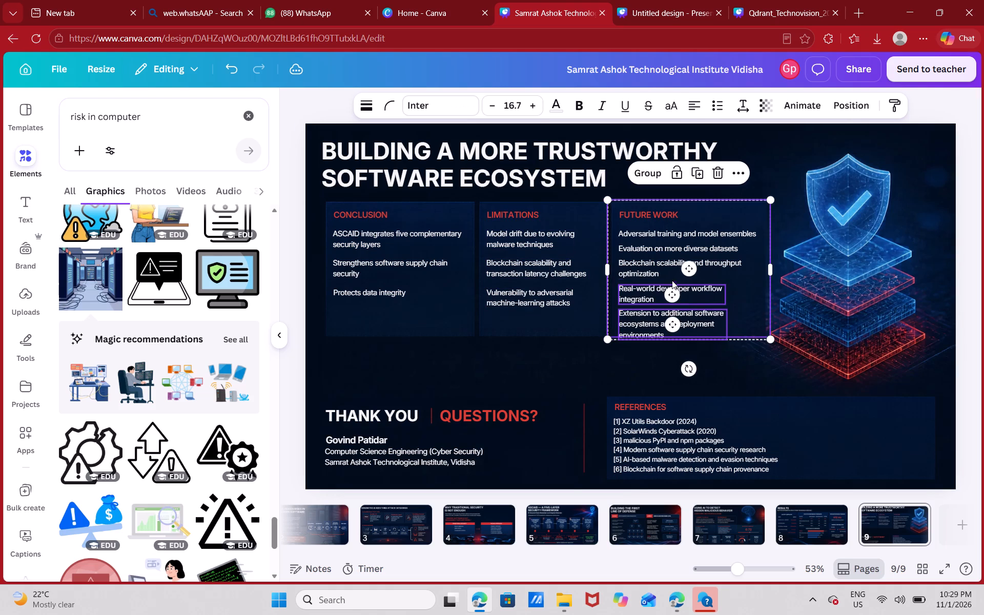
pyautogui.keyDown('shift'); pyautogui.click(665, 271); pyautogui.keyUp('shift')
pyautogui.keyDown('shift'); pyautogui.click(663, 256); pyautogui.keyUp('shift')
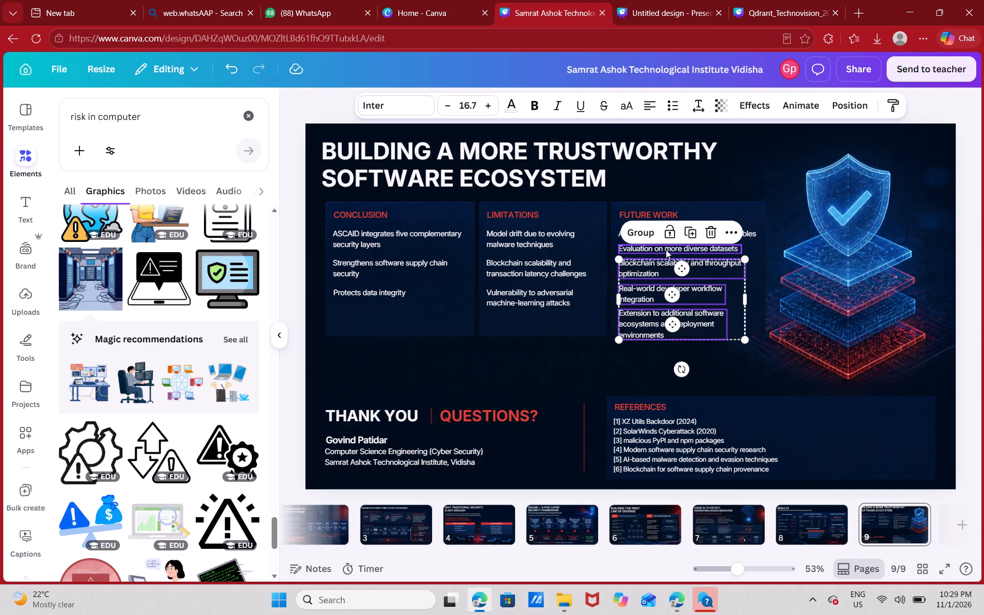
pyautogui.keyDown('shift'); pyautogui.click(666, 250); pyautogui.keyUp('shift')
pyautogui.keyDown('shift'); pyautogui.click(668, 229); pyautogui.keyUp('shift')
pyautogui.keyDown('shift'); pyautogui.click(668, 231); pyautogui.keyUp('shift')
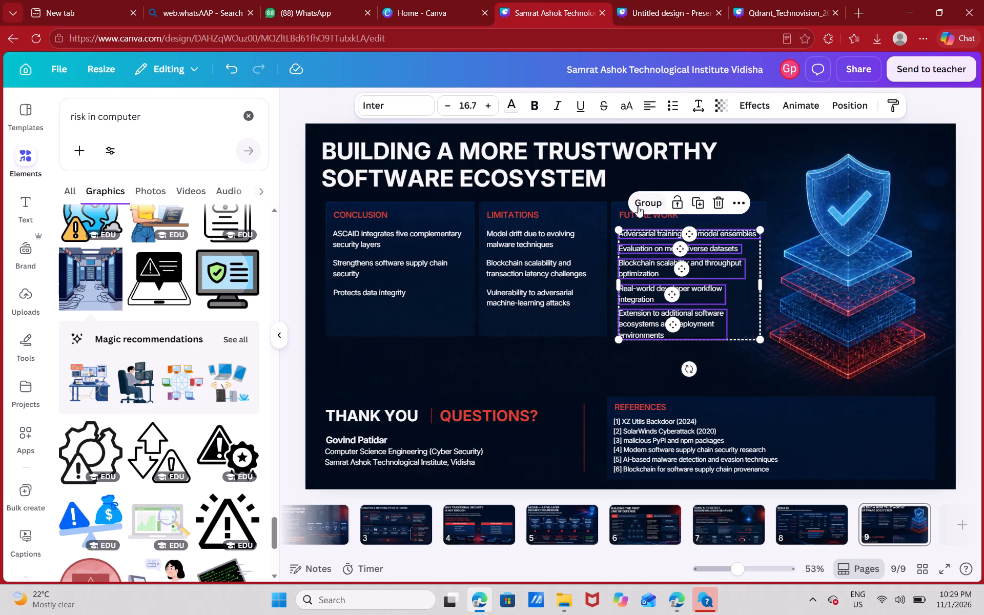
pyautogui.keyDown('shift'); pyautogui.click(630, 215); pyautogui.keyUp('shift')
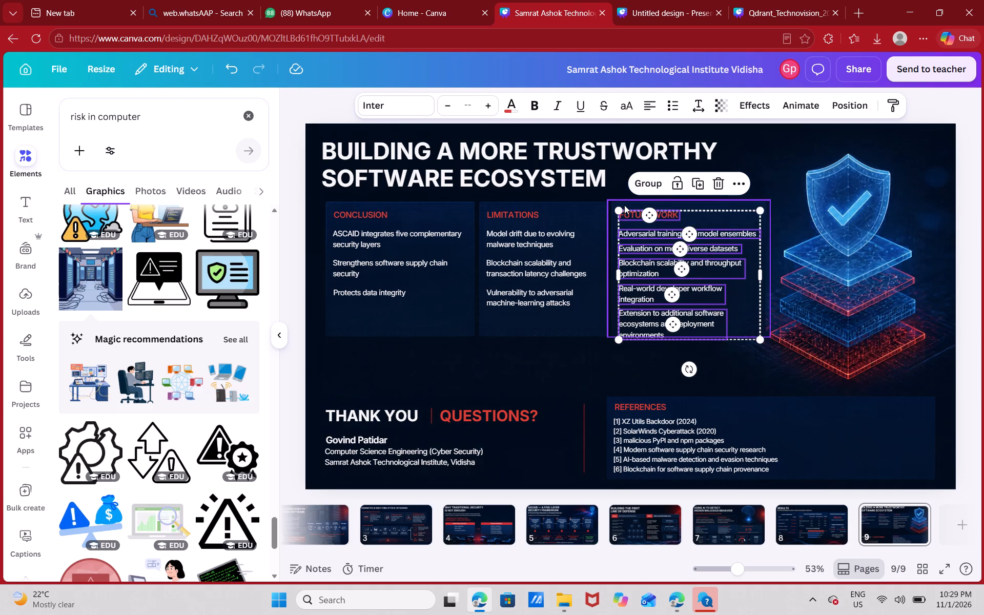
pyautogui.keyDown('shift'); pyautogui.click(624, 204); pyautogui.keyUp('shift')
pyautogui.keyDown('shift'); pyautogui.click(648, 178); pyautogui.keyUp('shift')
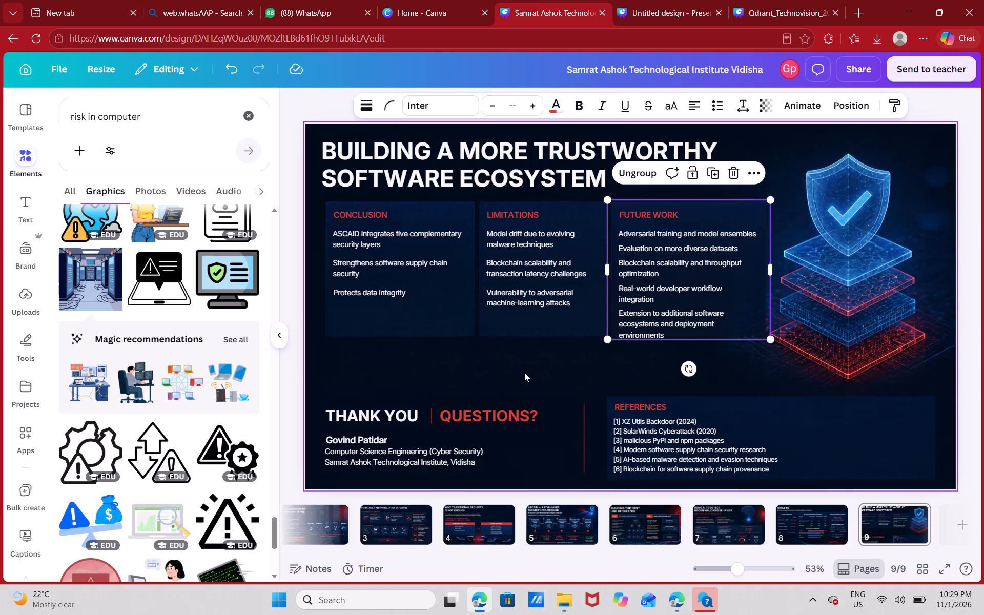
pyautogui.click(524, 373)
# Shift the grouped Conclusion card slightly down into the space freed by the deleted quote banner.
pyautogui.click(461, 281)
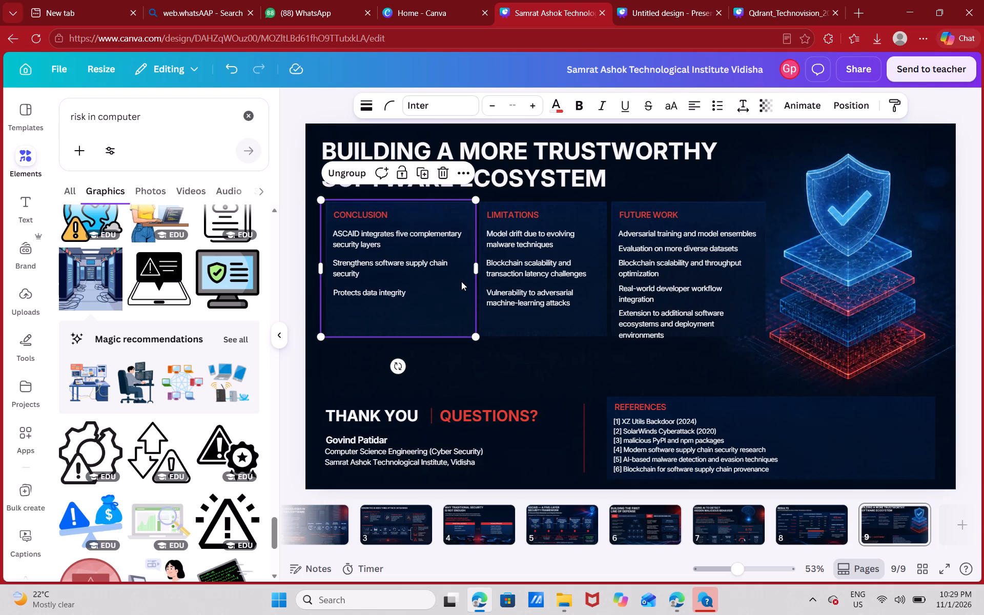
pyautogui.press('Down')
pyautogui.press('Down')
pyautogui.press('Down')
pyautogui.press('Down')
pyautogui.press('Down')
pyautogui.press('Down')
pyautogui.press('Down')
pyautogui.press('Down')
pyautogui.press('Down')
pyautogui.press('Down')
pyautogui.press('Down')
pyautogui.press('Down')
pyautogui.press('Down')
pyautogui.press('Down')
pyautogui.press('Down')
pyautogui.press('Down')
pyautogui.press('Down')
pyautogui.press('Down')
pyautogui.press('Down')
pyautogui.press('Down')
pyautogui.press('Down')
pyautogui.press('Down')
pyautogui.press('Down')
pyautogui.press('Down')
pyautogui.press('Down')
pyautogui.press('Down')
pyautogui.press('Down')
pyautogui.press('Down')
pyautogui.press('Down')
pyautogui.press('Down')
pyautogui.press('Down')
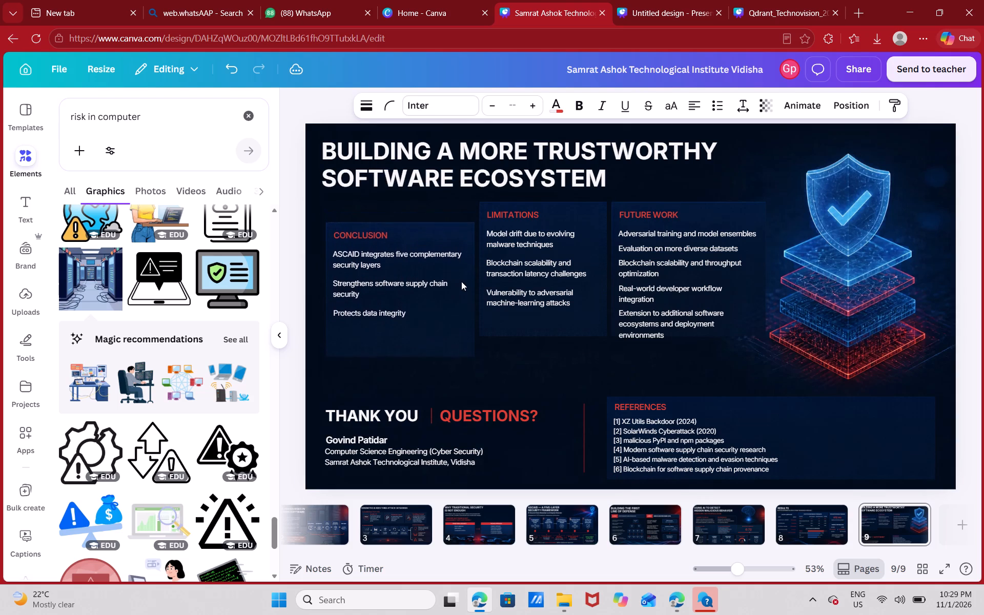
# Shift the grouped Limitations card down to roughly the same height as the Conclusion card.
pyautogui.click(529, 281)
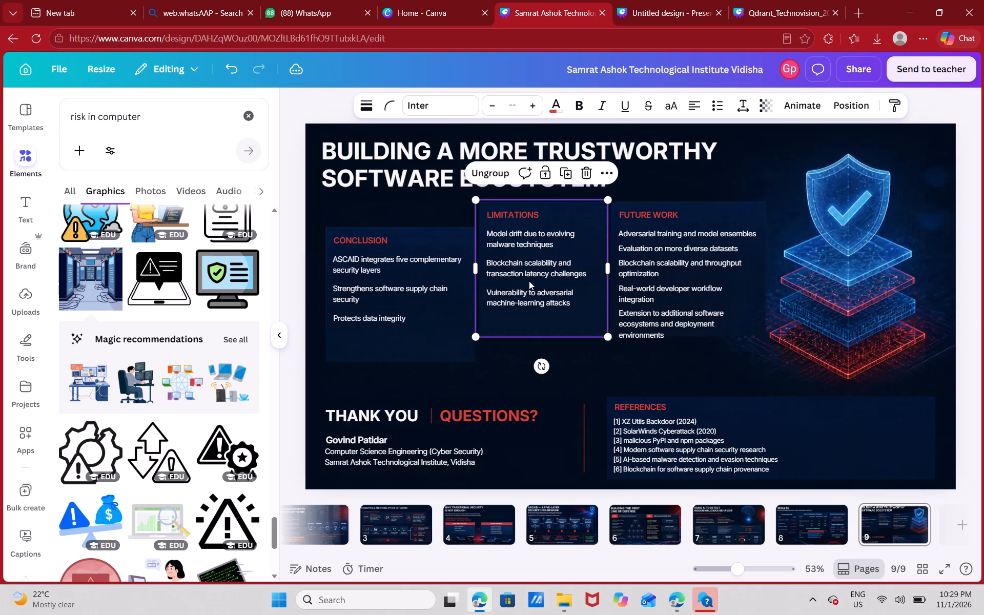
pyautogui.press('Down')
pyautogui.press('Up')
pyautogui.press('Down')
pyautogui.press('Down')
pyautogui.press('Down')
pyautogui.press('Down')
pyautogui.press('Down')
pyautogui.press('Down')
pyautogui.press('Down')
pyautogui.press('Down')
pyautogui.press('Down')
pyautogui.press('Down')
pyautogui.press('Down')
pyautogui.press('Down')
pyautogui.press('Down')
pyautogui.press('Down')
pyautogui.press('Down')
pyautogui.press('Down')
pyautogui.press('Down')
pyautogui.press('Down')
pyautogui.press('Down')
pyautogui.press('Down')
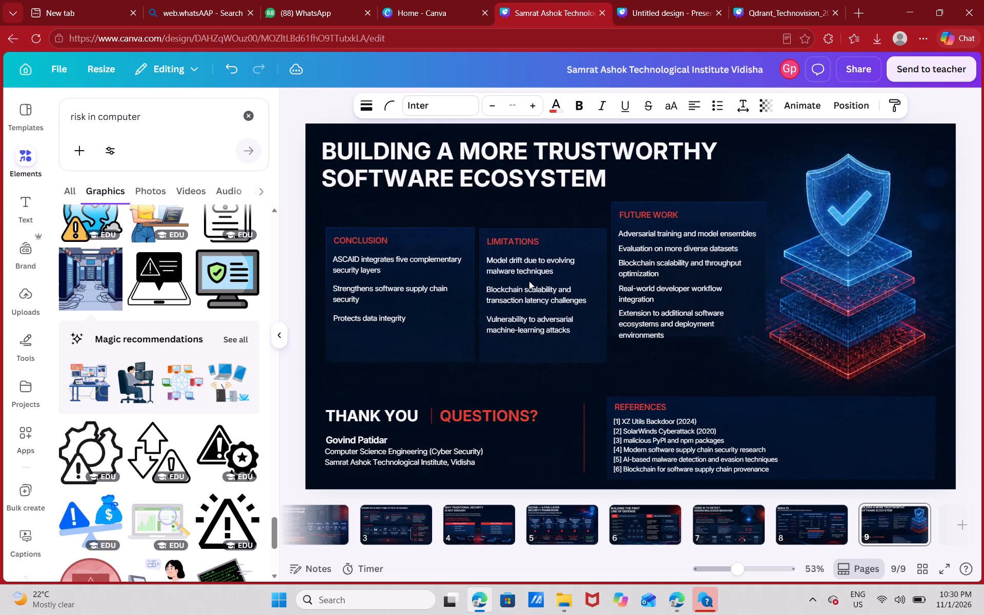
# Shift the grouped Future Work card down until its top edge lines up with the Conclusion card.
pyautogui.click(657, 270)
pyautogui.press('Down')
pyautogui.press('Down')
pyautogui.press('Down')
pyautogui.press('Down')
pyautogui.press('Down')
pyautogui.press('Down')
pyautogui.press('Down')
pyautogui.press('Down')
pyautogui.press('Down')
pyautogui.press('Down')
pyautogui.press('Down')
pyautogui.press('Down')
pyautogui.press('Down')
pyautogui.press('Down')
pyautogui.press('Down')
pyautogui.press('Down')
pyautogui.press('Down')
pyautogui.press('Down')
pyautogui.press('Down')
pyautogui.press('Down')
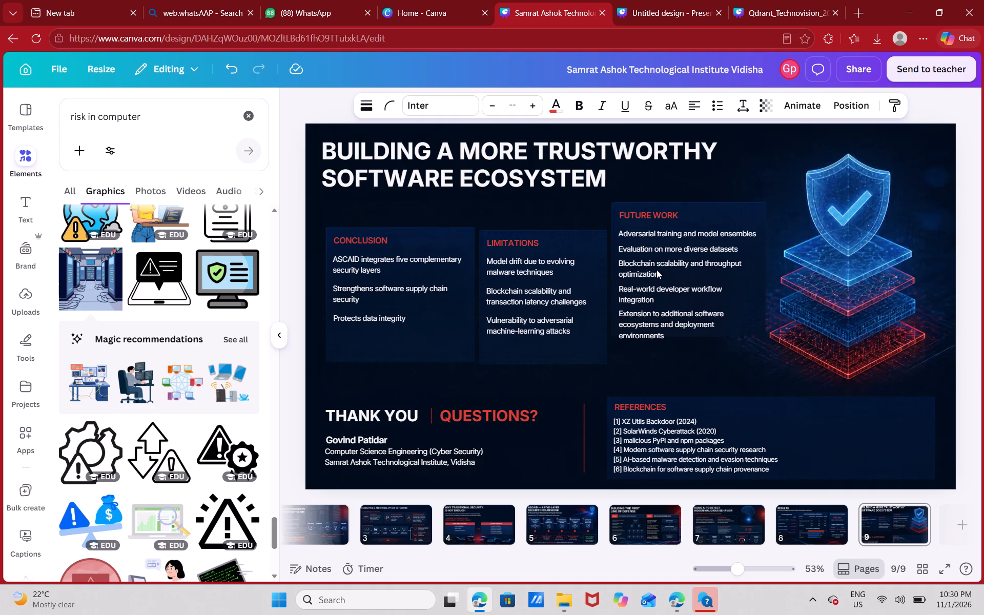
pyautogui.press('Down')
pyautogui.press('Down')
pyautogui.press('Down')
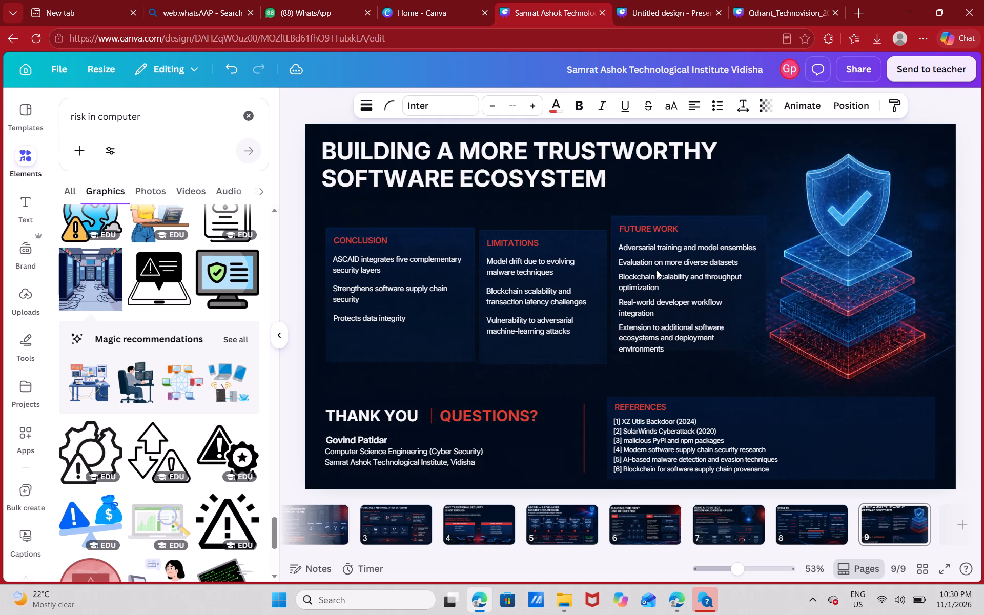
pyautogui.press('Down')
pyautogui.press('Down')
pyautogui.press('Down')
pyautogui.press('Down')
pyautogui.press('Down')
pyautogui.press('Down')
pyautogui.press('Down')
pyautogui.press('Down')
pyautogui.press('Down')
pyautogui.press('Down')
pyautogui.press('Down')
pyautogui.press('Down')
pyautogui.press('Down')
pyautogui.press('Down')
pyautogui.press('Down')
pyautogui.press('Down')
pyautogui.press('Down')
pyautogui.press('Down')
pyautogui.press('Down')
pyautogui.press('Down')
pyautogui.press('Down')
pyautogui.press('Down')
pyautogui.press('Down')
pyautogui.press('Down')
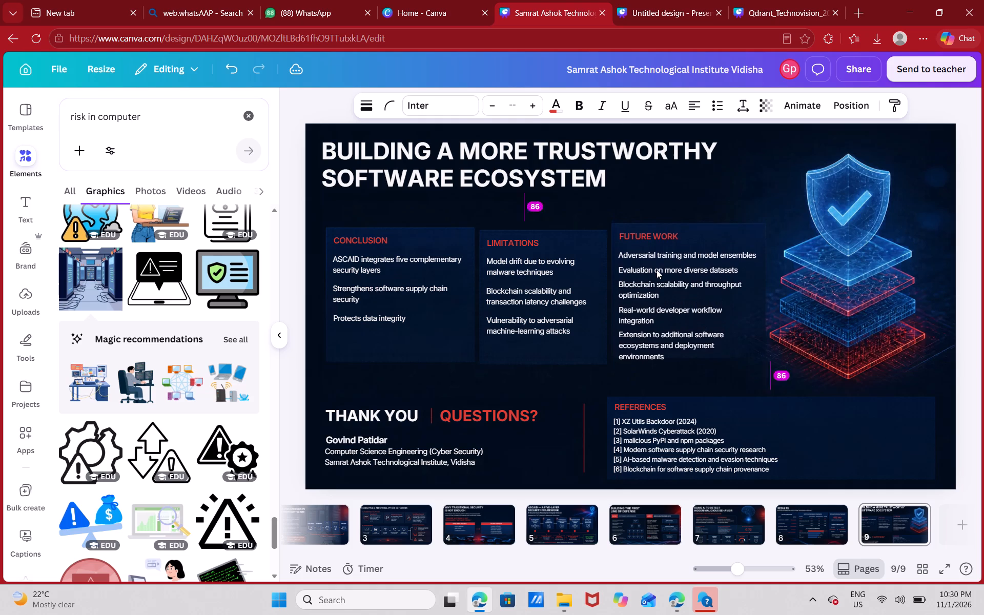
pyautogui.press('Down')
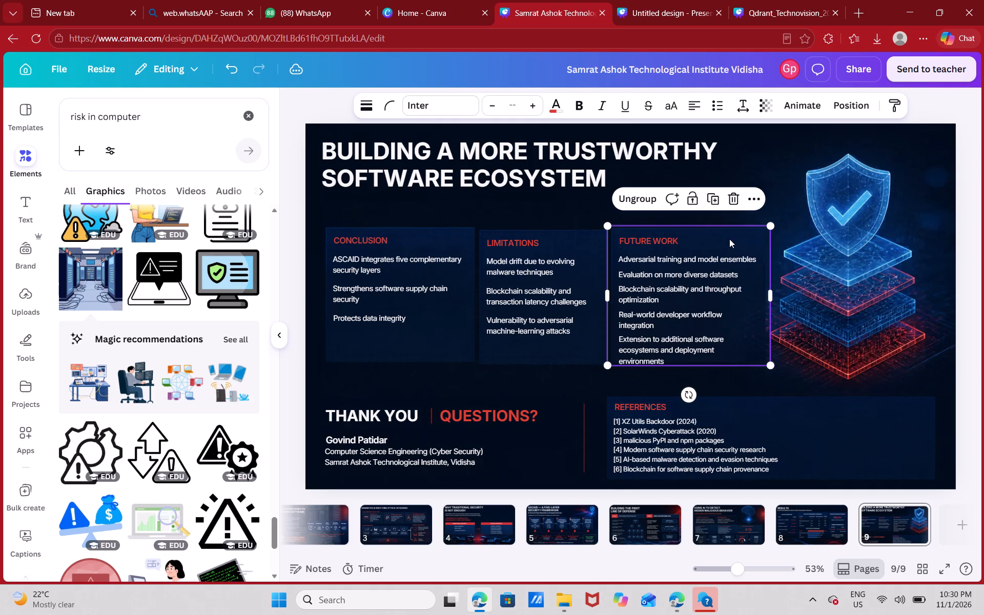
# Spread out slide 9's cards by lowering the Limitations card below its neighbours and shifting the Future Work card right and slightly up.
pyautogui.moveTo(588, 242); pyautogui.dragTo(572, 312)
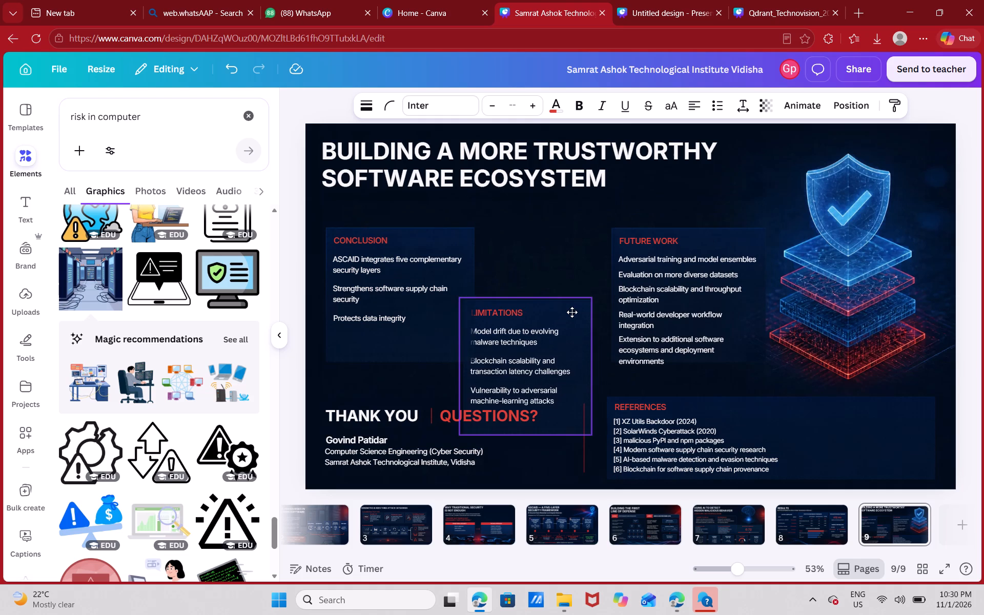
pyautogui.moveTo(572, 312); pyautogui.dragTo(591, 312)
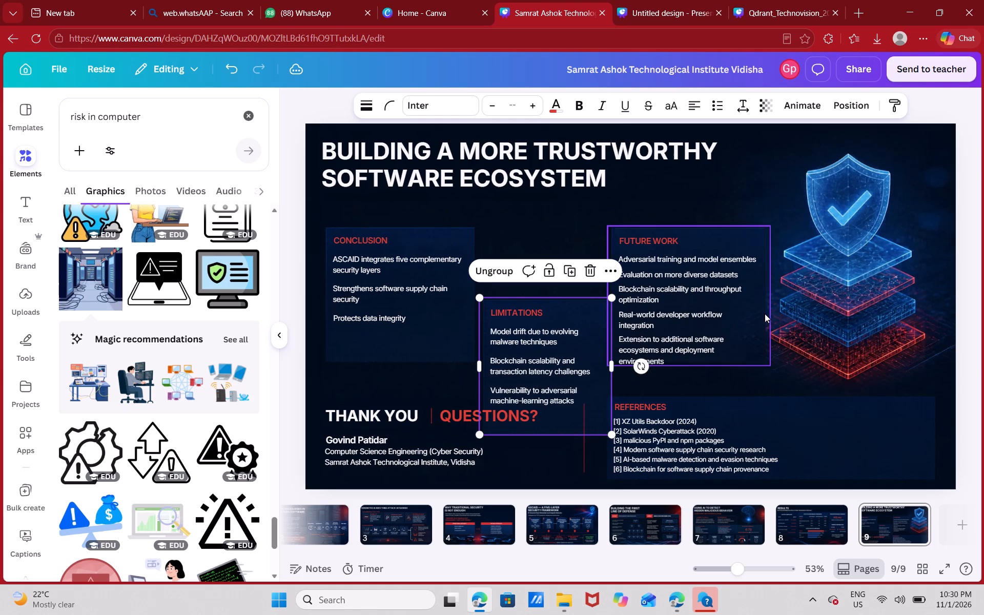
pyautogui.moveTo(758, 313); pyautogui.dragTo(785, 294)
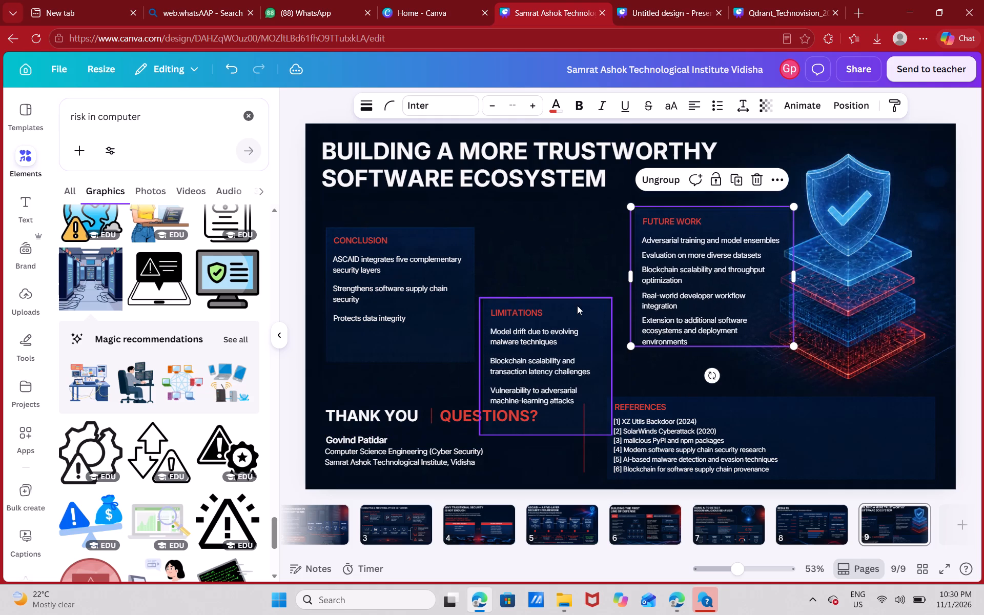
pyautogui.moveTo(582, 306); pyautogui.dragTo(595, 310)
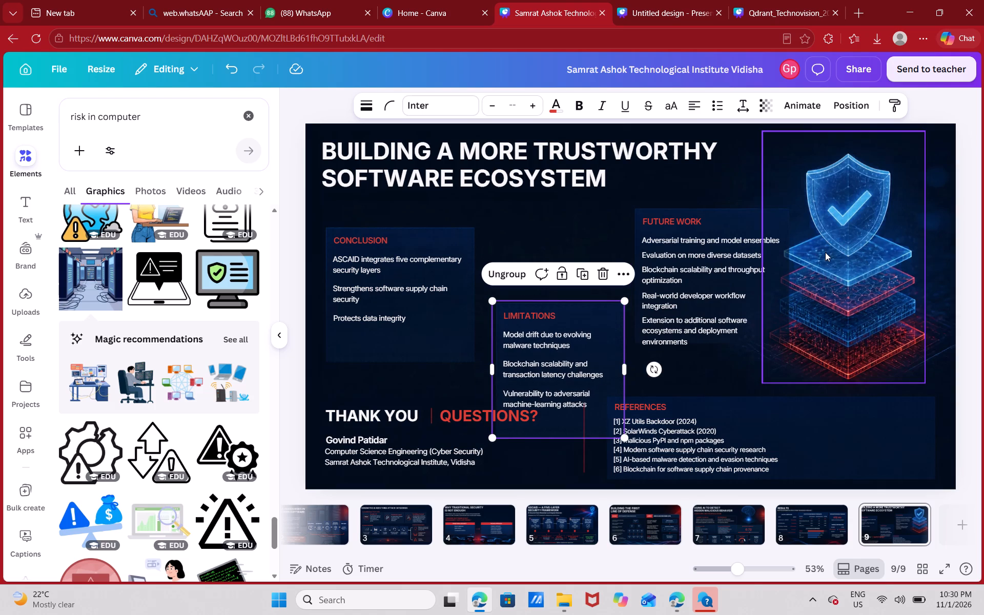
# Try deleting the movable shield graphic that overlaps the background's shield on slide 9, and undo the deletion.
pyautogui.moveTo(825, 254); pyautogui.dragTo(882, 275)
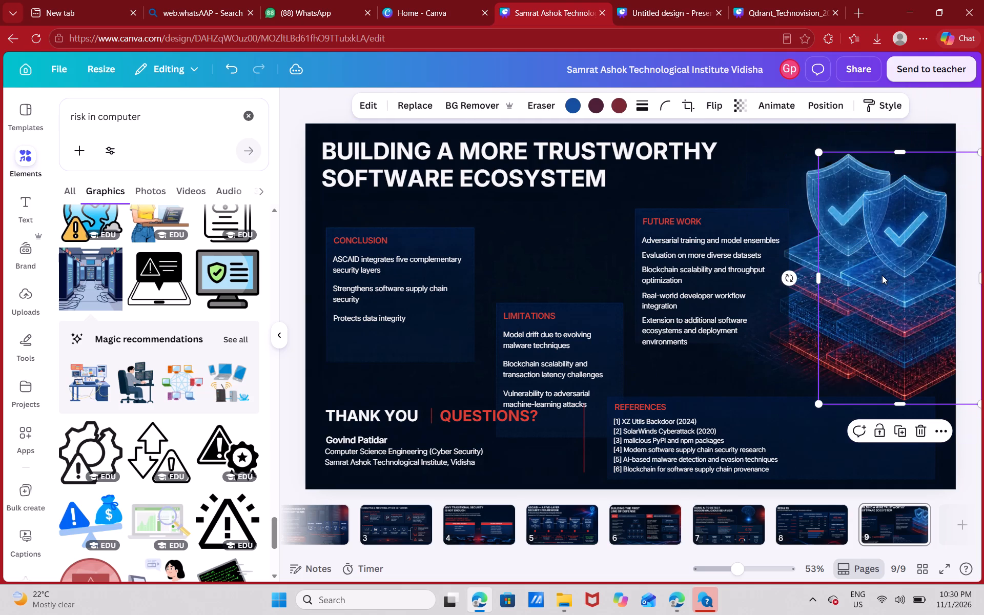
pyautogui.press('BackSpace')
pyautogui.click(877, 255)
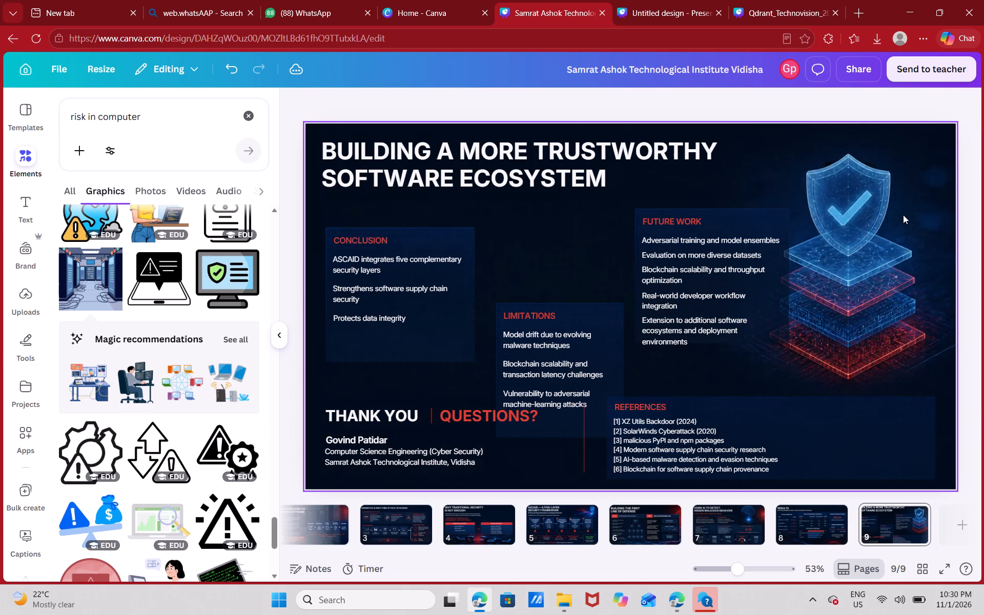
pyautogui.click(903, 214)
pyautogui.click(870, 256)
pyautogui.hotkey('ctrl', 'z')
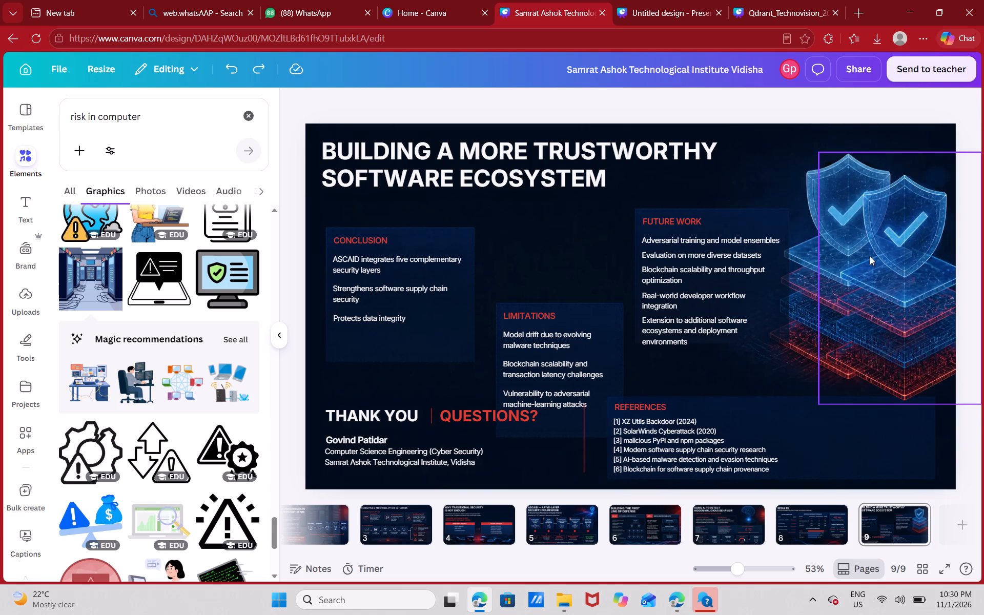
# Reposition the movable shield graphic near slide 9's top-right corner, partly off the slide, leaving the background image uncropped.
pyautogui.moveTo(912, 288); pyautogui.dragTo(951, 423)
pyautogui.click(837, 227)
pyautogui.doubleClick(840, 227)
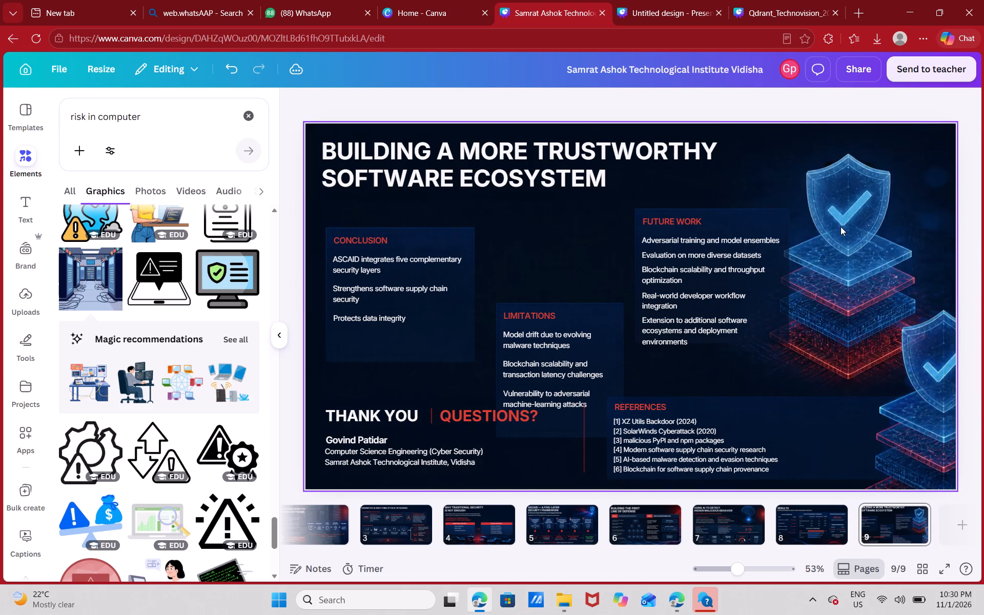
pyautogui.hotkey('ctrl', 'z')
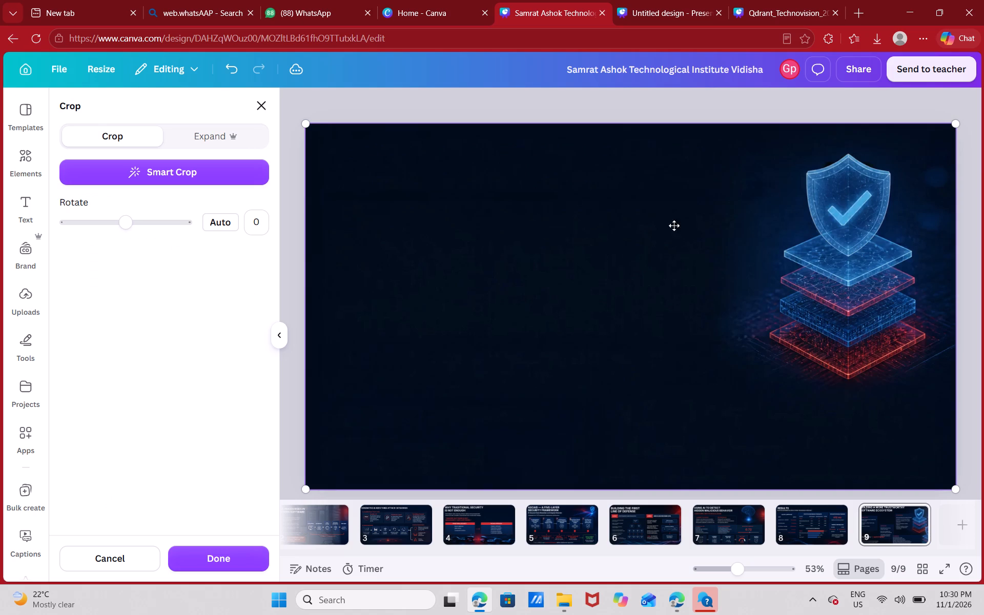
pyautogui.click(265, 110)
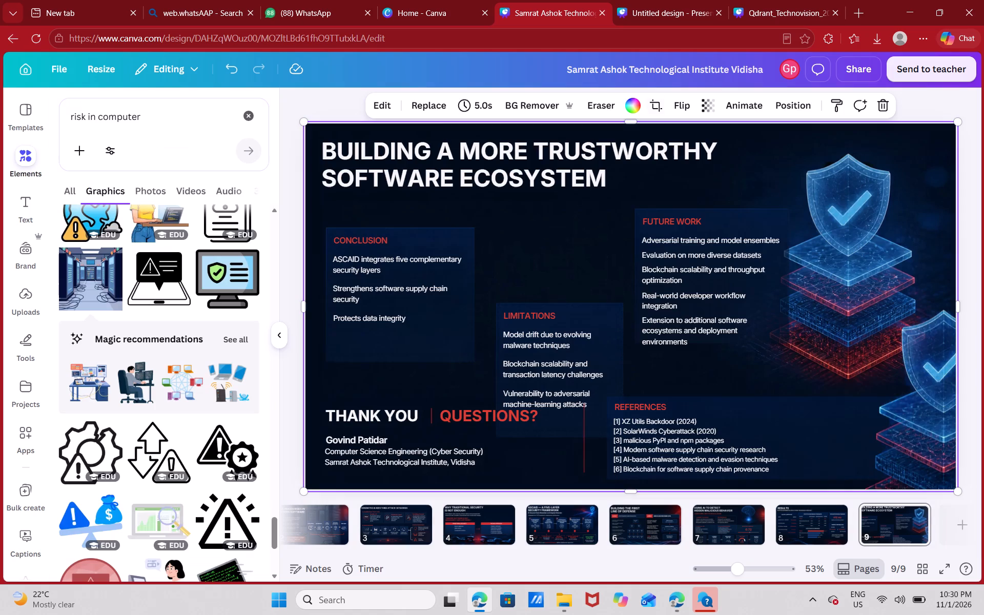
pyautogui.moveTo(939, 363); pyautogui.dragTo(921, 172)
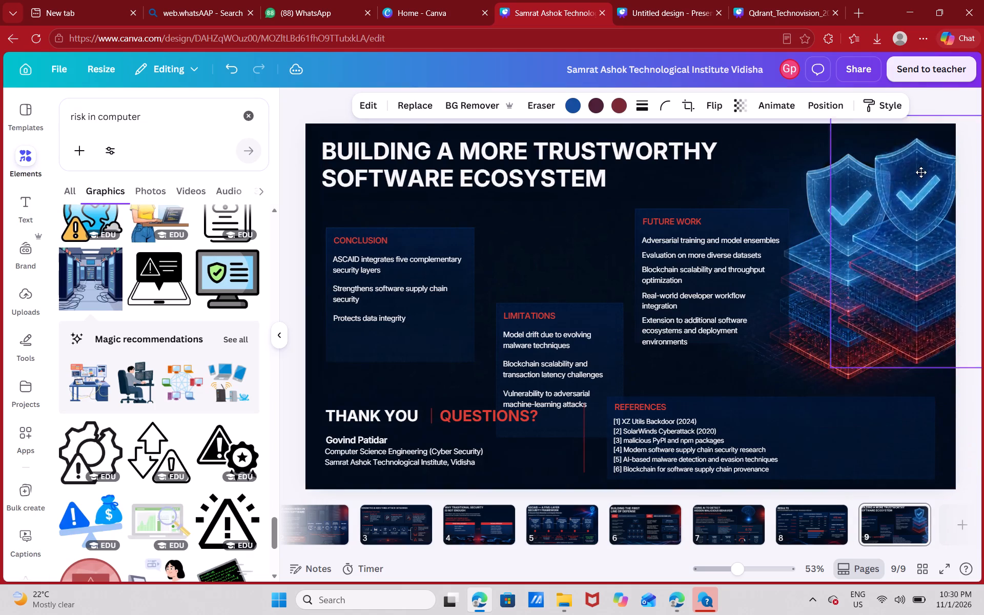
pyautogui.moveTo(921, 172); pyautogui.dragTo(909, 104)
# Shift the grouped Future Work card further right so it sits over the background's shield and layer stack.
pyautogui.moveTo(773, 329); pyautogui.dragTo(822, 325)
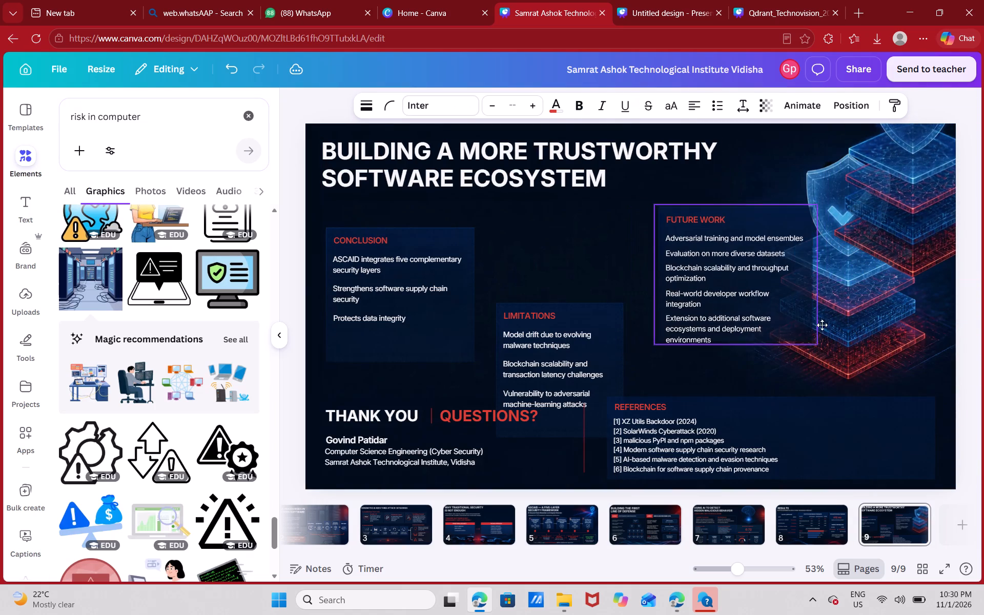
pyautogui.moveTo(822, 325); pyautogui.dragTo(857, 340)
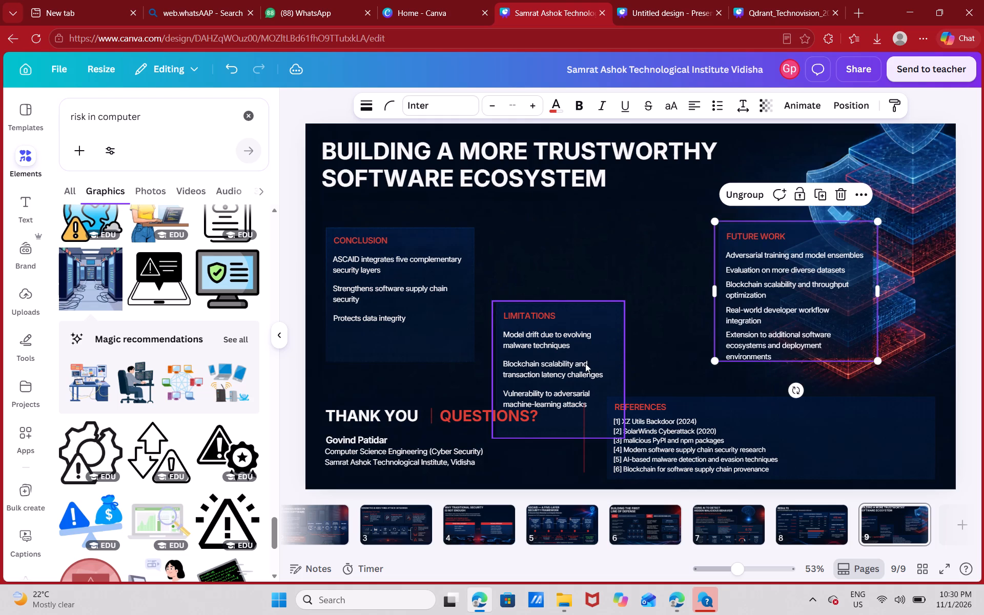
pyautogui.moveTo(609, 343); pyautogui.dragTo(652, 353)
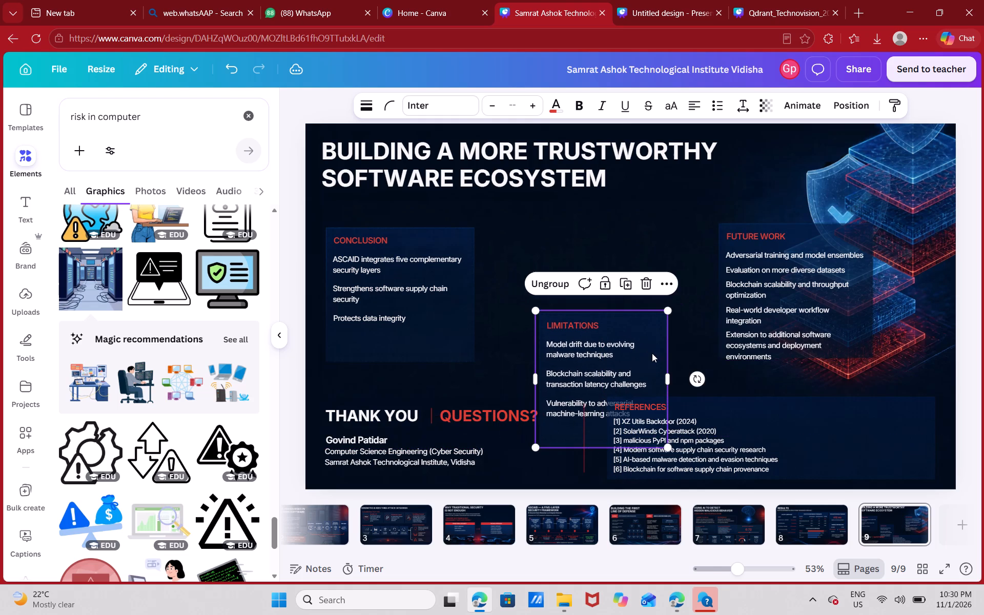
pyautogui.rightClick(652, 353)
pyautogui.click(718, 324)
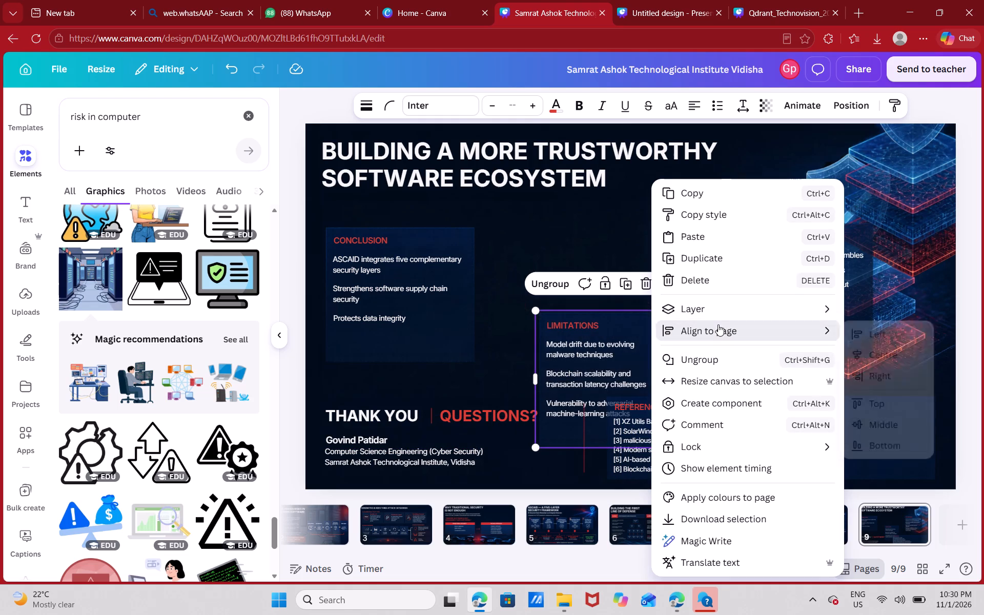
pyautogui.click(898, 358)
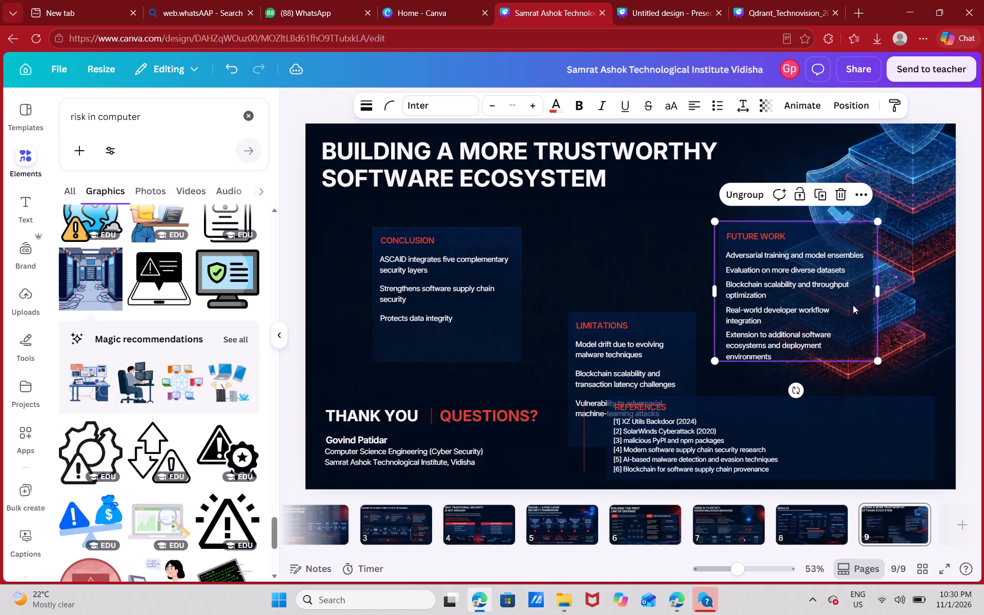
pyautogui.moveTo(849, 234); pyautogui.dragTo(857, 236)
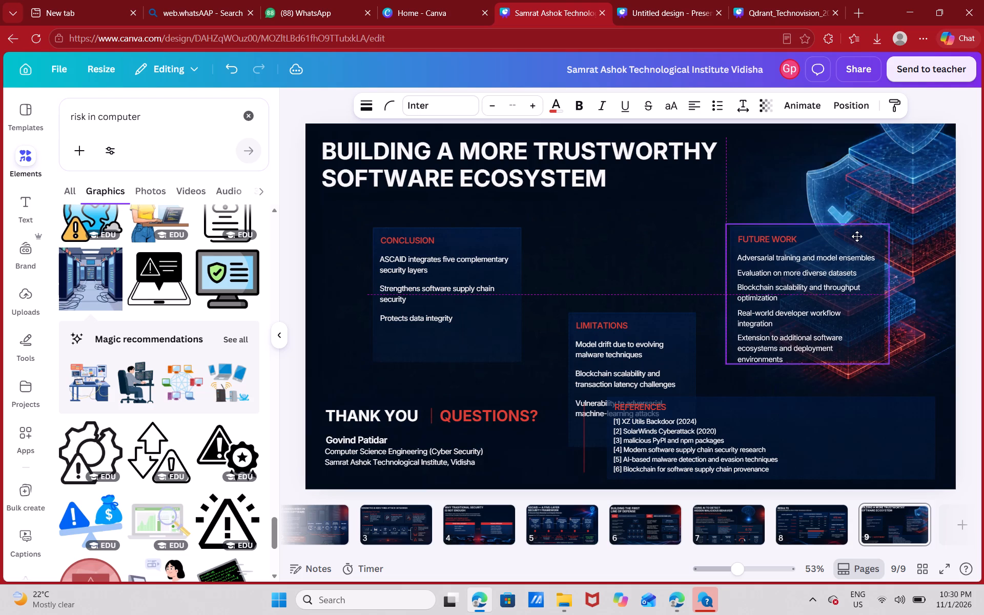
pyautogui.moveTo(857, 236); pyautogui.dragTo(857, 237)
# Delete the movable shield graphic from slide 9's top-right corner, keeping the shield in the background image.
pyautogui.click(892, 195)
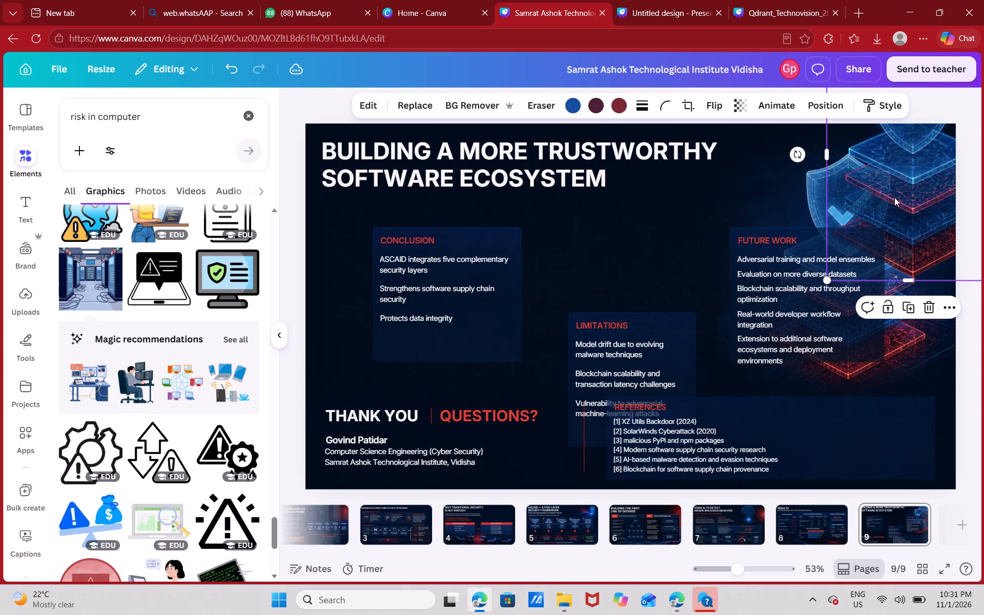
pyautogui.press('+')
pyautogui.press('BackSpace')
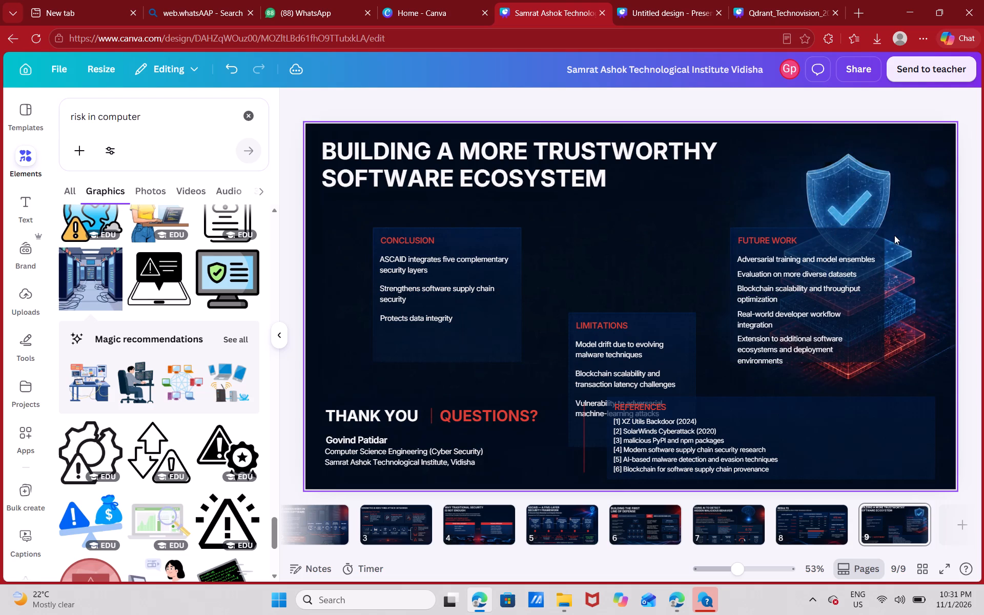
# Delete the References panel, its list text, its heading and the red vertical divider line beside it from slide 9.
pyautogui.click(813, 424)
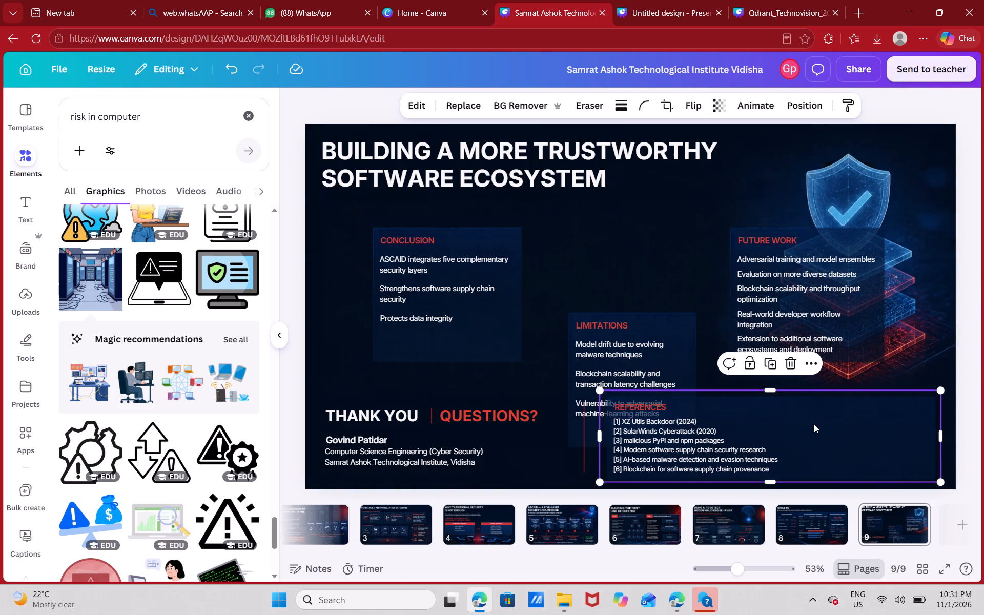
pyautogui.press('BackSpace')
pyautogui.click(714, 442)
pyautogui.press('BackSpace')
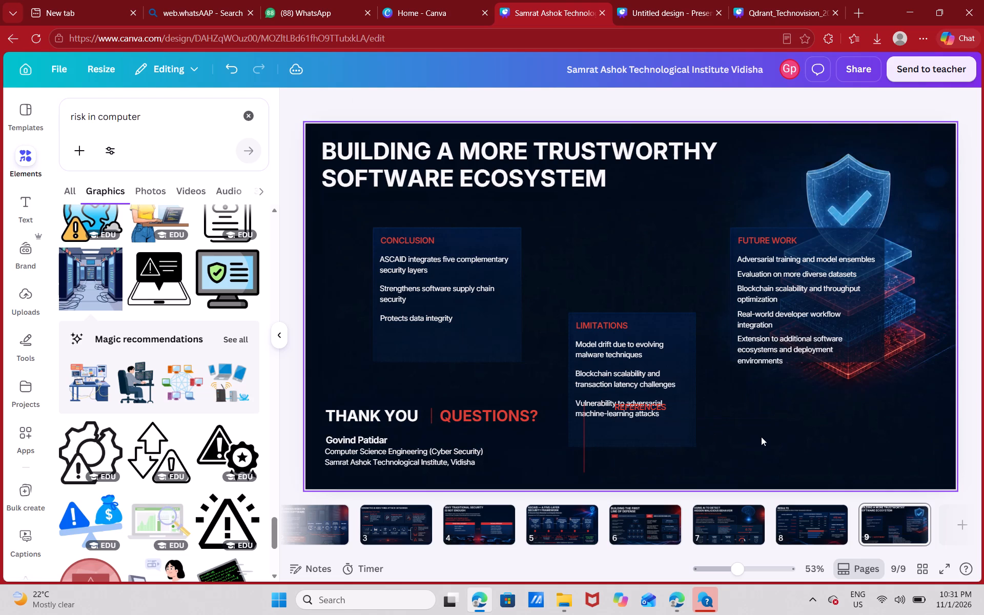
pyautogui.click(659, 406)
pyautogui.press('BackSpace')
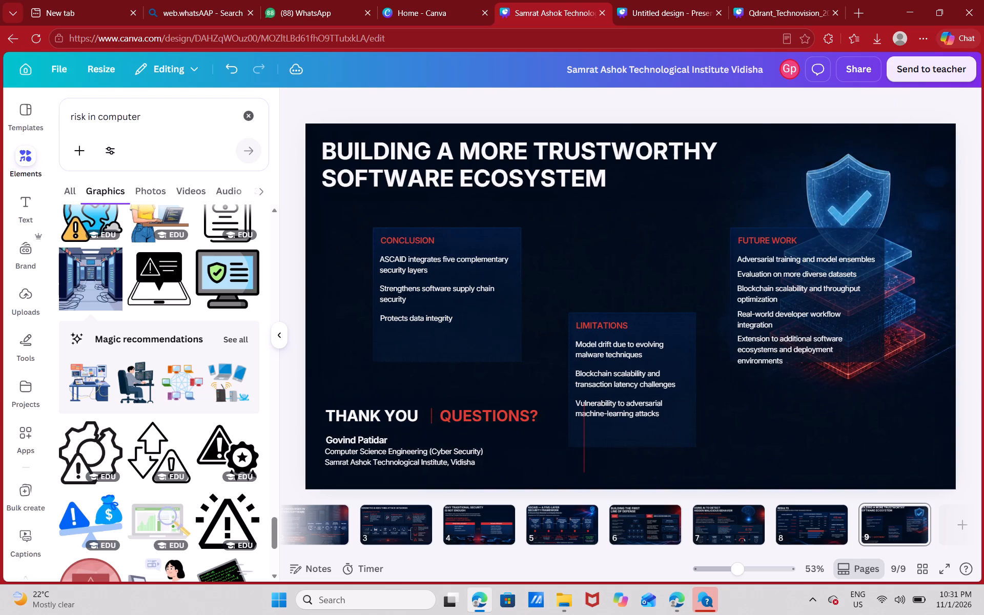
pyautogui.click(587, 462)
pyautogui.press('BackSpace')
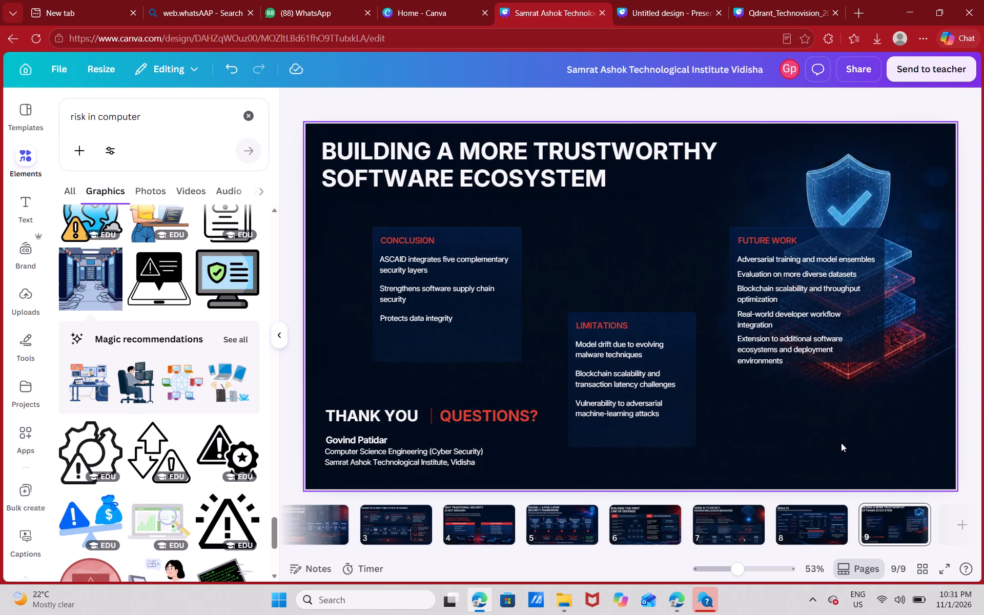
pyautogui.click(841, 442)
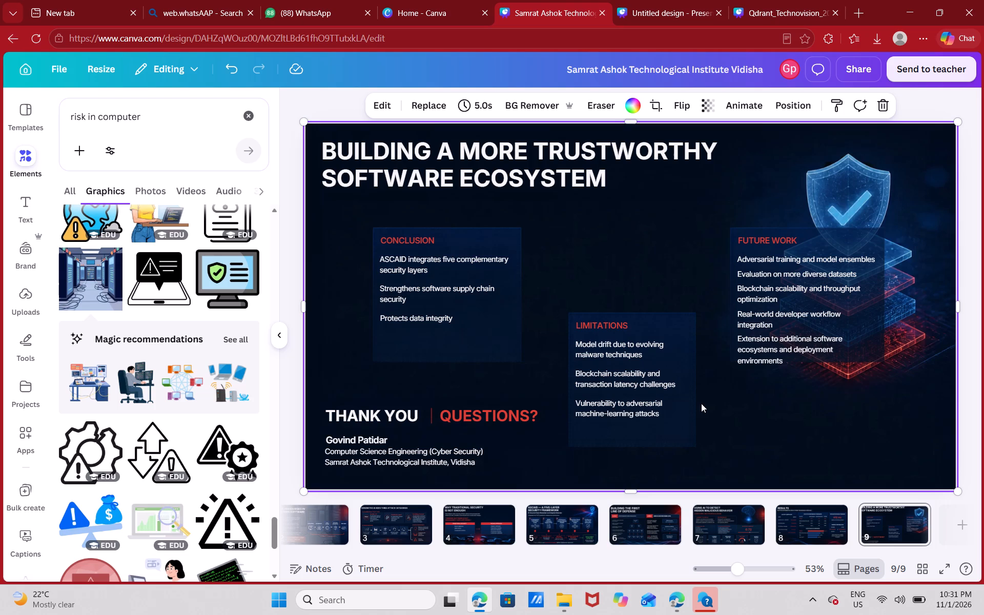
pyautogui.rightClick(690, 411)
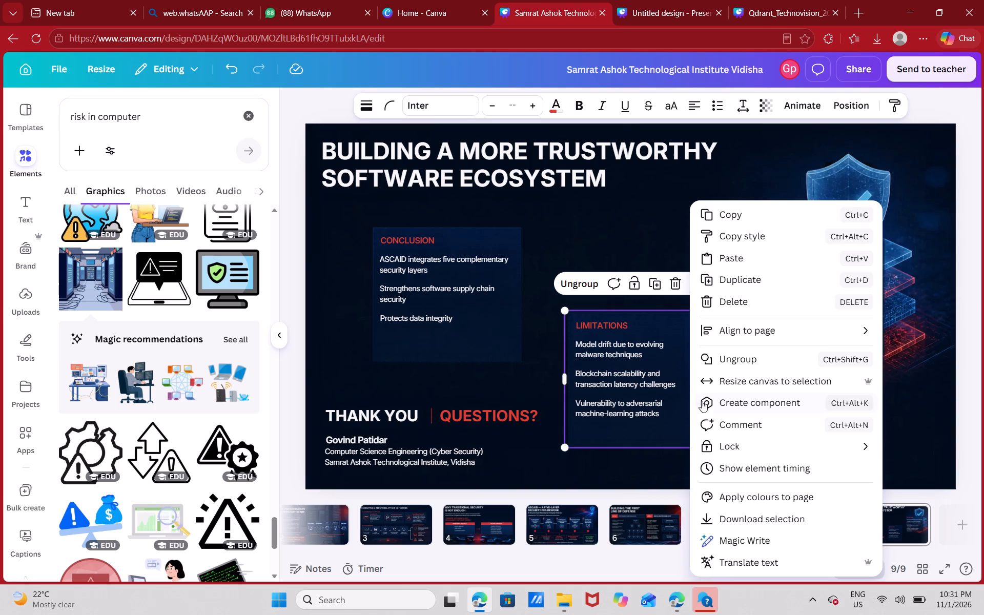
# Nudge the grouped Future Work card on slide 9 left by 30 small increments, keeping its height on the slide.
pyautogui.click(753, 330)
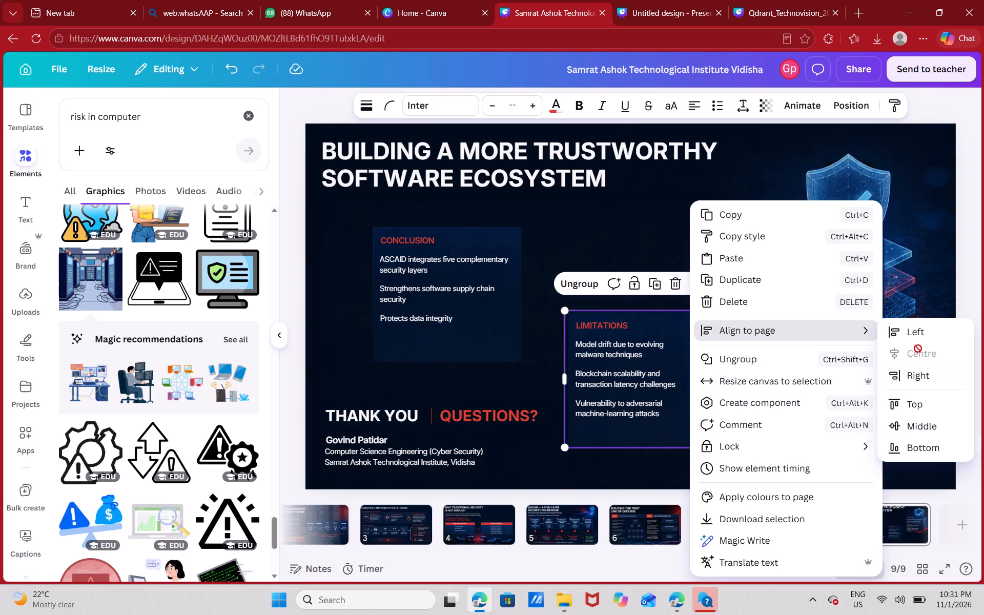
pyautogui.click(970, 223)
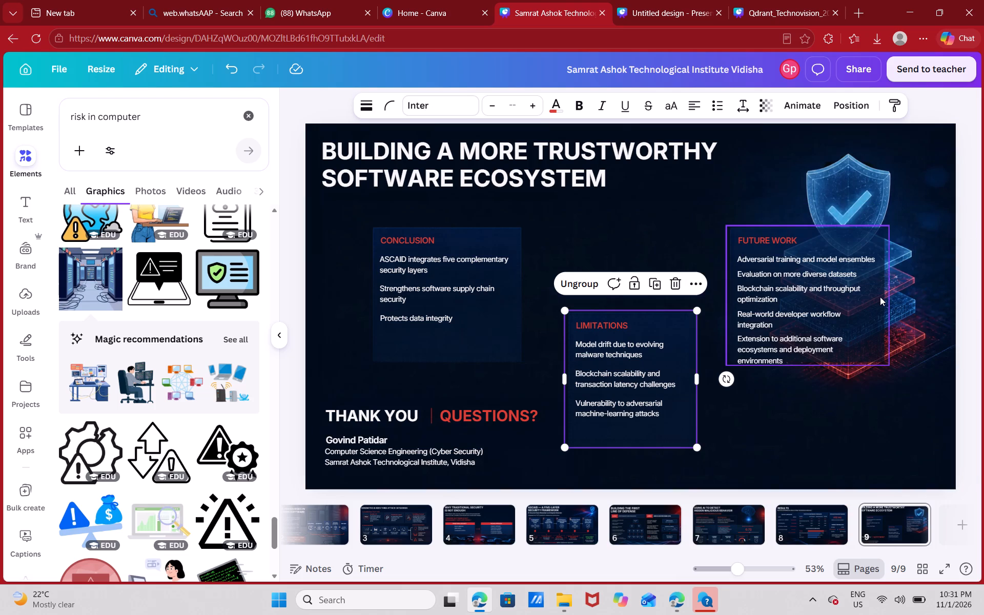
pyautogui.click(880, 297)
pyautogui.press('Left')
pyautogui.press('Left')
pyautogui.press('Left')
pyautogui.press('Left')
pyautogui.press('Left')
pyautogui.press('Left')
pyautogui.press('Left')
pyautogui.press('Left')
pyautogui.press('Left')
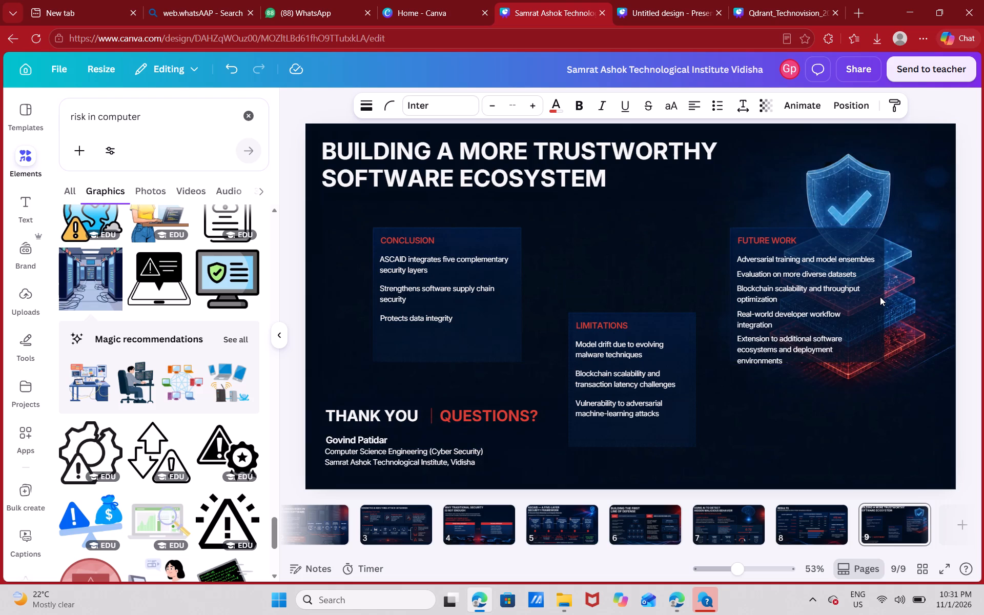
pyautogui.press('Left')
pyautogui.press('Left')
pyautogui.press('Left')
pyautogui.press('Left')
pyautogui.press('Left')
pyautogui.press('Left')
pyautogui.press('Left')
pyautogui.press('Left')
pyautogui.press('Left')
pyautogui.press('Left')
pyautogui.press('Left')
pyautogui.press('Left')
pyautogui.press('Left')
pyautogui.press('Left')
pyautogui.press('Left')
pyautogui.press('Left')
pyautogui.press('Left')
pyautogui.press('Left')
pyautogui.press('Left')
pyautogui.press('Left')
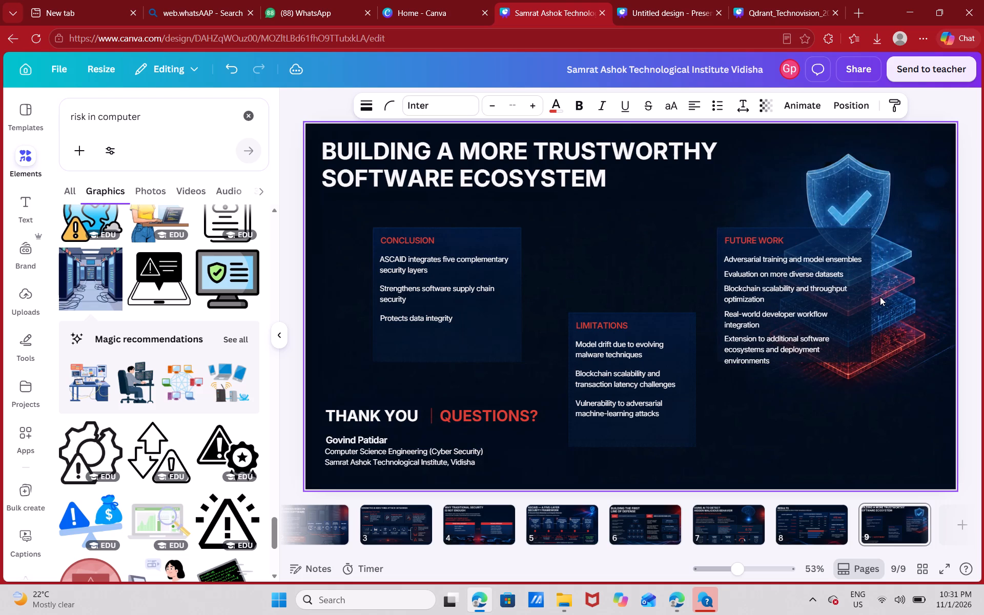
pyautogui.press('Left')
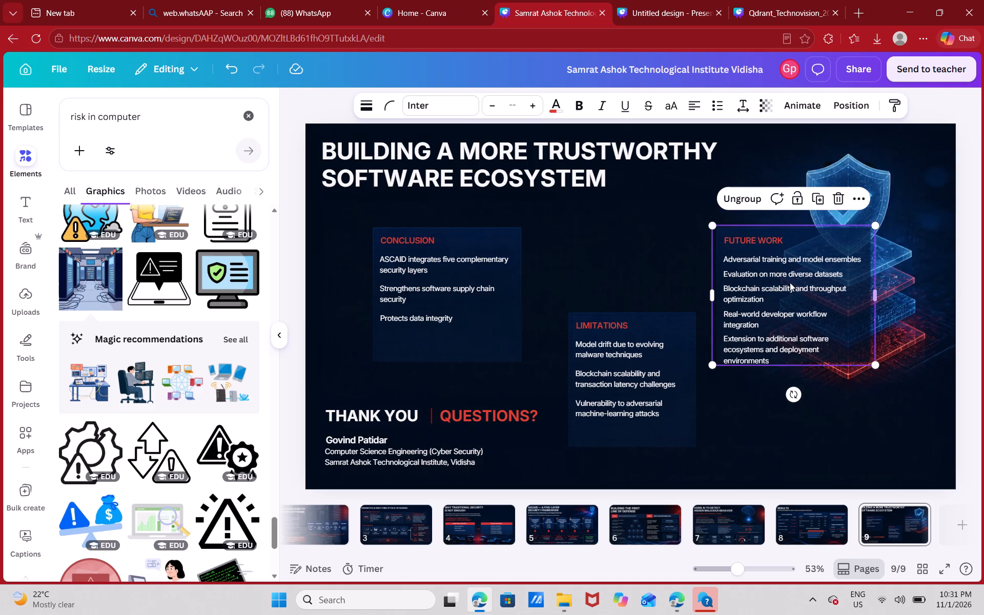
# Nudge the grouped Conclusion card right by 24 small increments, keeping its top edge level with the Future Work card.
pyautogui.click(496, 338)
pyautogui.press('Right')
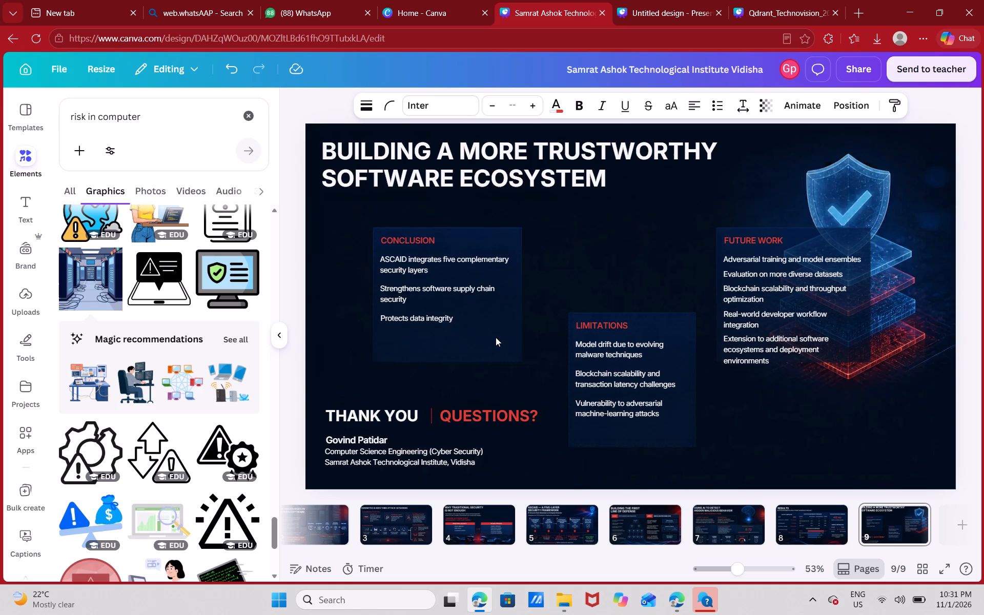
pyautogui.press('Right')
pyautogui.press('Right')
pyautogui.press('Right')
pyautogui.press('Right')
pyautogui.press('Right')
pyautogui.press('Right')
pyautogui.press('Right')
pyautogui.press('Right')
pyautogui.press('Right')
pyautogui.press('Right')
pyautogui.press('Right')
pyautogui.press('Right')
pyautogui.press('Right')
pyautogui.press('Right')
pyautogui.press('Right')
pyautogui.press('Right')
pyautogui.press('Right')
pyautogui.press('Right')
pyautogui.press('Right')
pyautogui.press('Right')
pyautogui.press('Right')
pyautogui.press('Right')
pyautogui.press('Right')
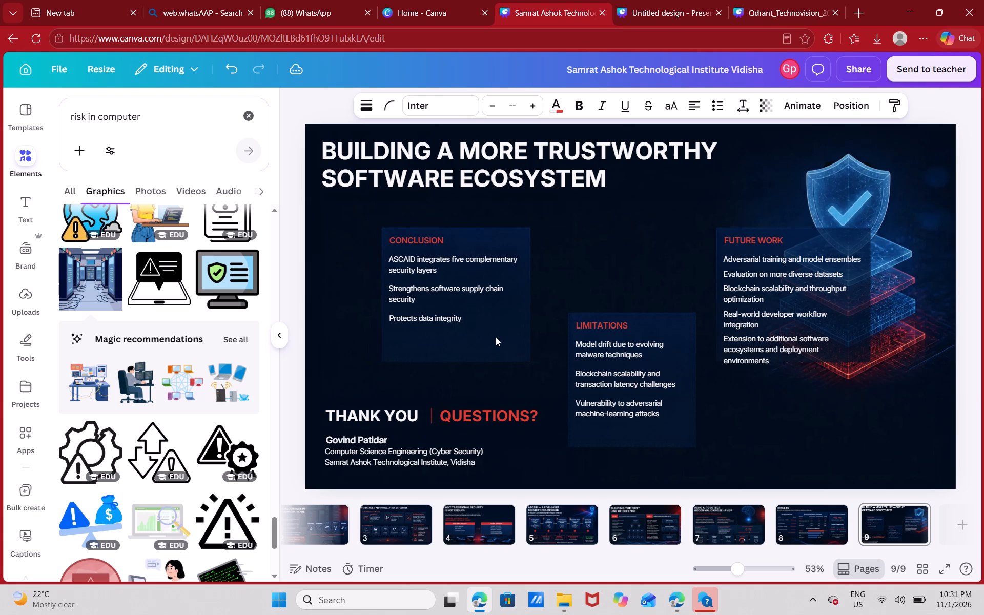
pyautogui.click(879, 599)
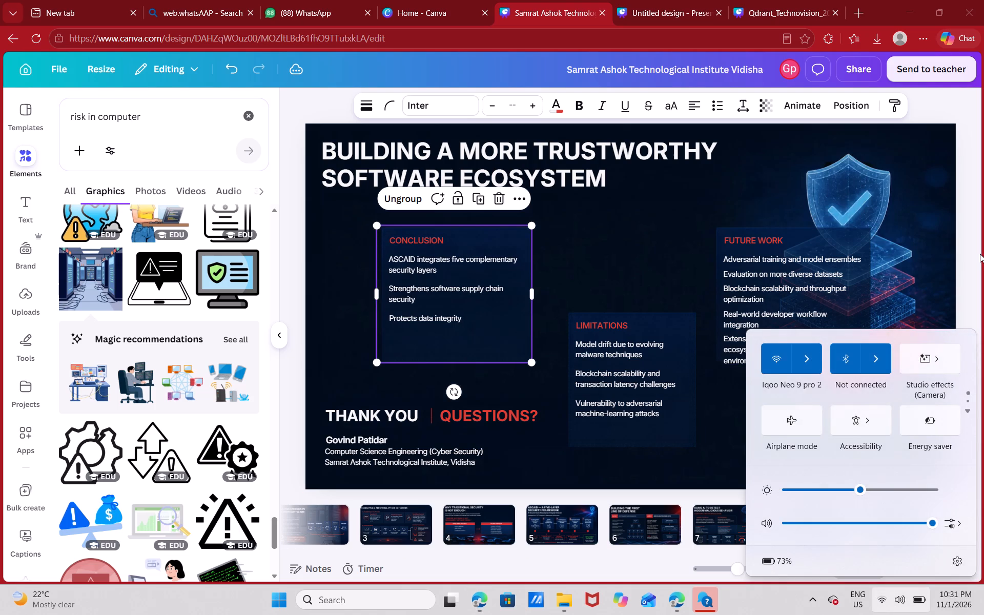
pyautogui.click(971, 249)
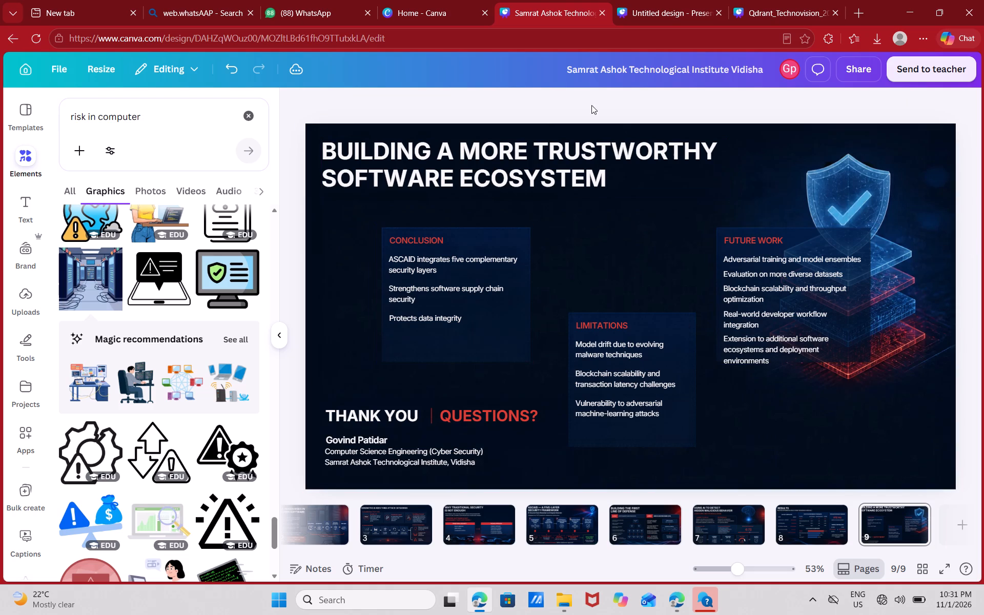
# Nudge the slide title "Building a More Trustworthy Software Ecosystem" down by 23 small increments, closer to the cards.
pyautogui.click(550, 178)
pyautogui.press('Down')
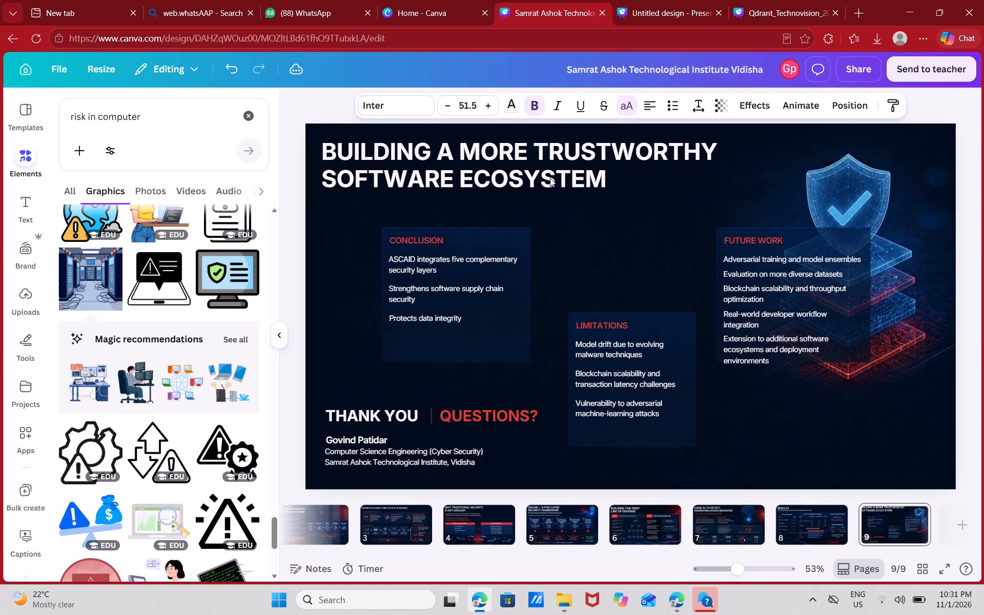
pyautogui.press('Down')
pyautogui.press('Down')
pyautogui.click(645, 197)
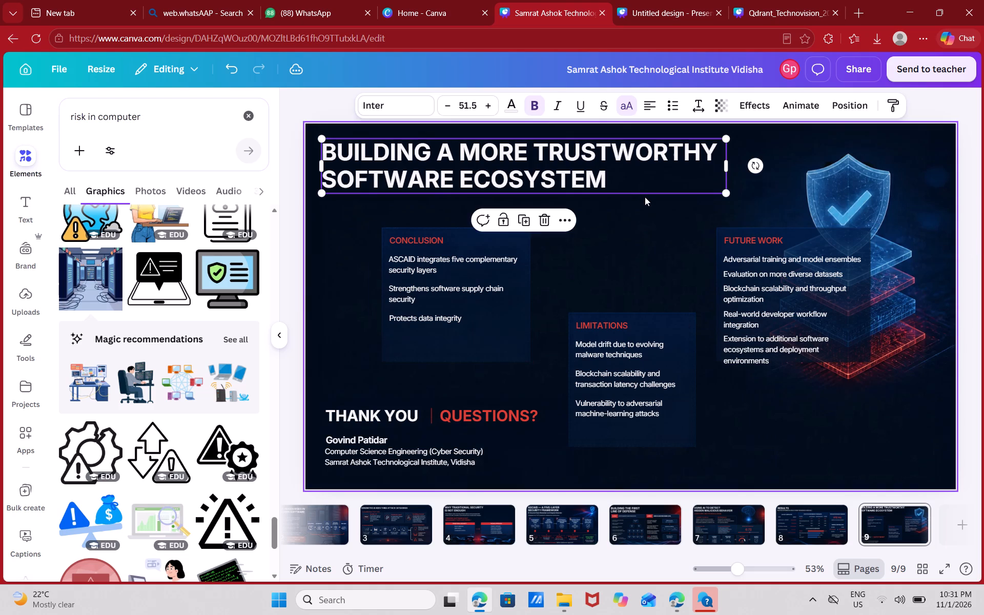
pyautogui.click(630, 176)
pyautogui.press('Down')
pyautogui.press('Down')
pyautogui.press('Down')
pyautogui.press('Down')
pyautogui.press('Down')
pyautogui.press('Down')
pyautogui.press('Down')
pyautogui.press('Down')
pyautogui.press('Down')
pyautogui.press('Down')
pyautogui.press('Down')
pyautogui.press('Down')
pyautogui.press('Down')
pyautogui.press('Down')
pyautogui.press('Down')
pyautogui.press('Down')
pyautogui.press('Down')
pyautogui.press('Down')
pyautogui.press('Down')
pyautogui.press('Down')
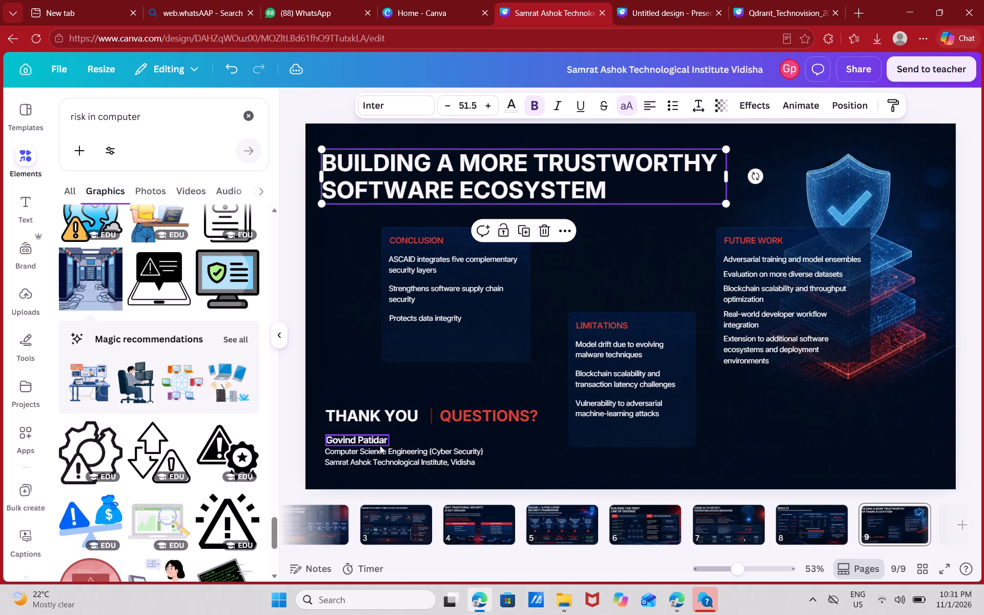
# Select the Thank You heading on slide 9.
pyautogui.click(399, 419)
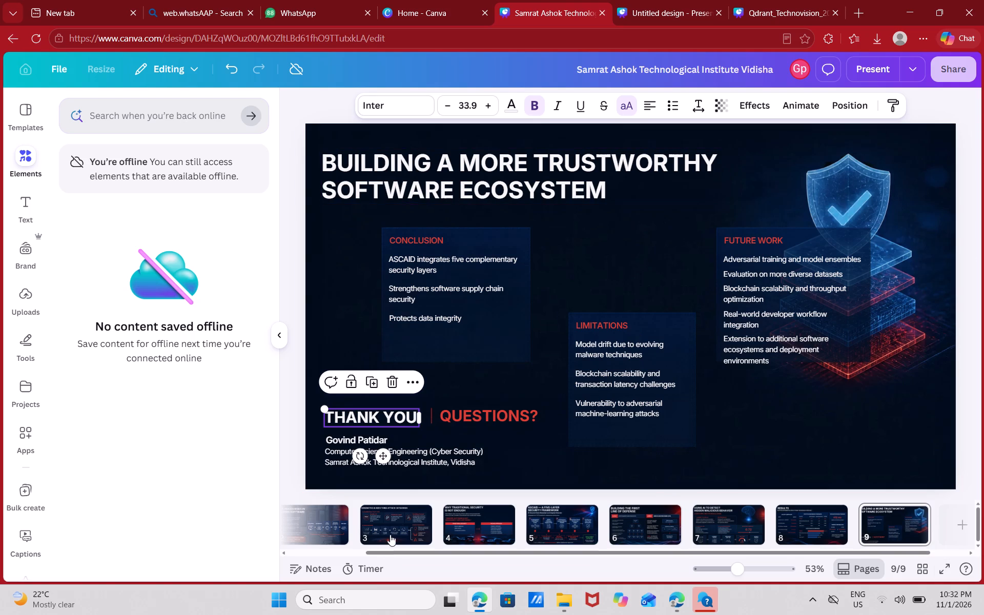
# Look over slides 2, 3, 5 and 6 of the deck and return to slide 9.
pyautogui.click(398, 520)
pyautogui.click(331, 518)
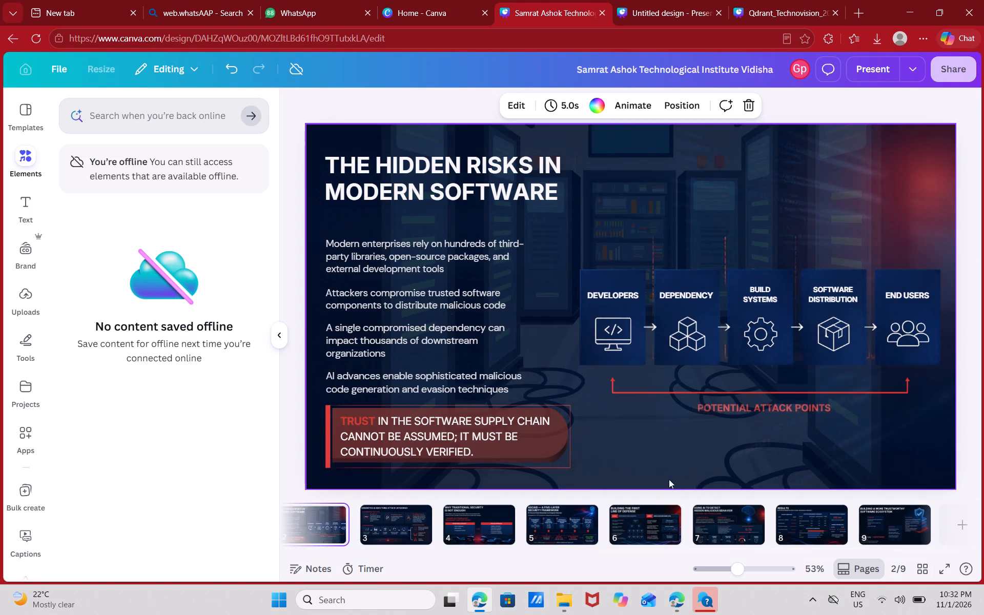
pyautogui.click(551, 526)
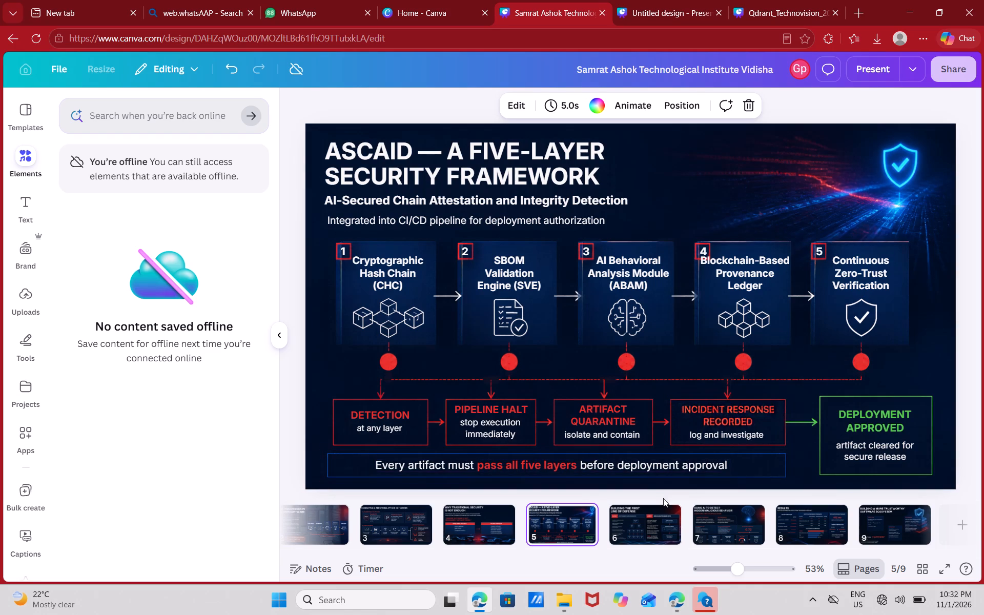
pyautogui.click(648, 518)
pyautogui.click(879, 523)
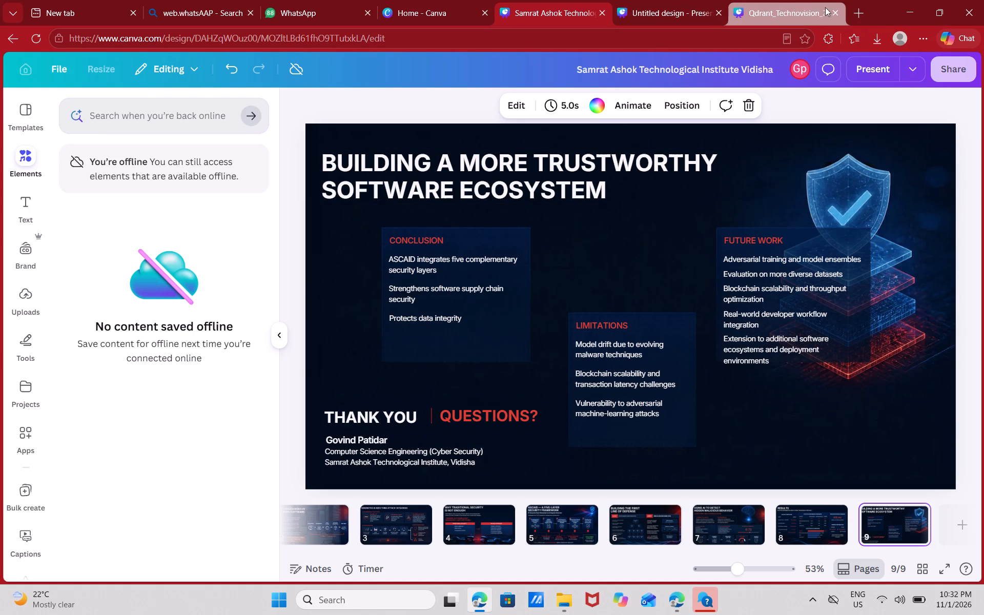
# Search the web for "ppt last page" in a new browser tab.
pyautogui.click(863, 10)
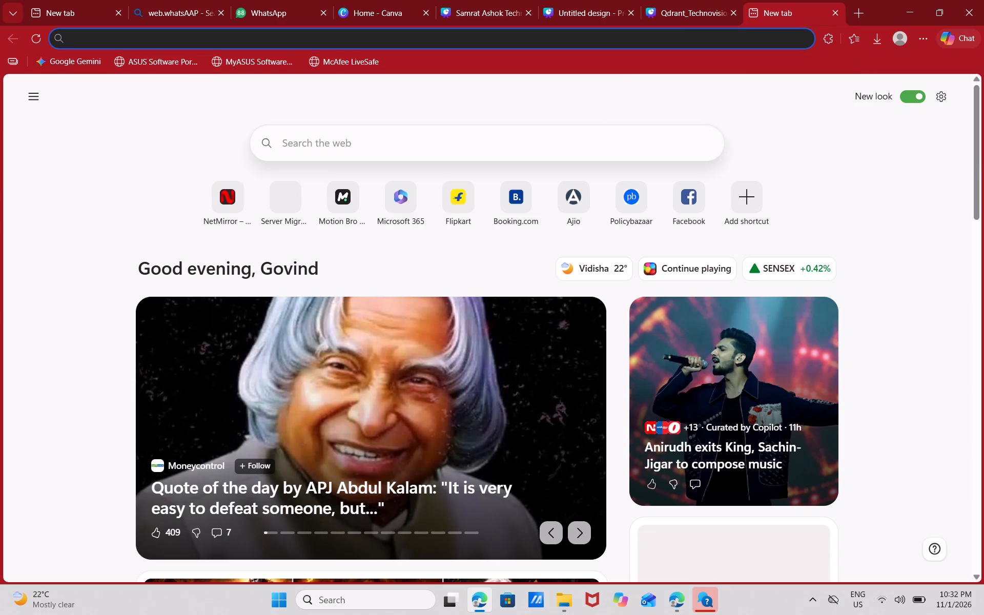
pyautogui.click(542, 148)
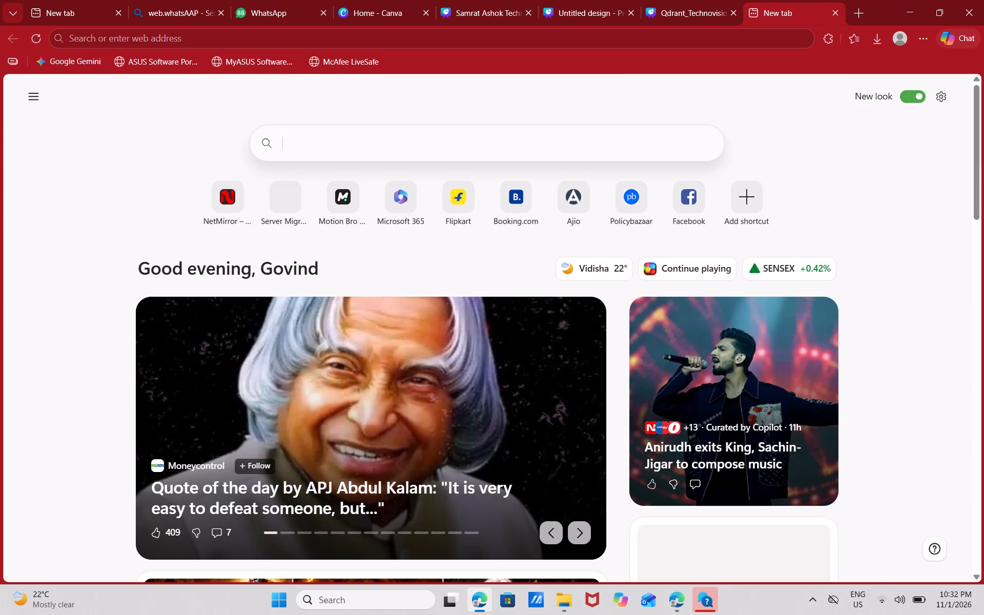
pyautogui.write('ppt last page')
pyautogui.press('space')
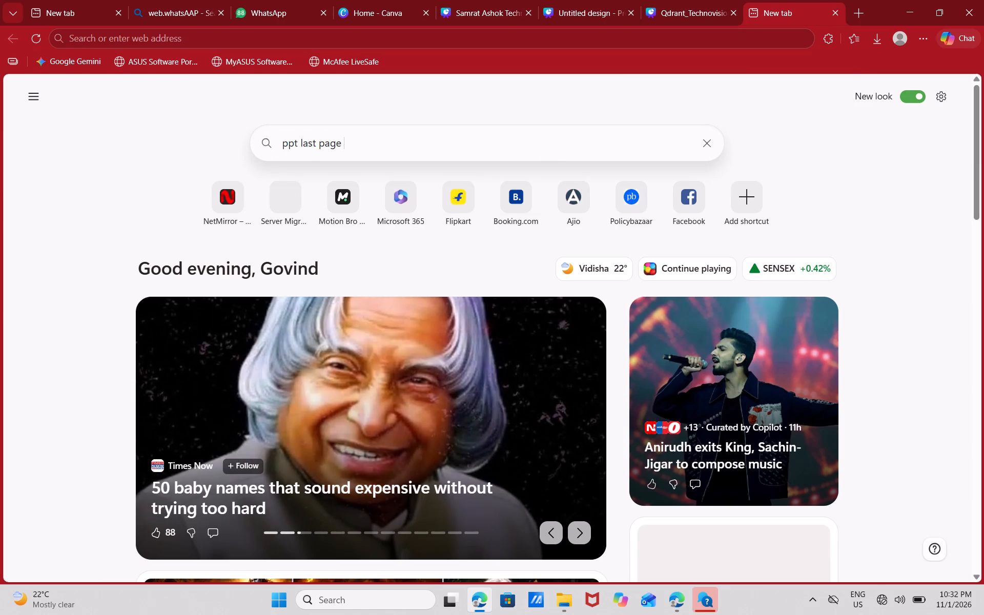
pyautogui.press('Return')
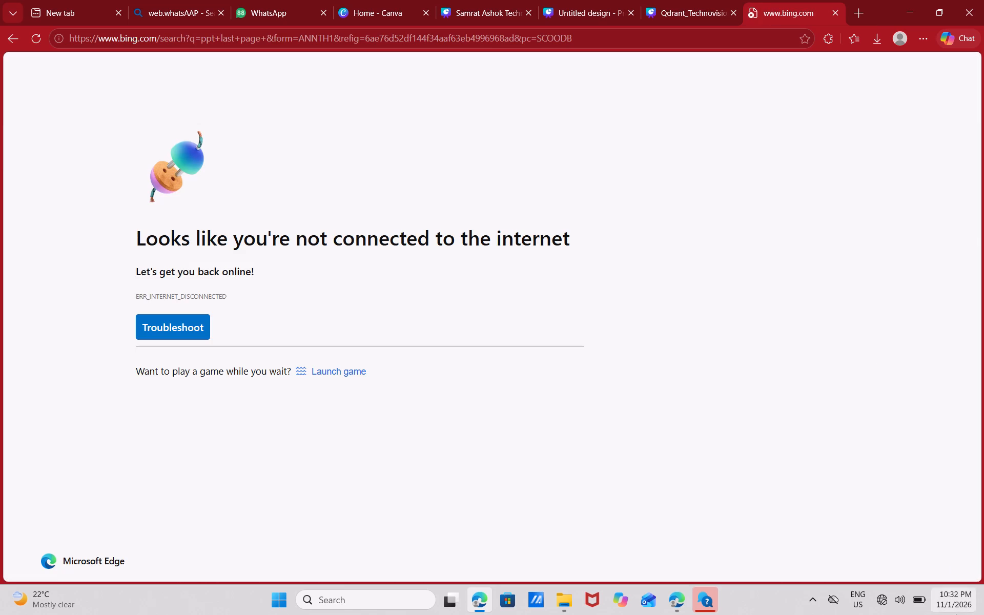
# Connect the computer to the "Iqoo Neo 9 pro 2" Wi-Fi network and reload the "ppt last page" search.
pyautogui.click(879, 595)
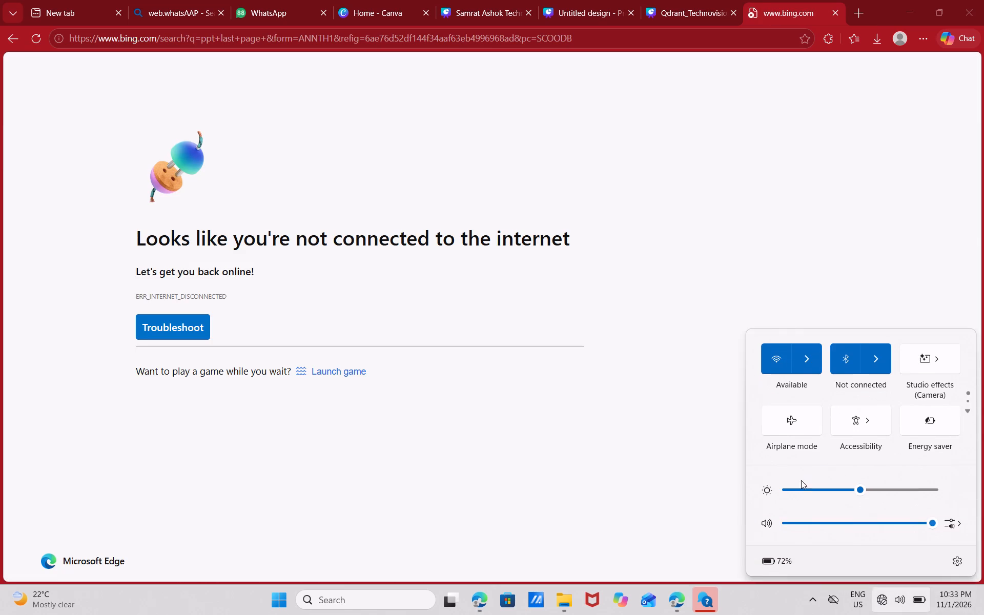
pyautogui.click(813, 352)
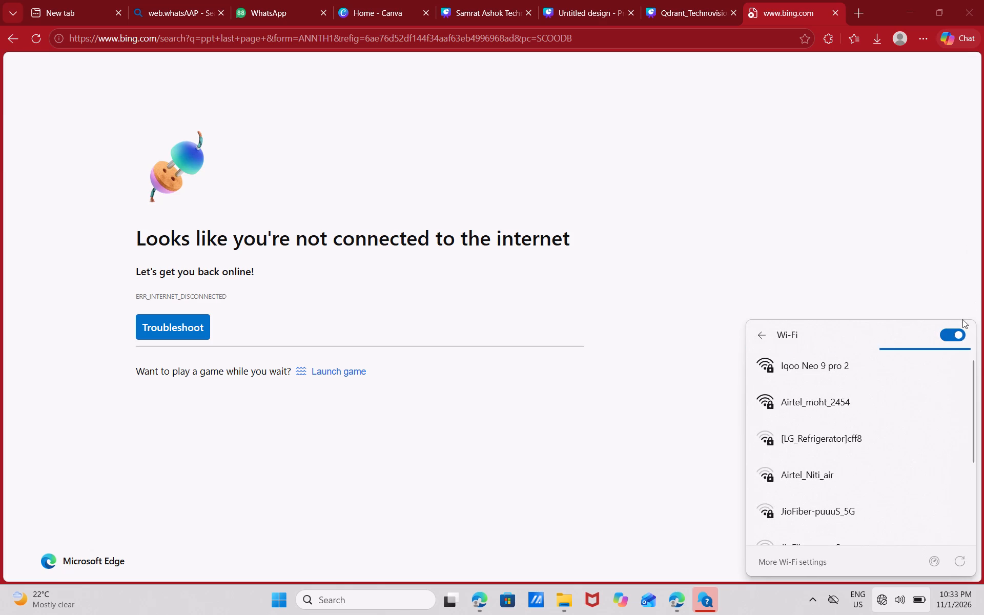
pyautogui.click(955, 336)
pyautogui.click(955, 336)
pyautogui.click(902, 365)
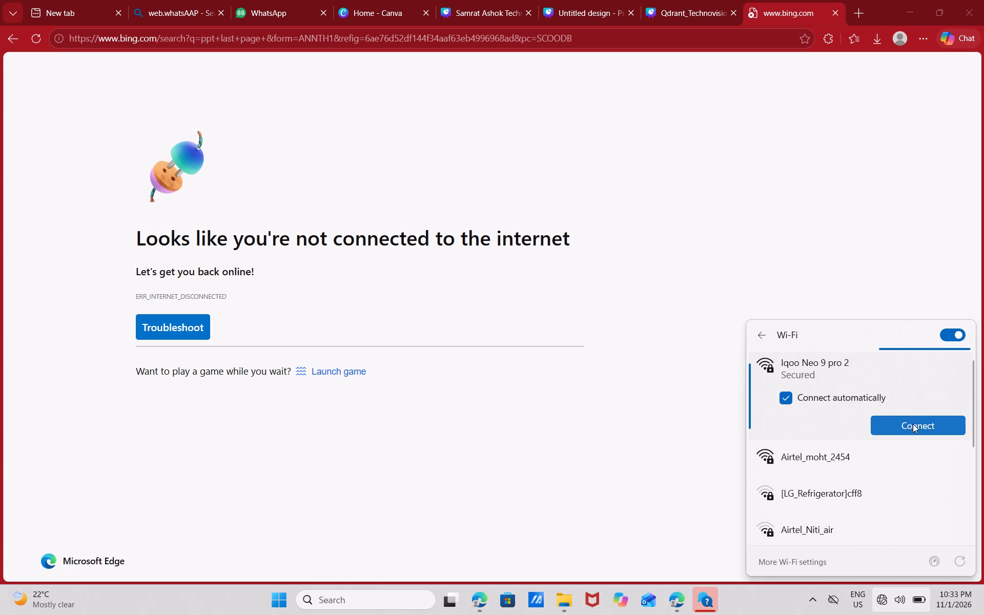
pyautogui.moveTo(921, 422); pyautogui.dragTo(936, 418)
pyautogui.click(908, 258)
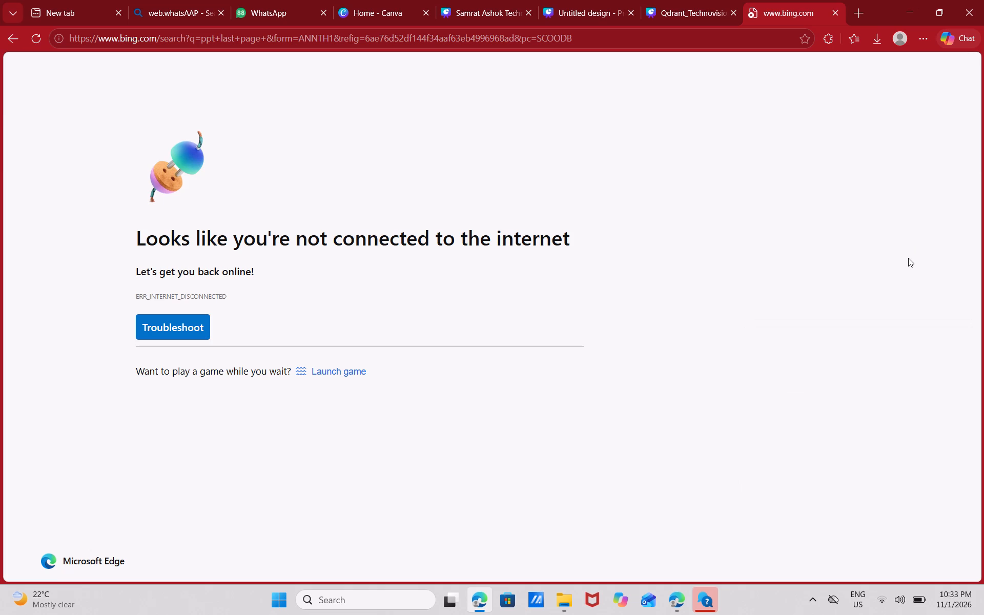
pyautogui.hotkey('ctrl', 'r')
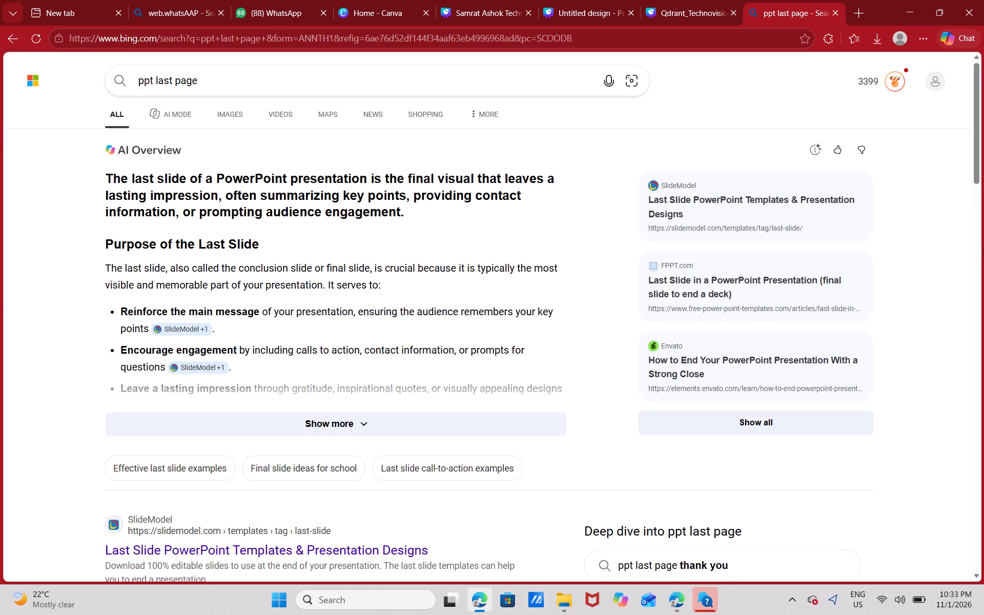
# Browse the image results for "ppt last page" to examine closing-slide designs.
pyautogui.click(232, 113)
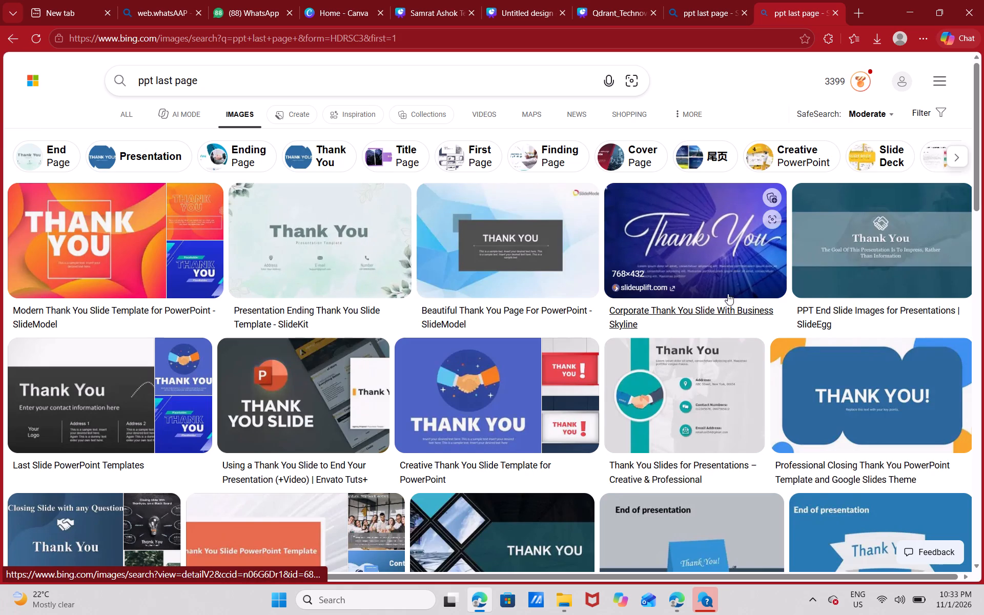
pyautogui.scroll(-3, 729, 316)
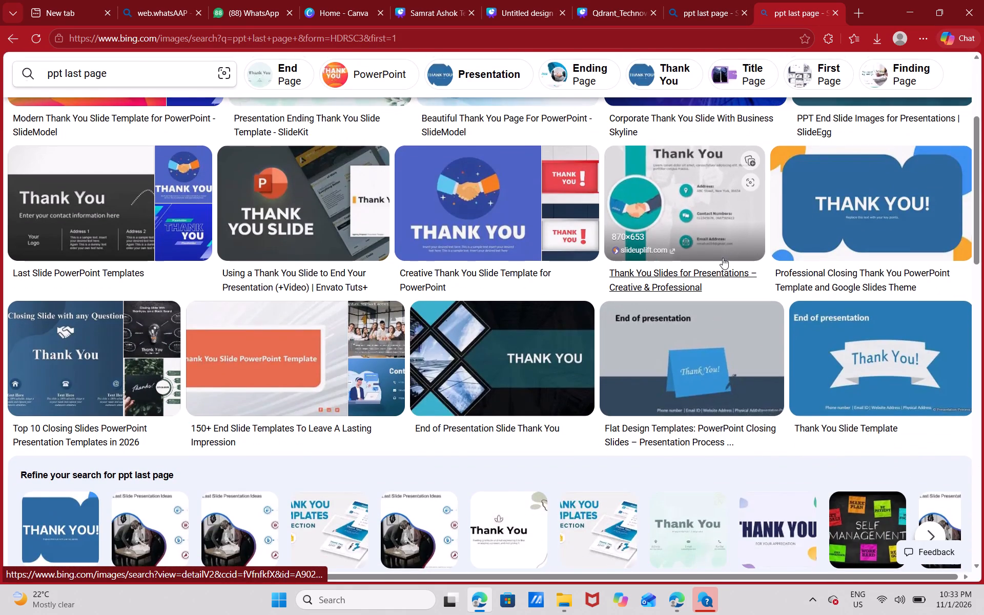
pyautogui.scroll(1, 722, 259)
pyautogui.scroll(-9, 722, 259)
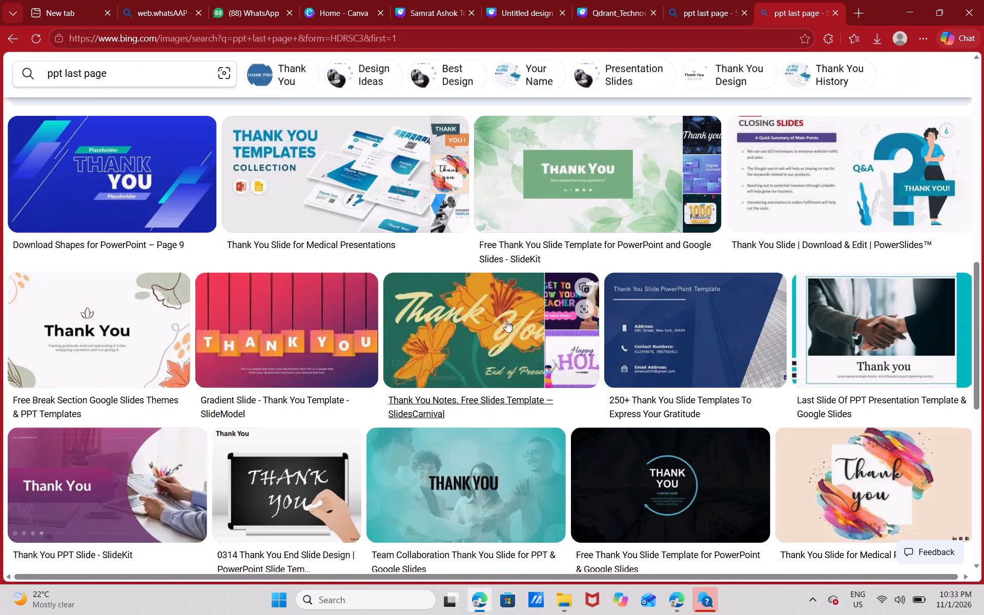
# Look through the "ppt last page" image results for closing-slide design ideas.
pyautogui.scroll(-4, 383, 360)
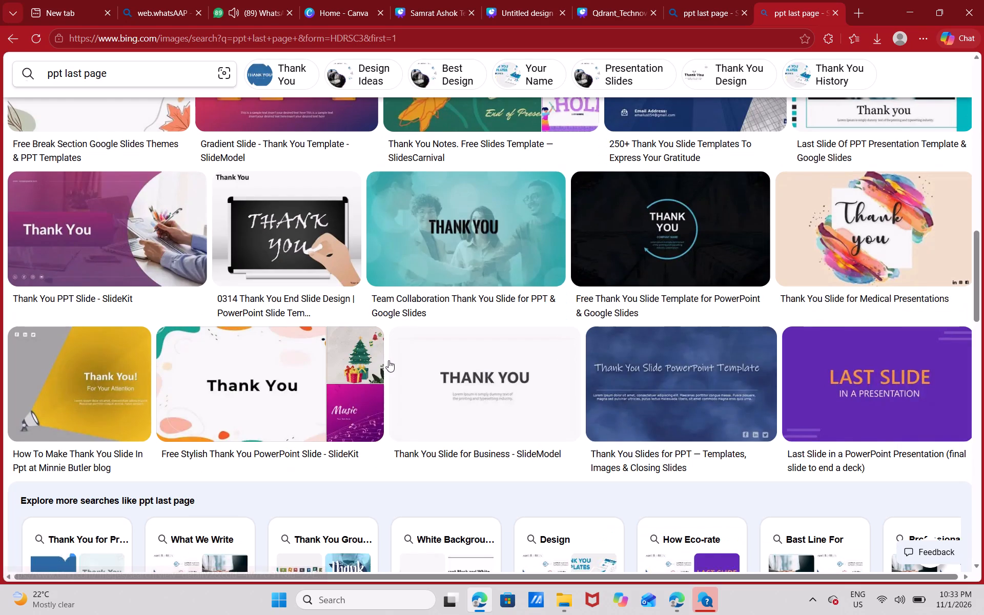
pyautogui.scroll(-3, 458, 367)
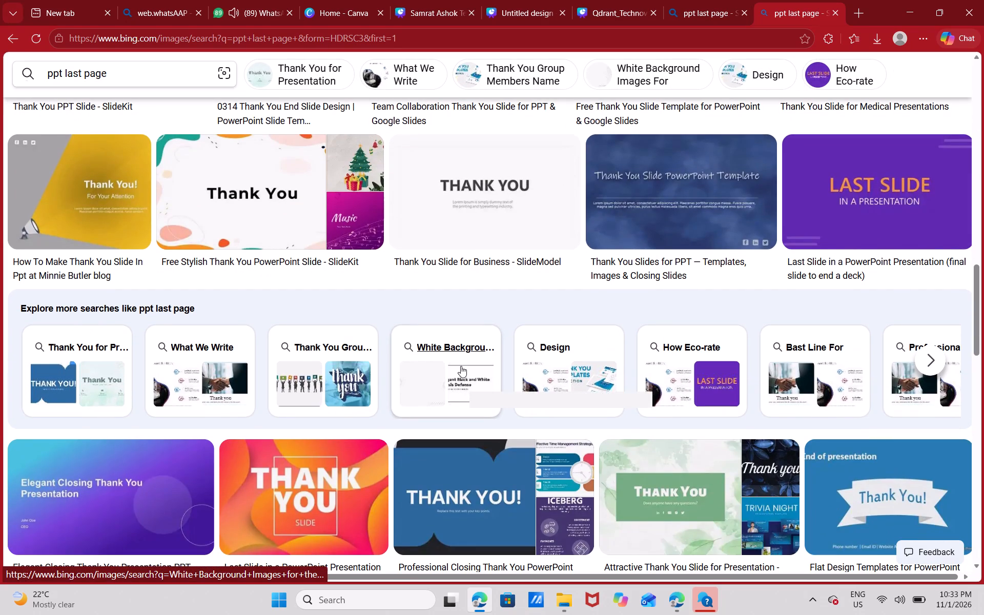
pyautogui.scroll(4, 461, 366)
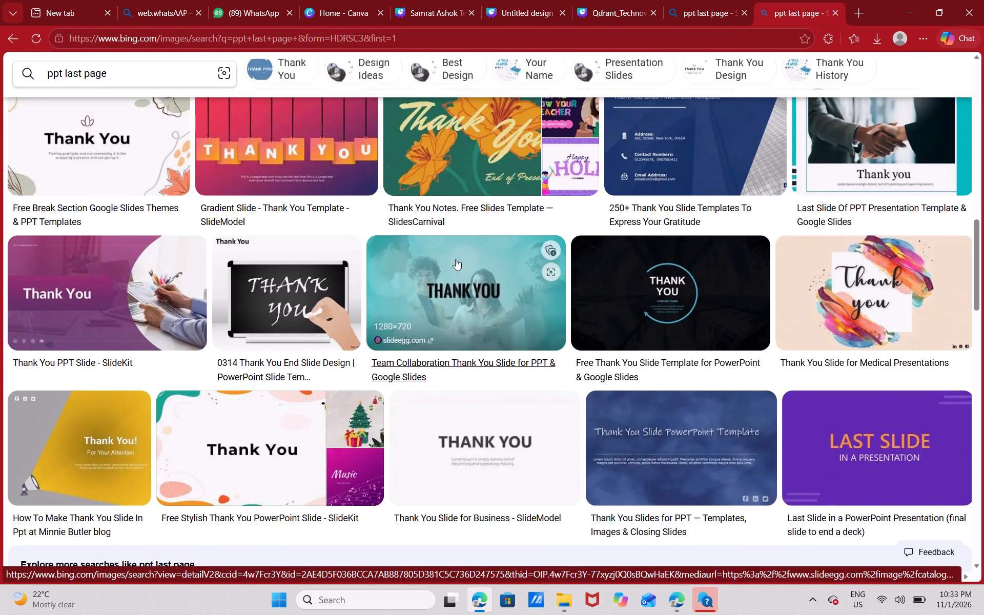
pyautogui.scroll(6, 254, 229)
# Search images for "ppt last page conclution" and look over the conclusion slide designs.
pyautogui.click(172, 78)
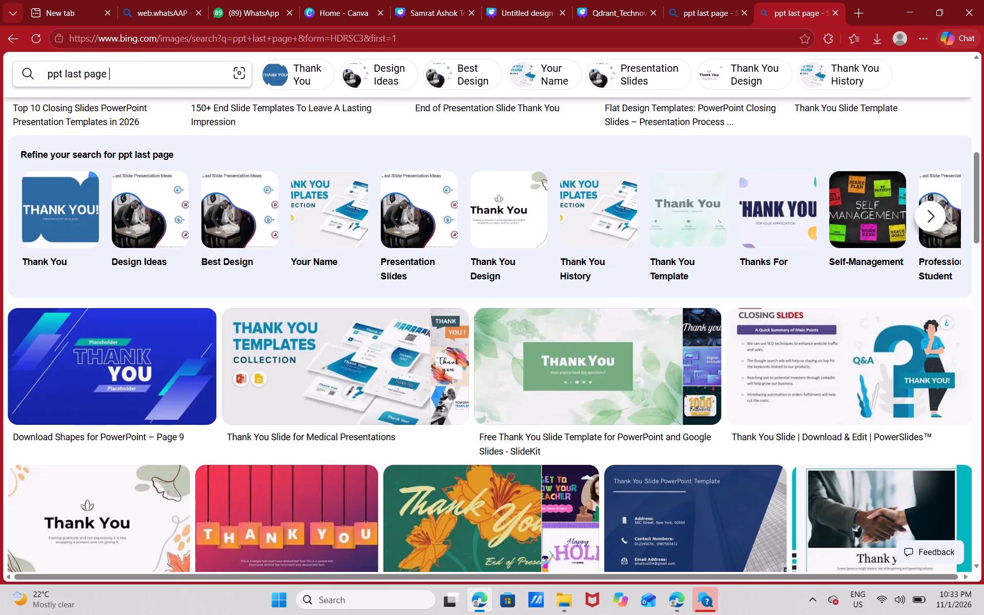
pyautogui.write('conc')
pyautogui.write('lution')
pyautogui.press('space')
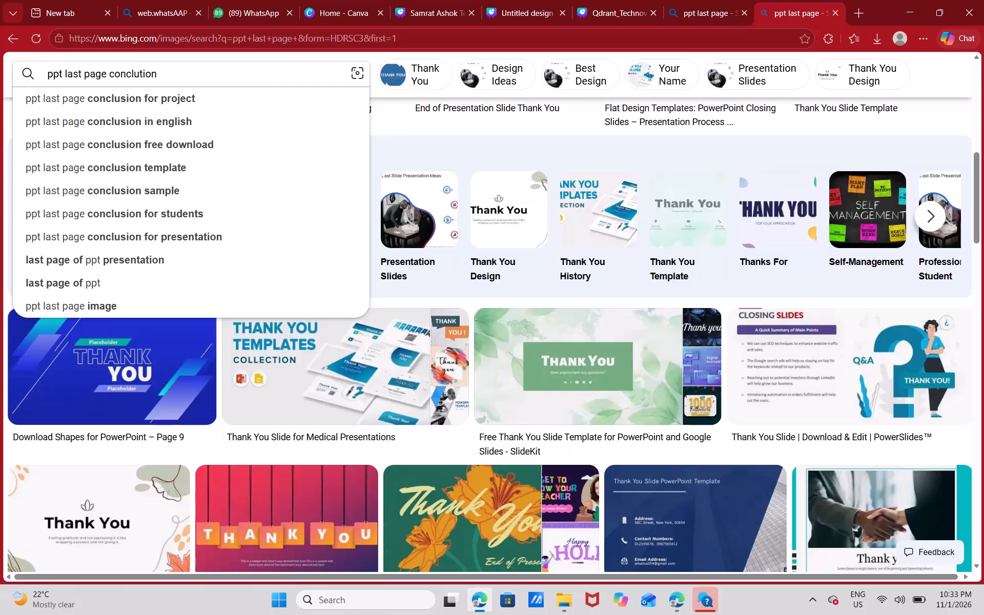
pyautogui.press('Return')
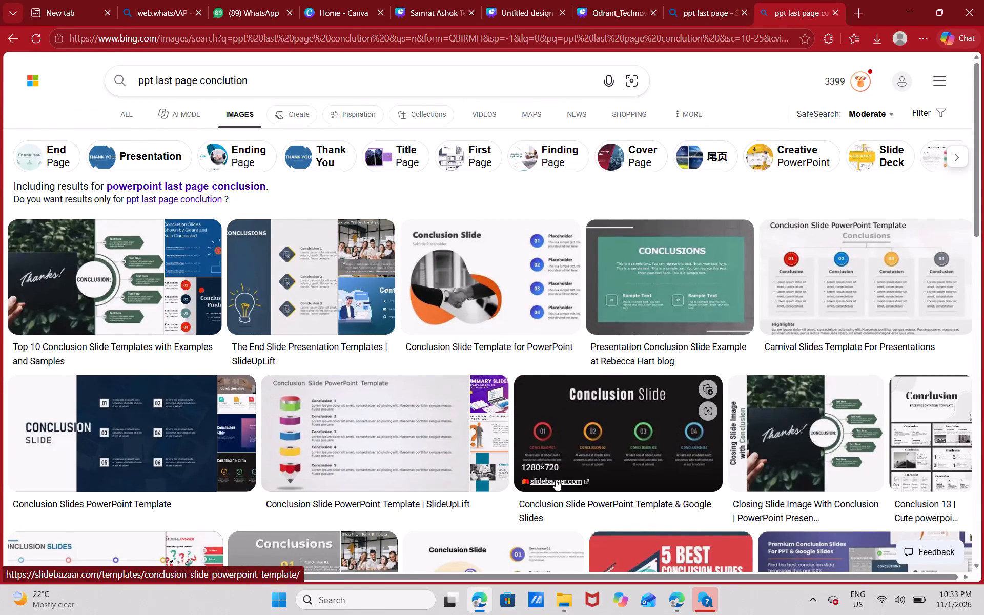
pyautogui.scroll(-3, 549, 480)
pyautogui.scroll(-3, 694, 387)
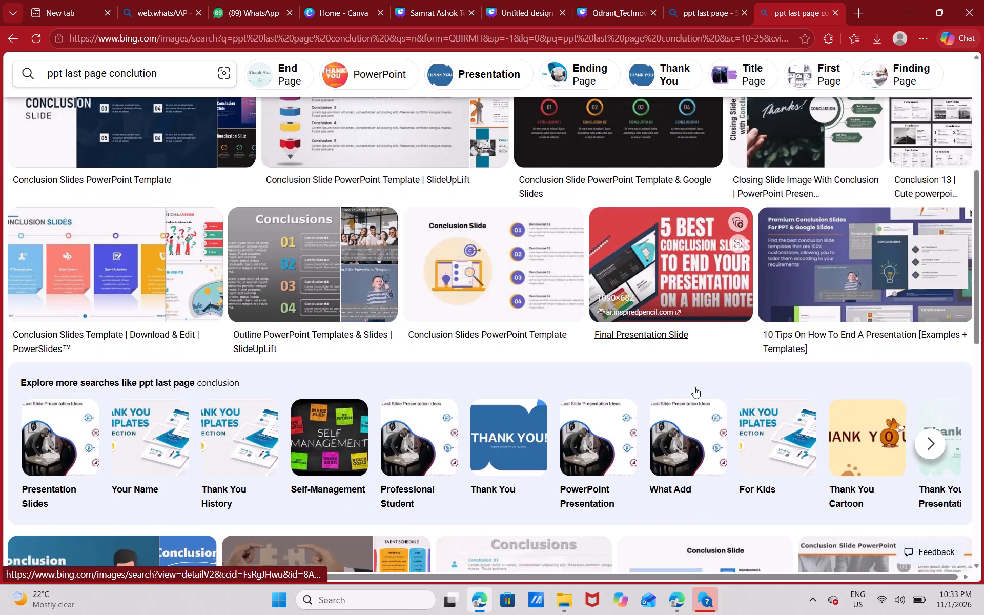
pyautogui.scroll(-1, 694, 387)
pyautogui.scroll(-2, 579, 448)
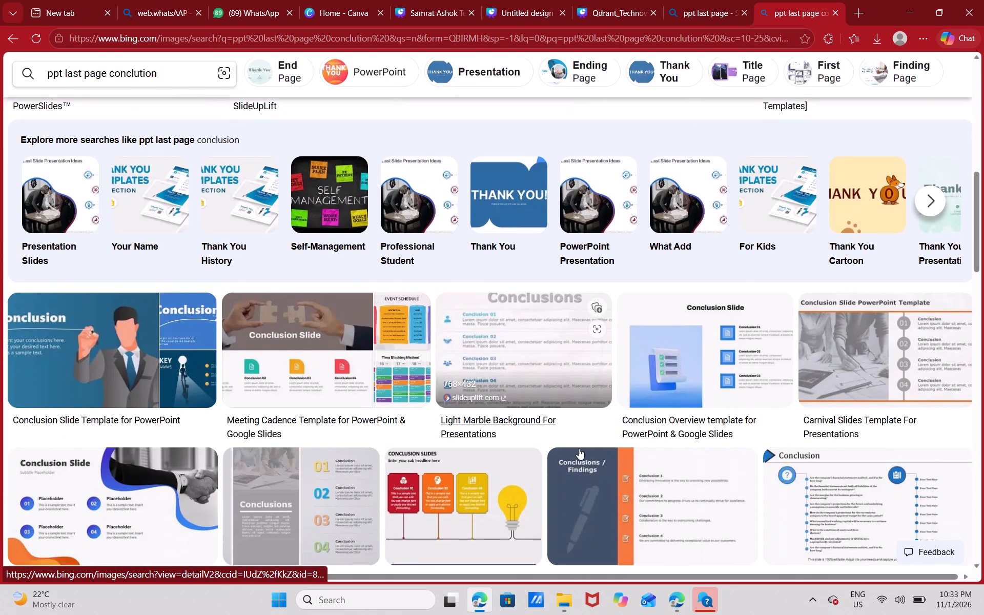
pyautogui.scroll(16, 578, 448)
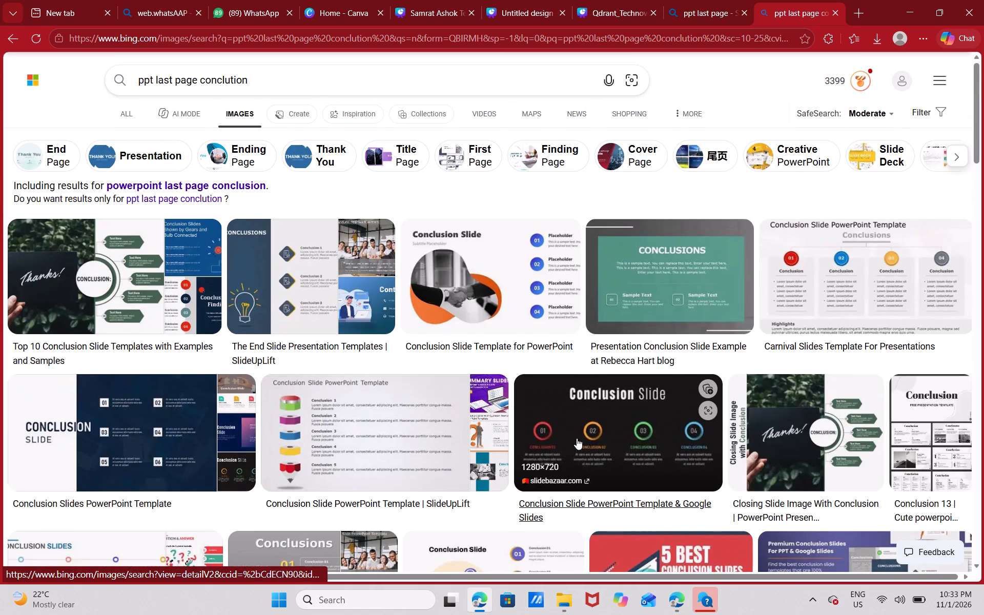
# Switch to the Canva home page, open the template library and search it for "ppt".
pyautogui.click(508, 0)
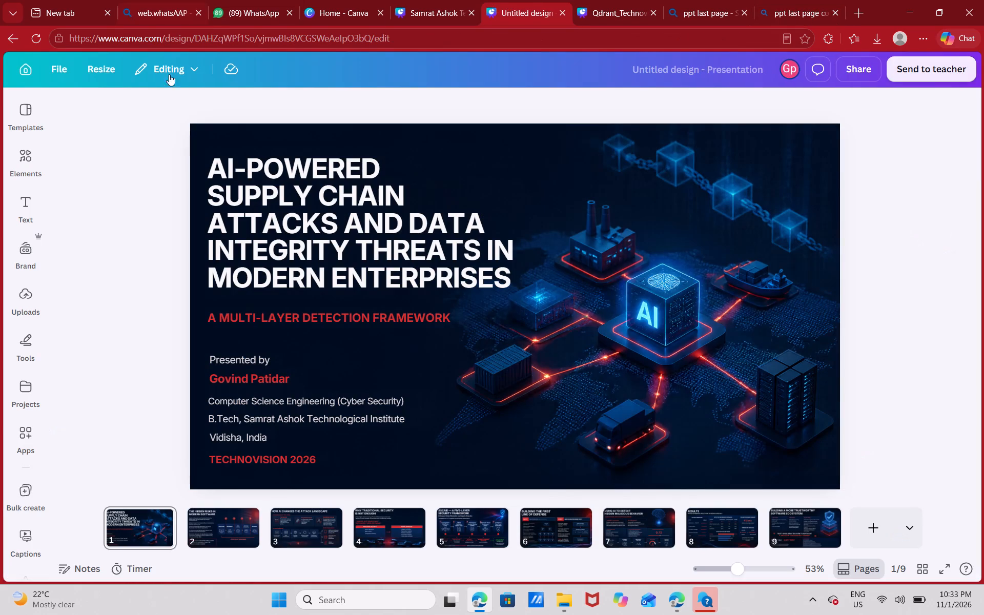
pyautogui.click(467, 0)
pyautogui.click(320, 0)
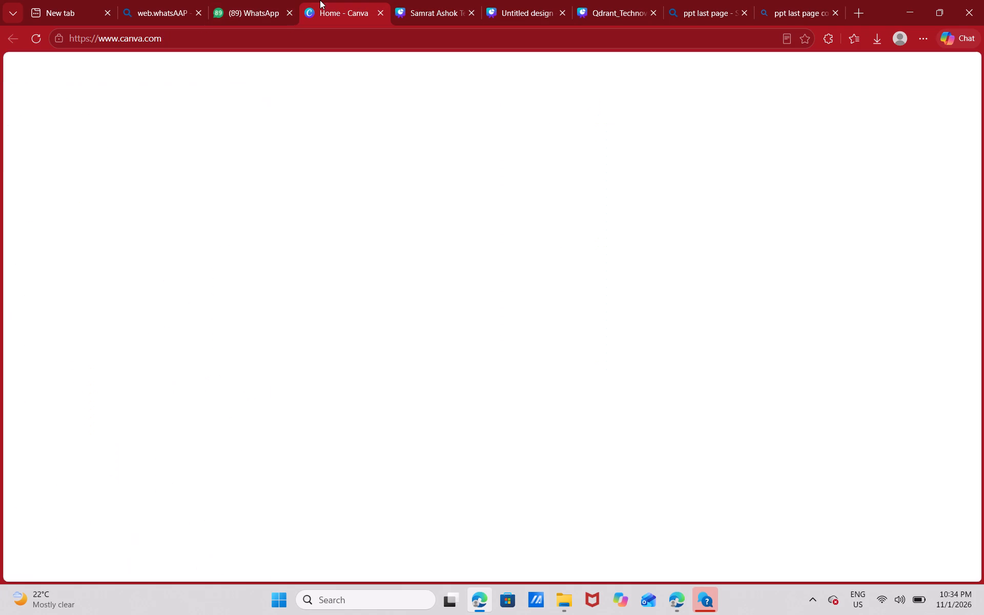
pyautogui.scroll(11, 222, 261)
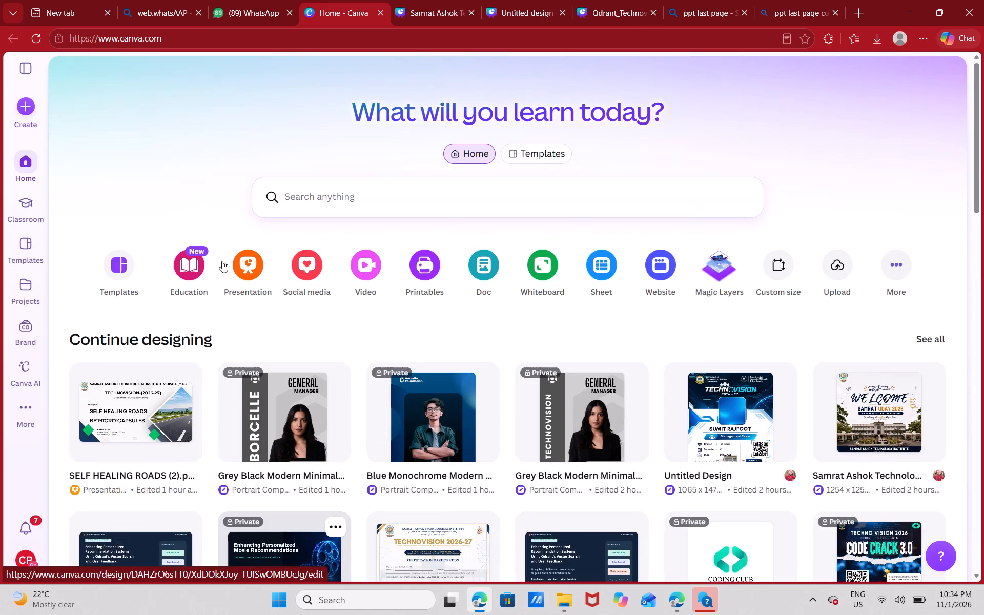
pyautogui.click(309, 202)
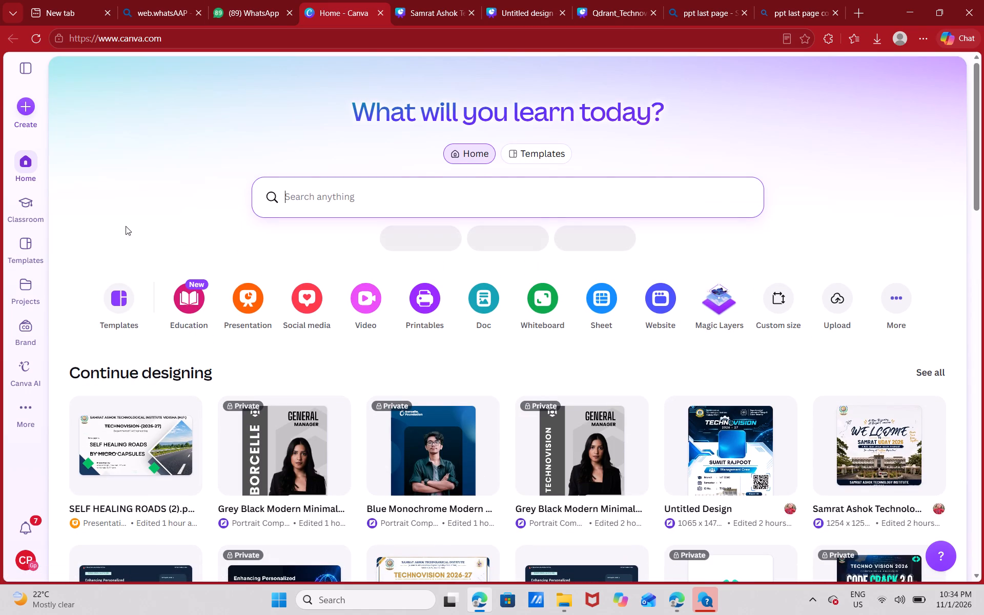
pyautogui.click(32, 246)
pyautogui.click(15, 248)
pyautogui.moveTo(418, 180); pyautogui.dragTo(418, 195)
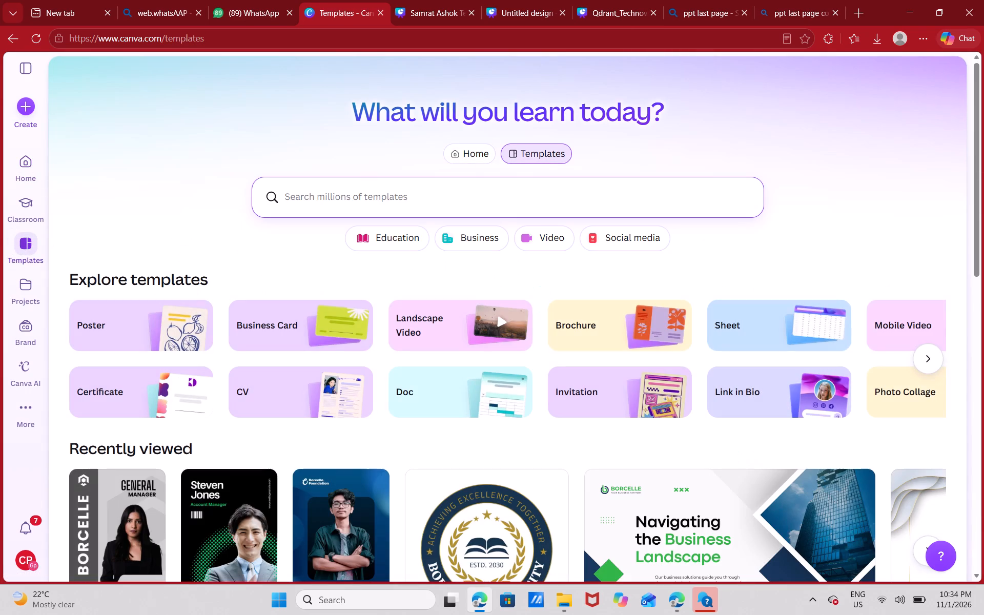
pyautogui.write('ppt')
pyautogui.press('space')
pyautogui.press('Return')
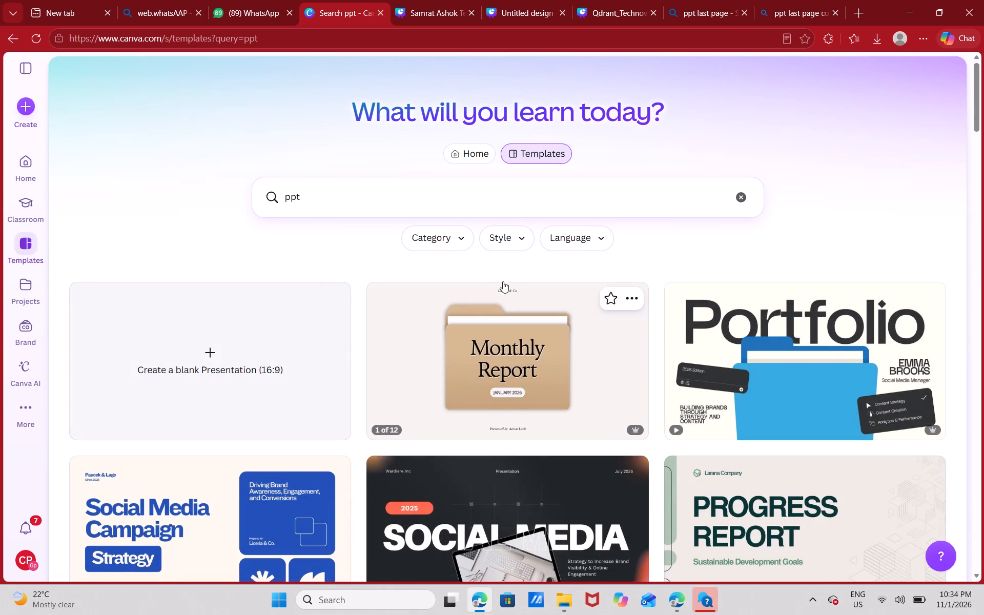
# Preview the Black Modern Social Media Presentation template and browse its page thumbnails through to the final page.
pyautogui.scroll(-4, 610, 280)
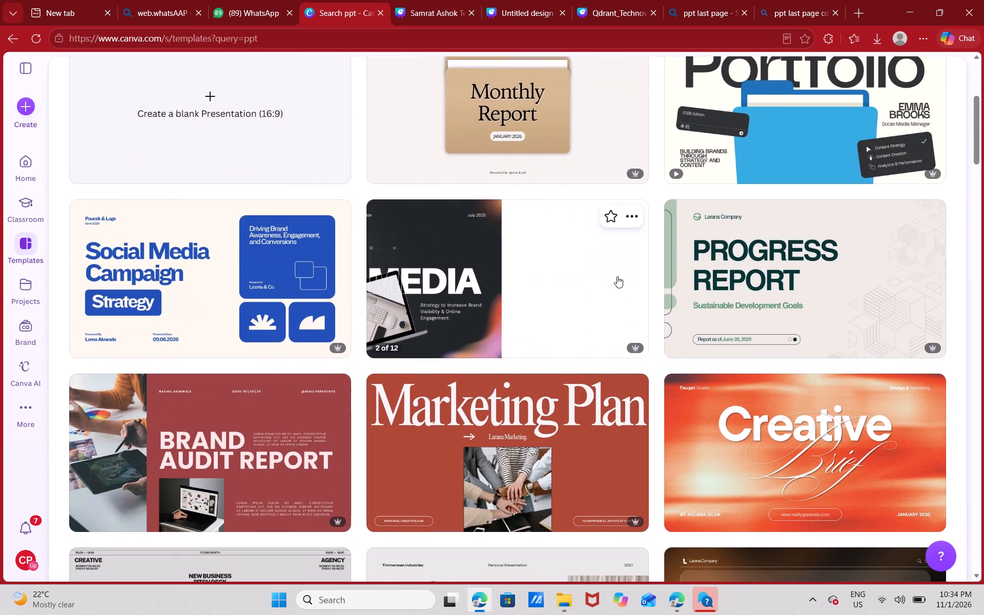
pyautogui.click(600, 286)
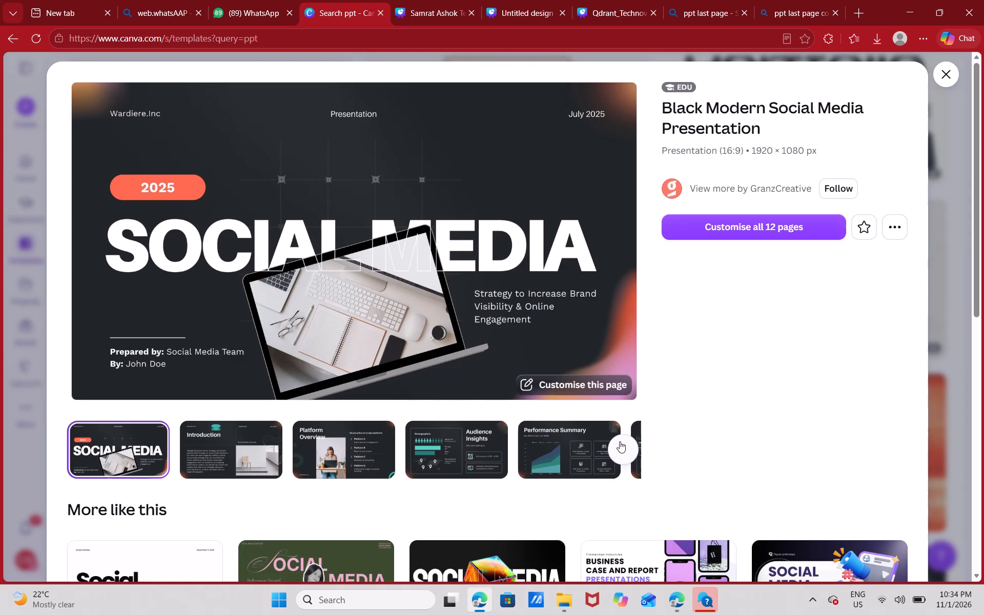
pyautogui.click(620, 441)
pyautogui.click(622, 445)
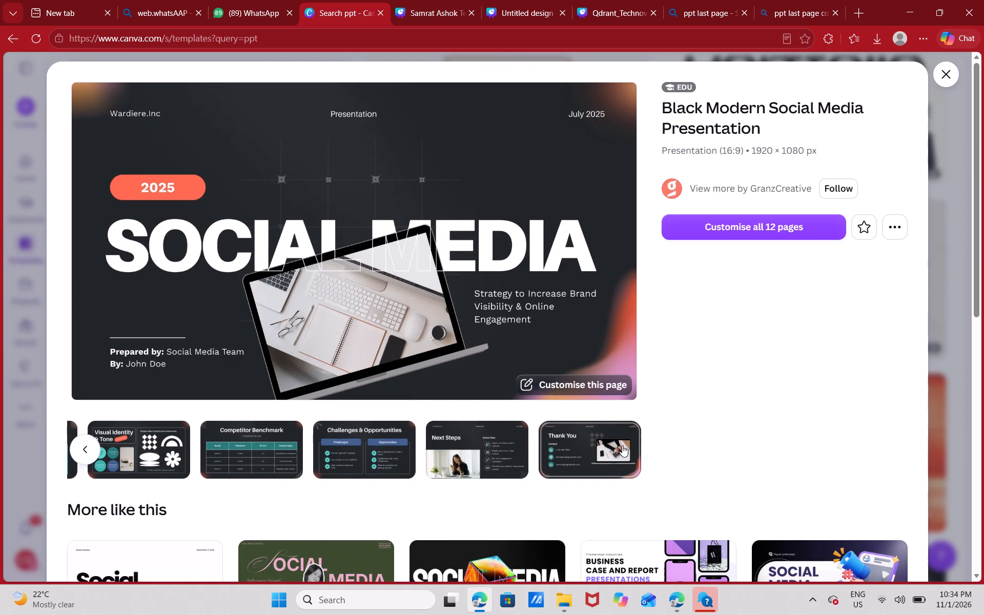
# Preview the Black White Bold 3D Social Media Report template and look through the similar templates suggested with it.
pyautogui.scroll(-4, 795, 564)
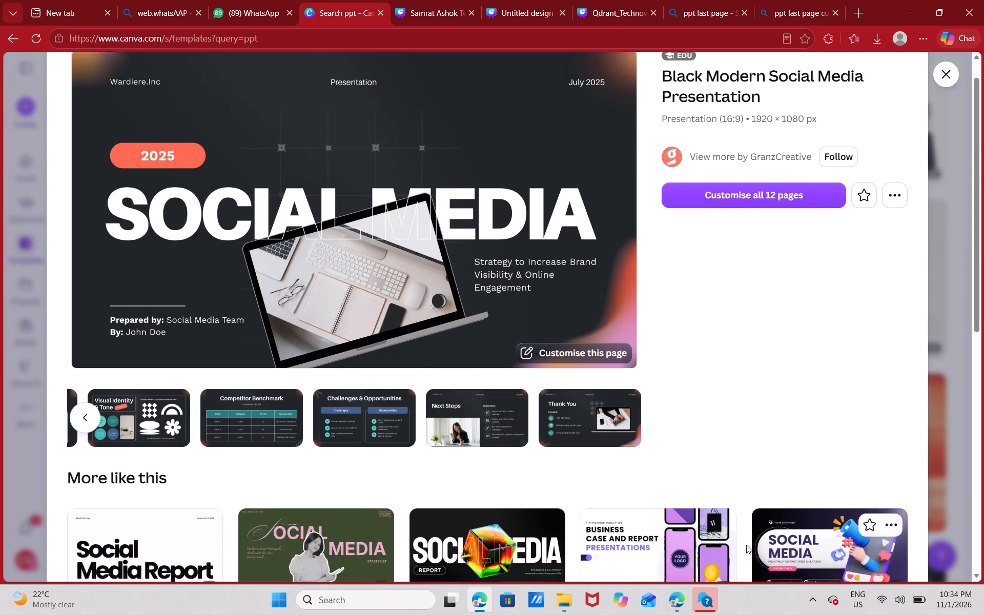
pyautogui.click(500, 323)
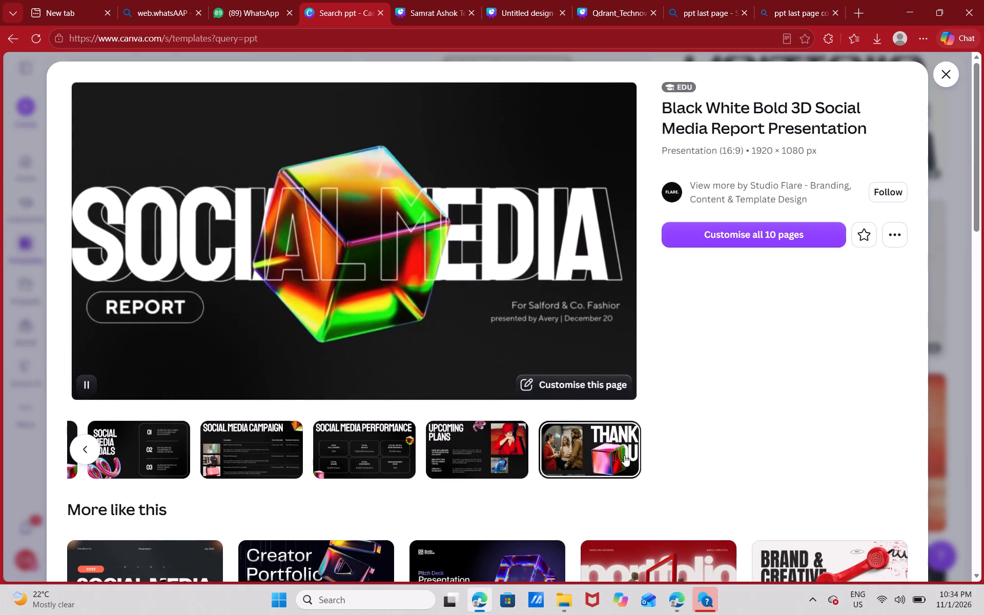
pyautogui.scroll(-5, 545, 454)
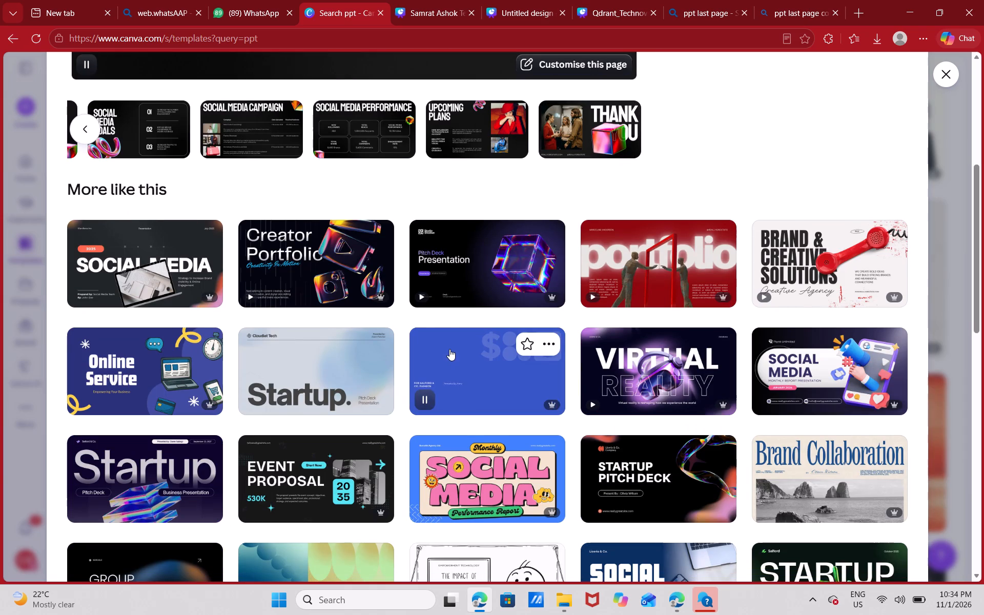
pyautogui.scroll(-11, 449, 347)
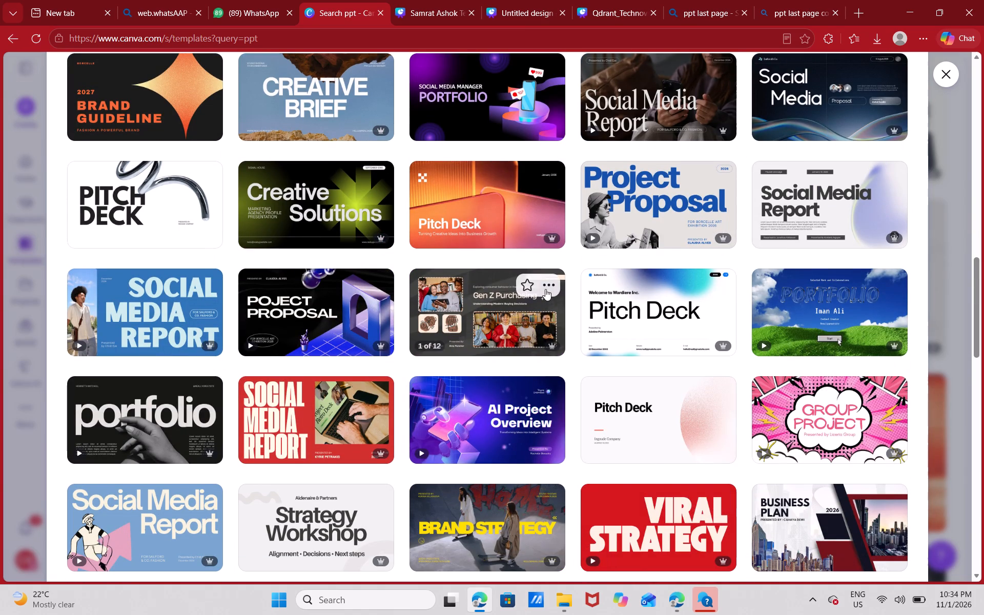
# Return to slide 9 of the supply chain deck and look through the "risk in computer" graphics.
pyautogui.hotkey('alt', 'Tab')
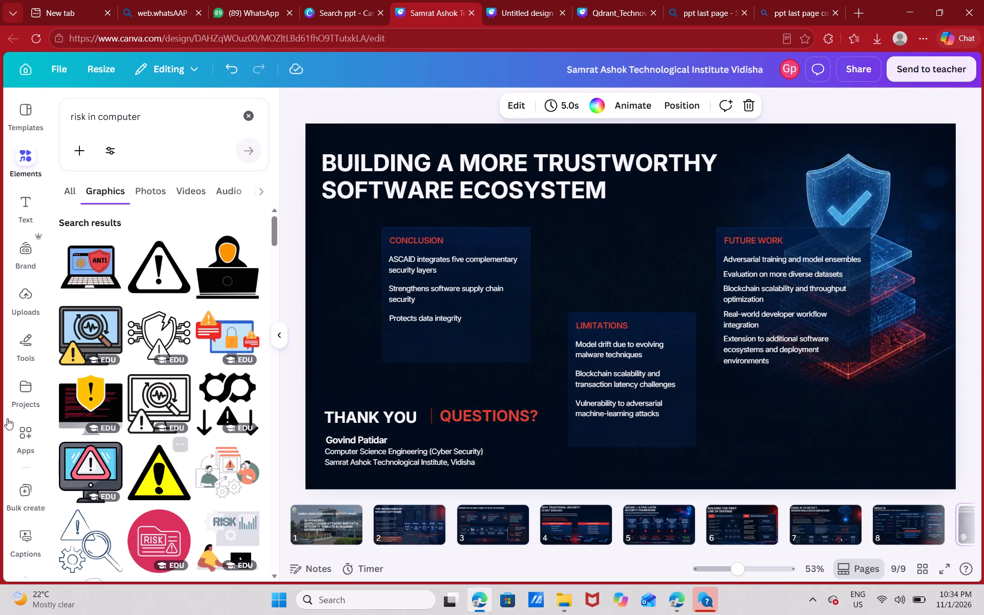
pyautogui.scroll(-10, 239, 430)
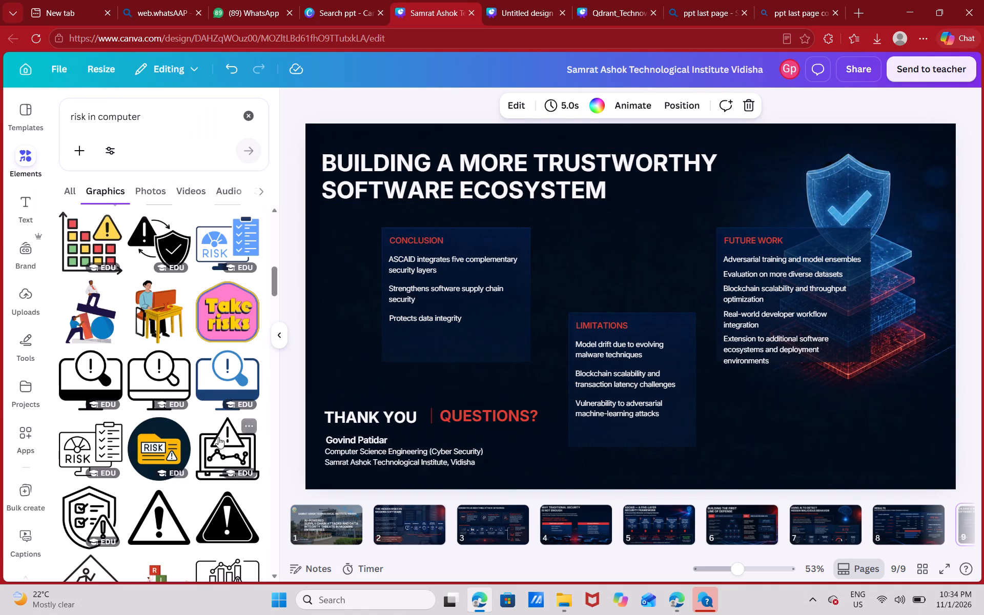
pyautogui.scroll(-6, 207, 458)
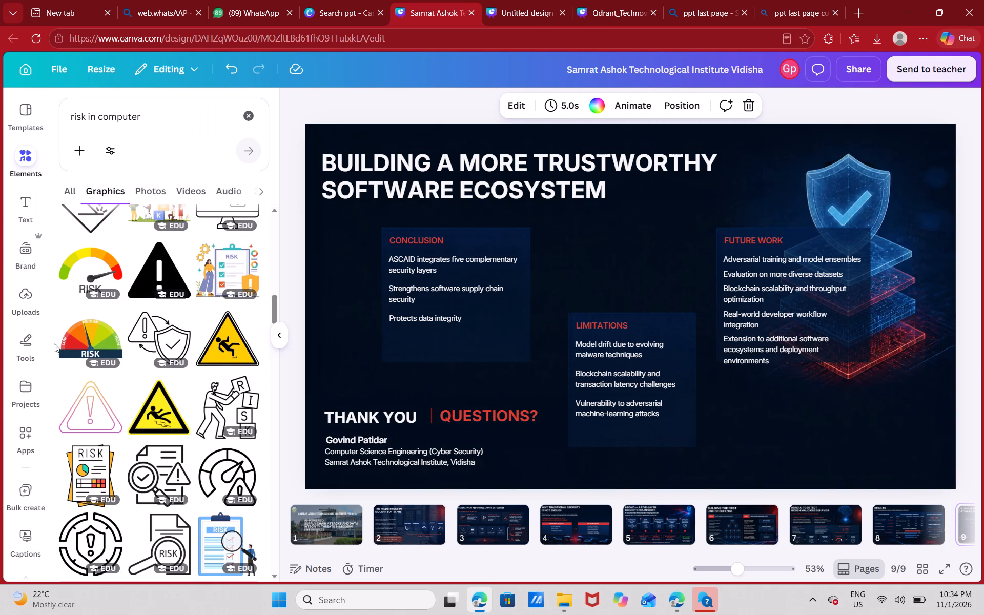
# Look through the uploaded images for a picture that could be used in the deck.
pyautogui.click(22, 296)
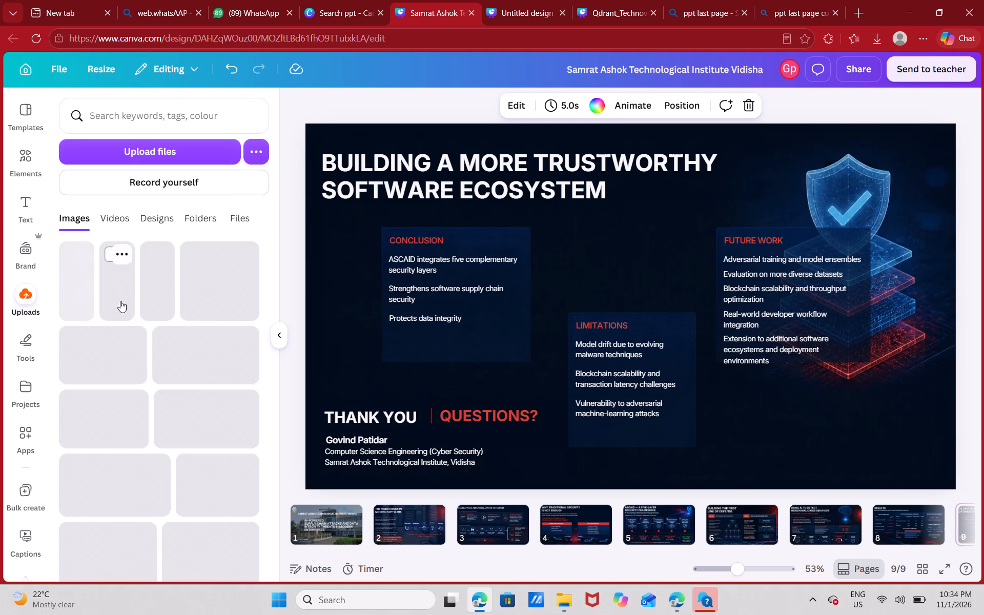
pyautogui.scroll(-3, 142, 379)
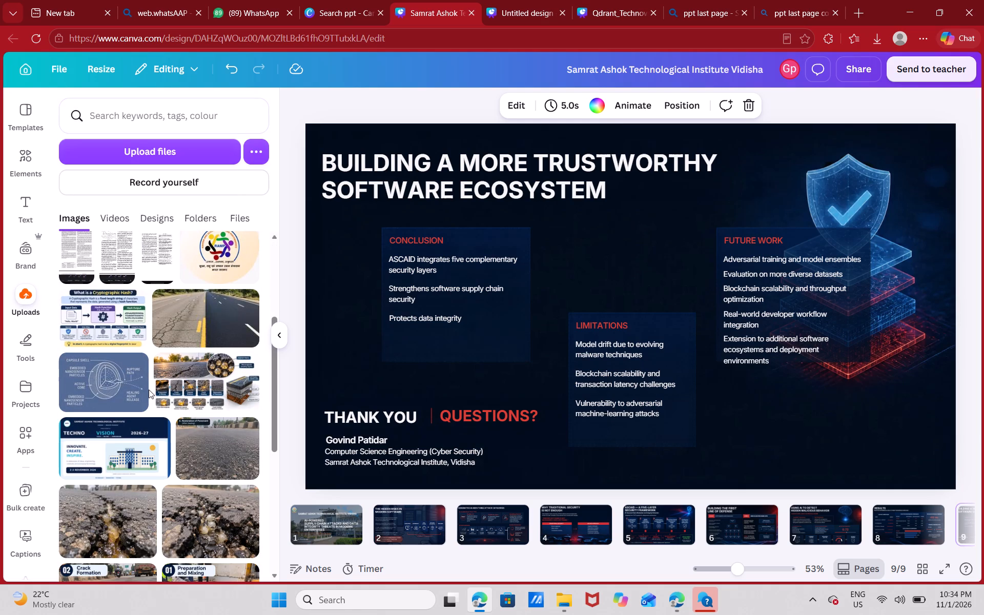
pyautogui.scroll(-9, 149, 389)
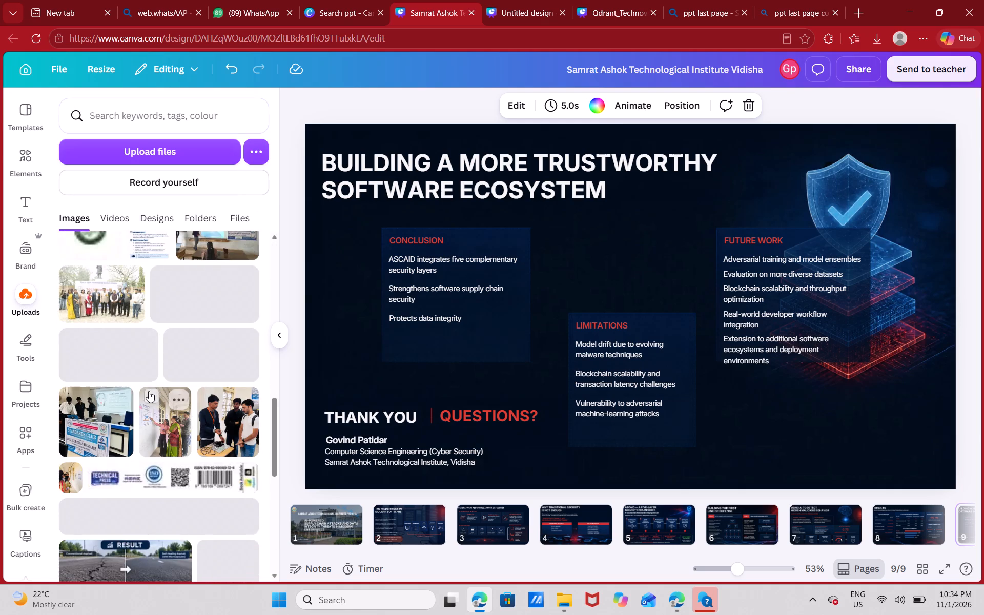
pyautogui.scroll(-6, 139, 404)
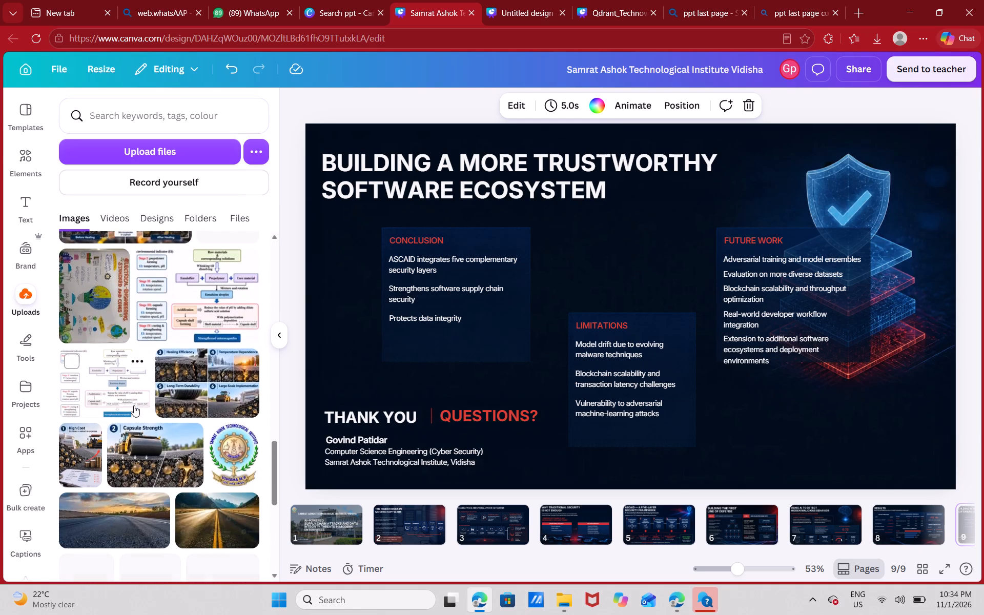
pyautogui.scroll(-10, 134, 405)
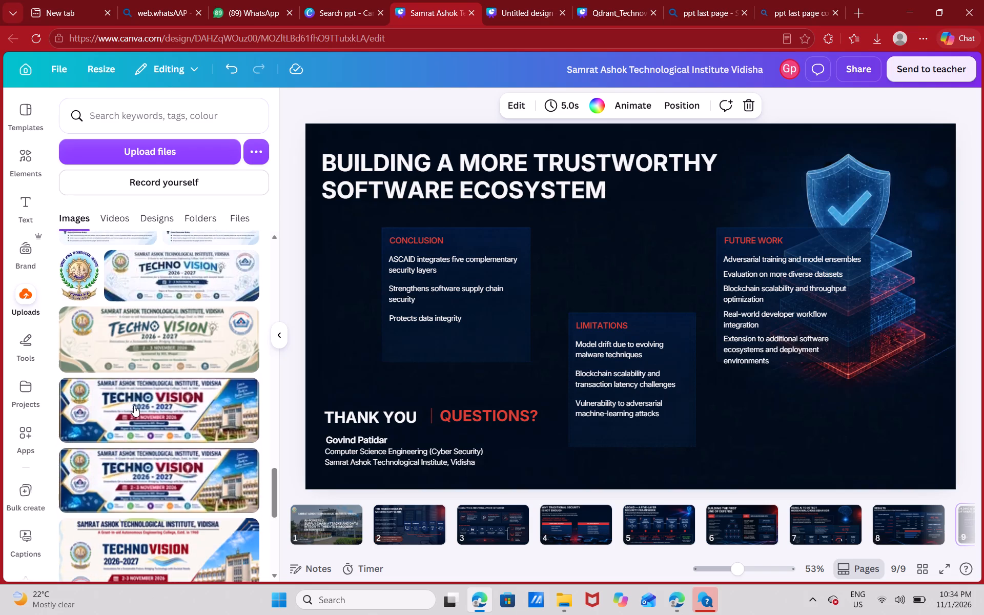
pyautogui.scroll(-7, 134, 405)
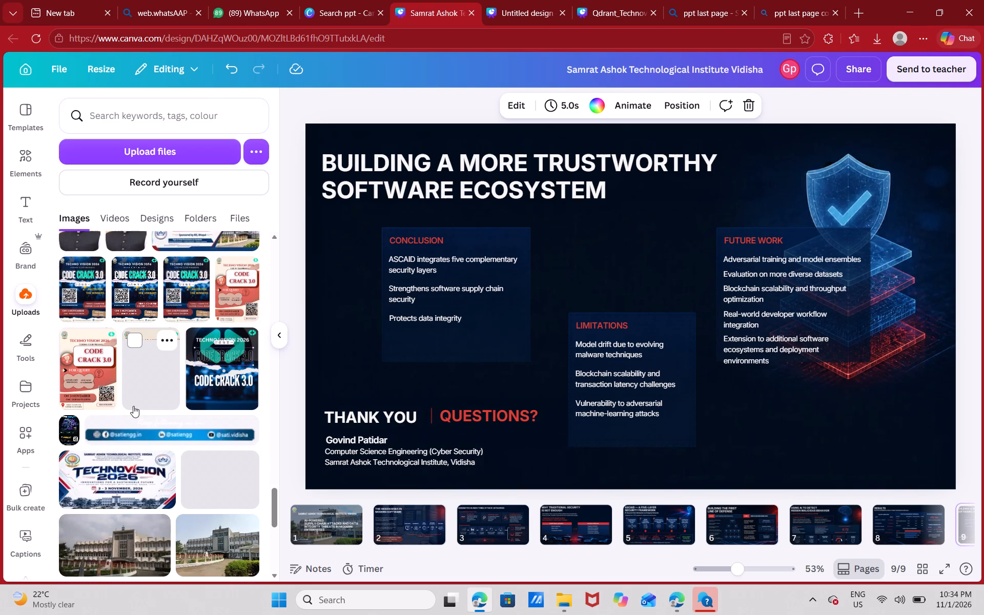
pyautogui.scroll(-5, 133, 406)
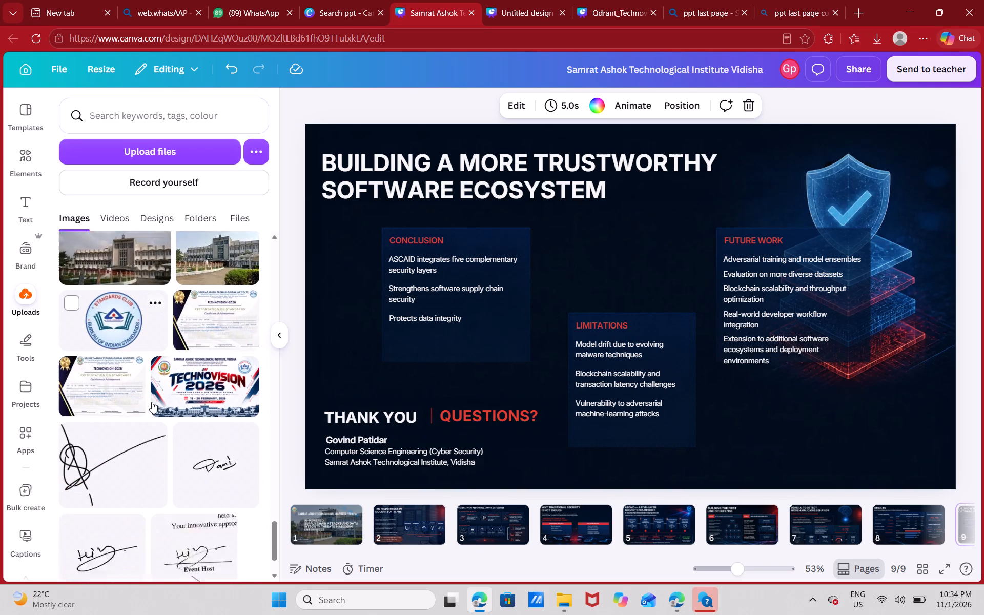
pyautogui.scroll(-4, 152, 402)
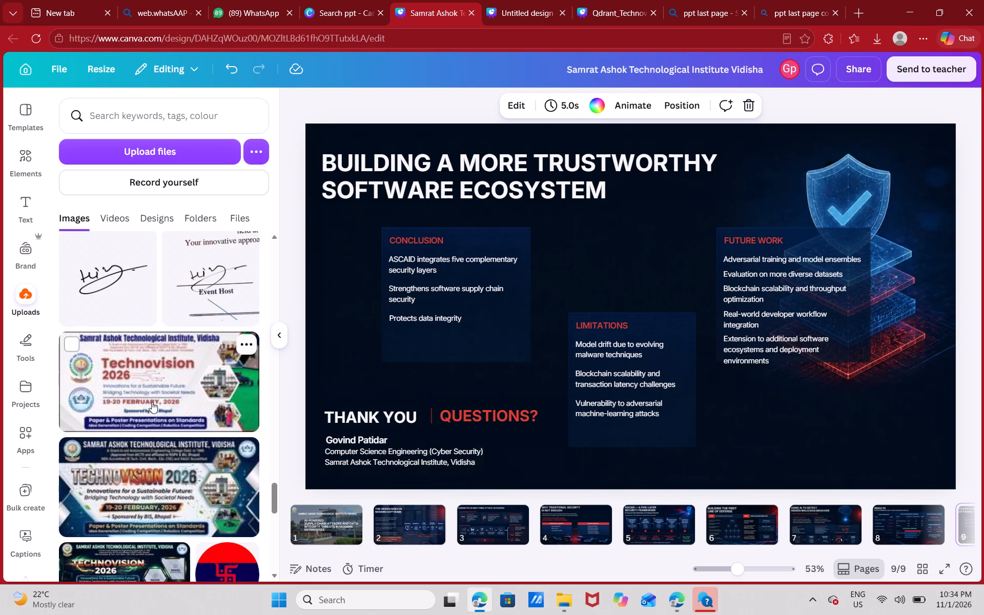
pyautogui.scroll(-7, 152, 402)
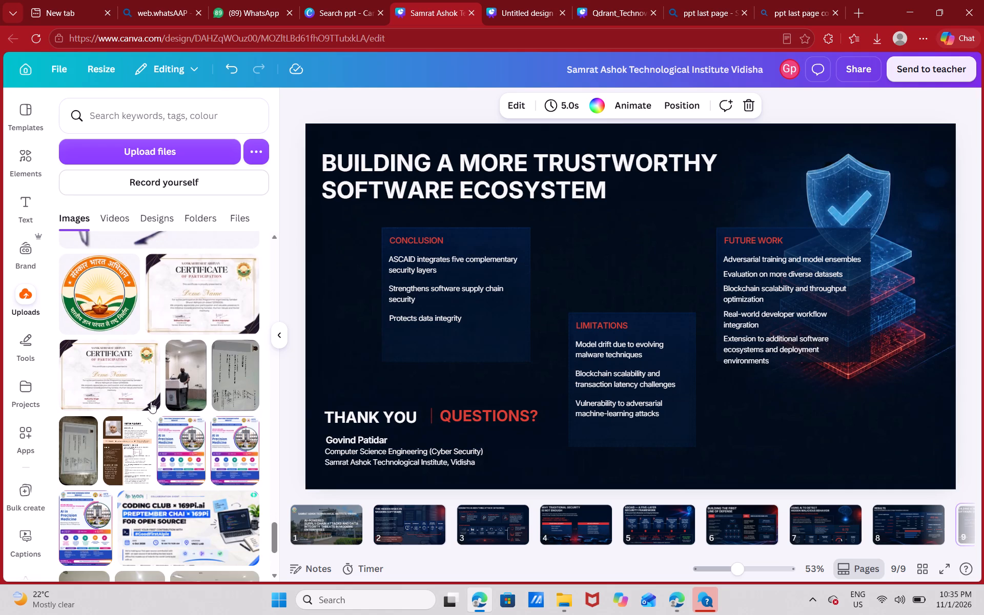
pyautogui.scroll(-4, 151, 402)
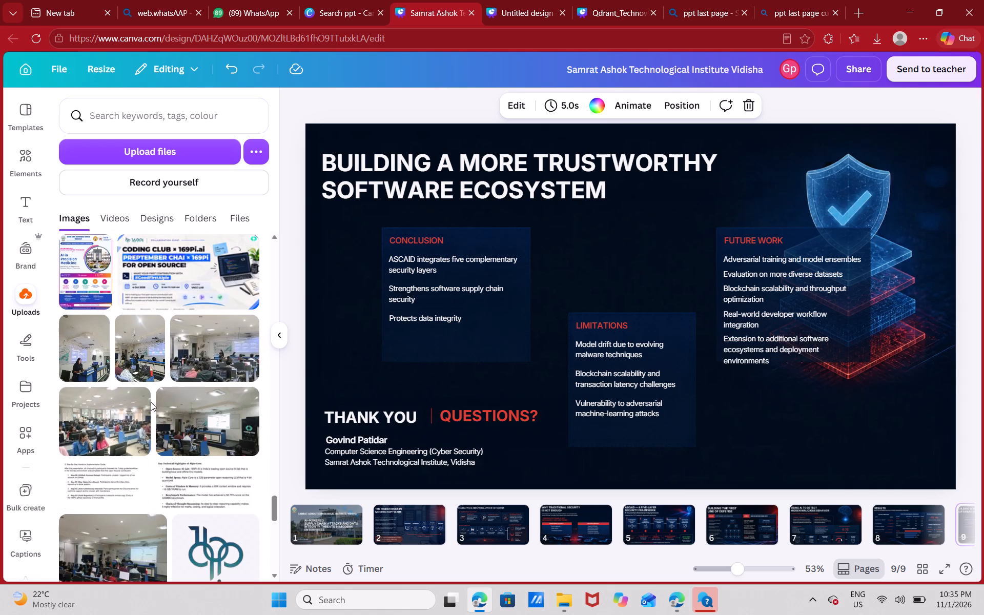
pyautogui.scroll(-2, 146, 402)
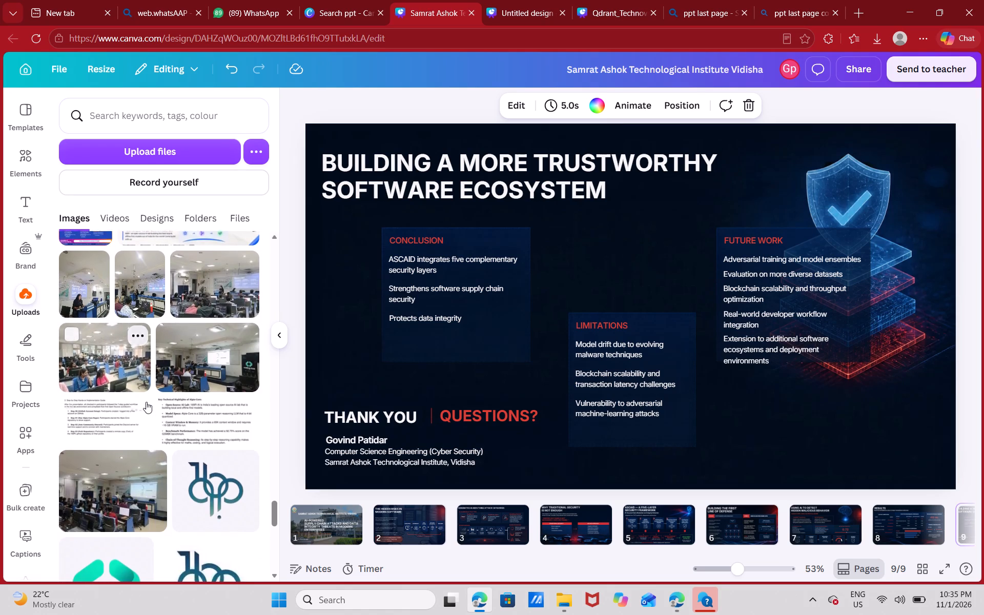
pyautogui.scroll(-13, 146, 402)
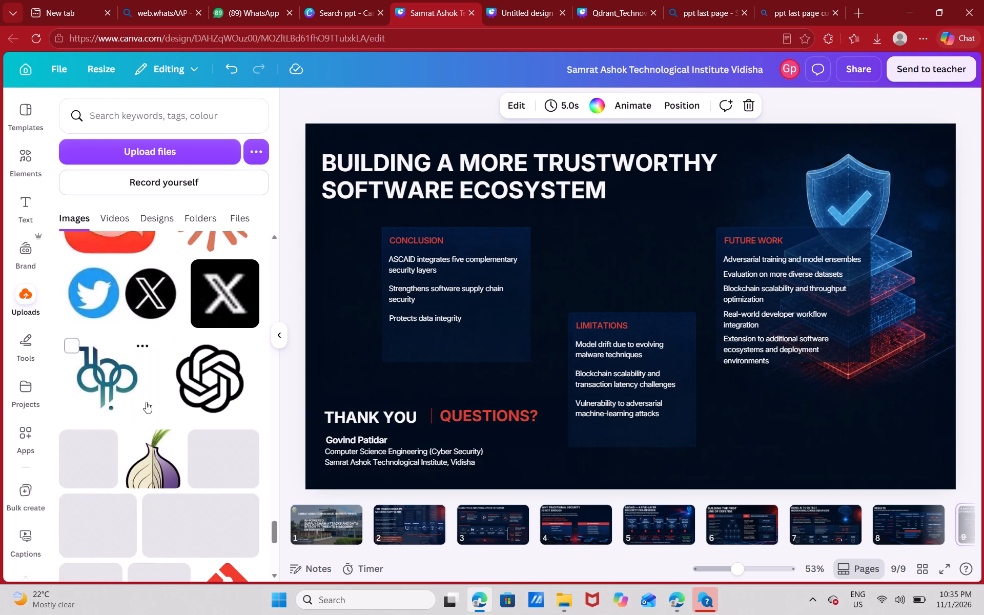
pyautogui.scroll(-14, 146, 402)
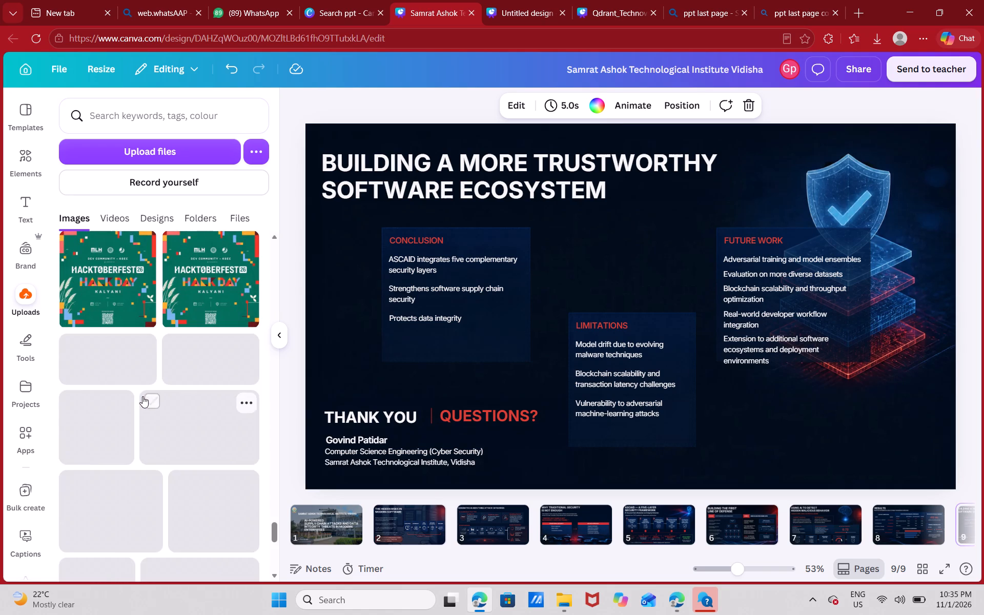
pyautogui.scroll(-8, 142, 392)
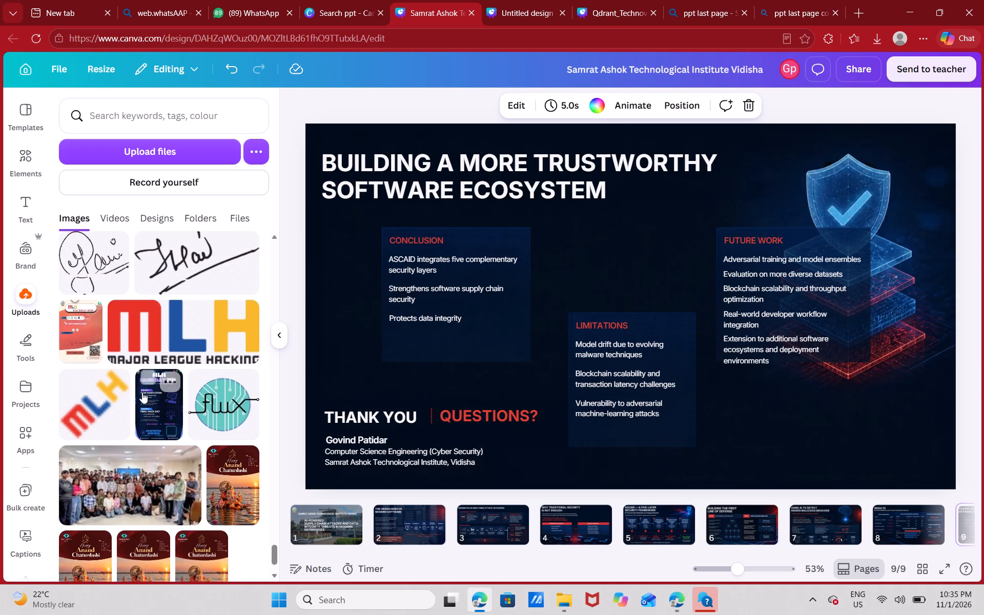
pyautogui.scroll(-5, 142, 392)
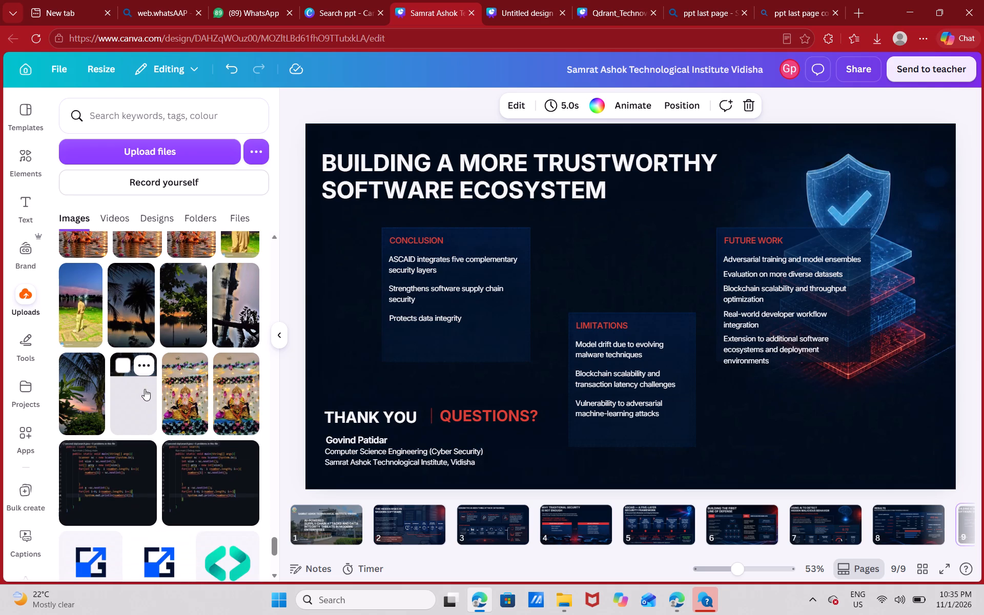
pyautogui.scroll(-8, 145, 389)
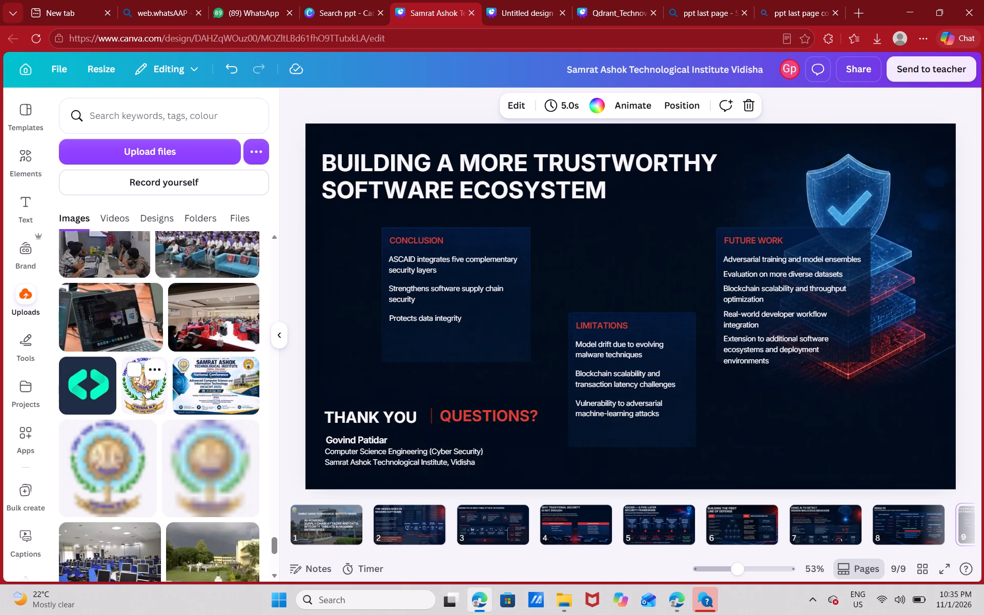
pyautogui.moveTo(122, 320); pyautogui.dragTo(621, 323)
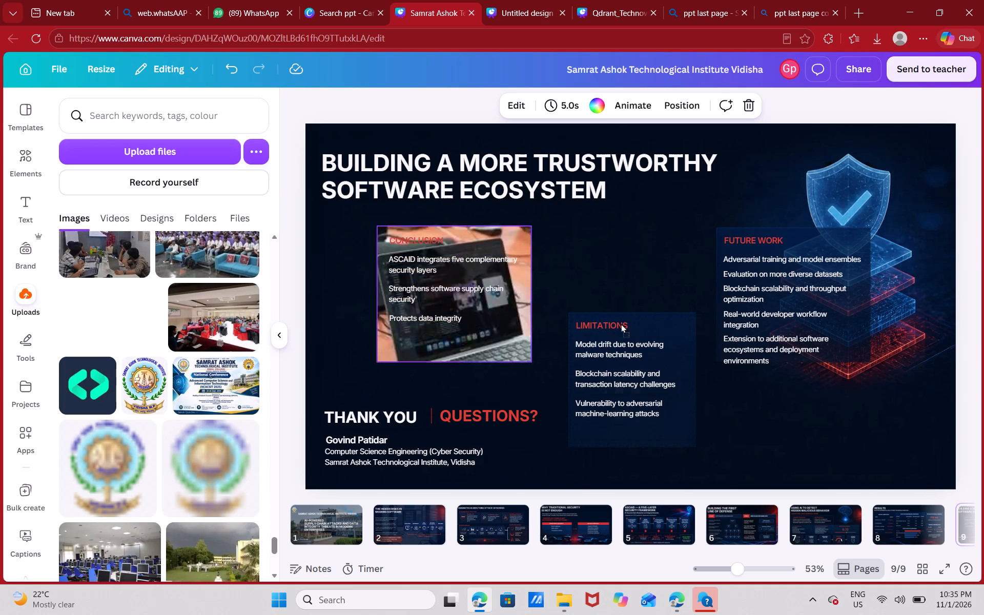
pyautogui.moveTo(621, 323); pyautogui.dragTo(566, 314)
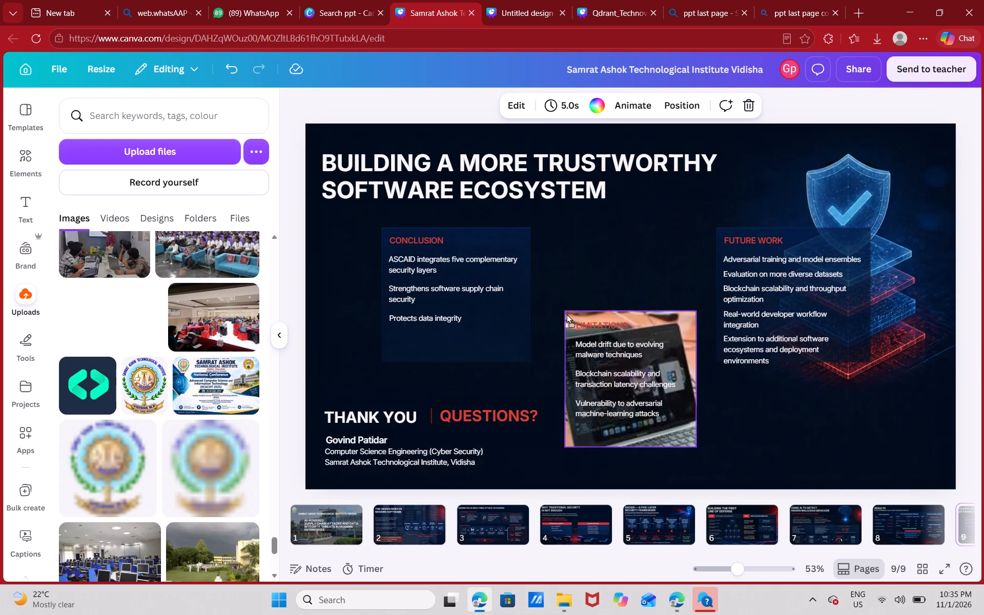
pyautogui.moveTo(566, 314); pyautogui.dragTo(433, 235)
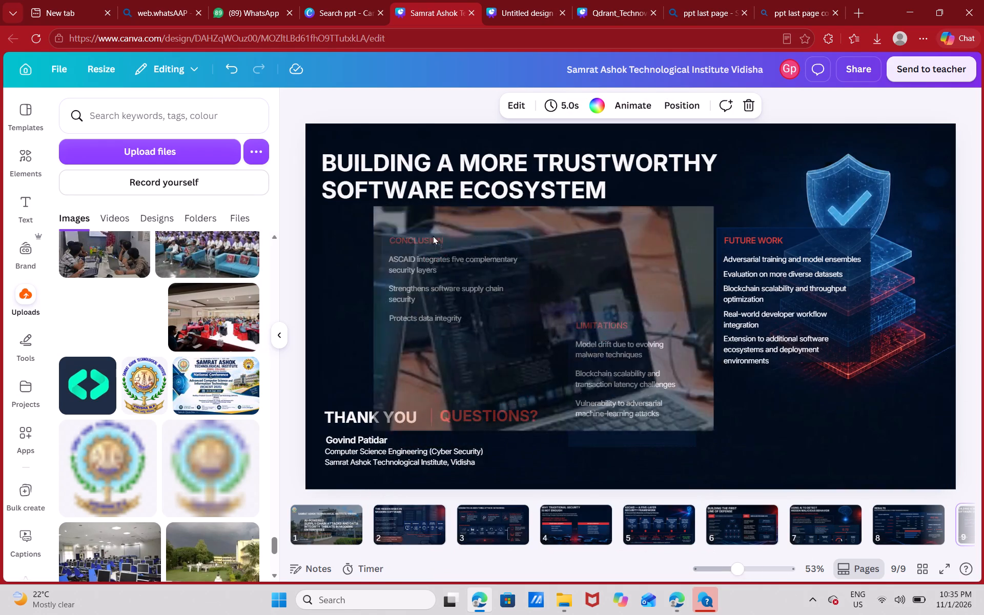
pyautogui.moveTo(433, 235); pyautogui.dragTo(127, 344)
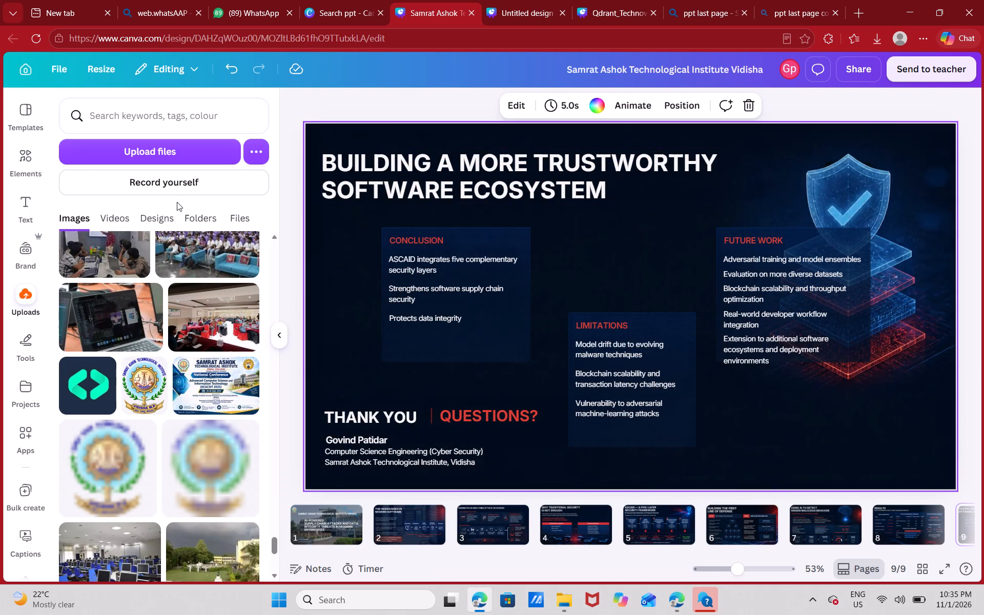
# Clear the "risk in computer" element search and add the recently used landscape-placeholder frame to slide 3.
pyautogui.click(22, 152)
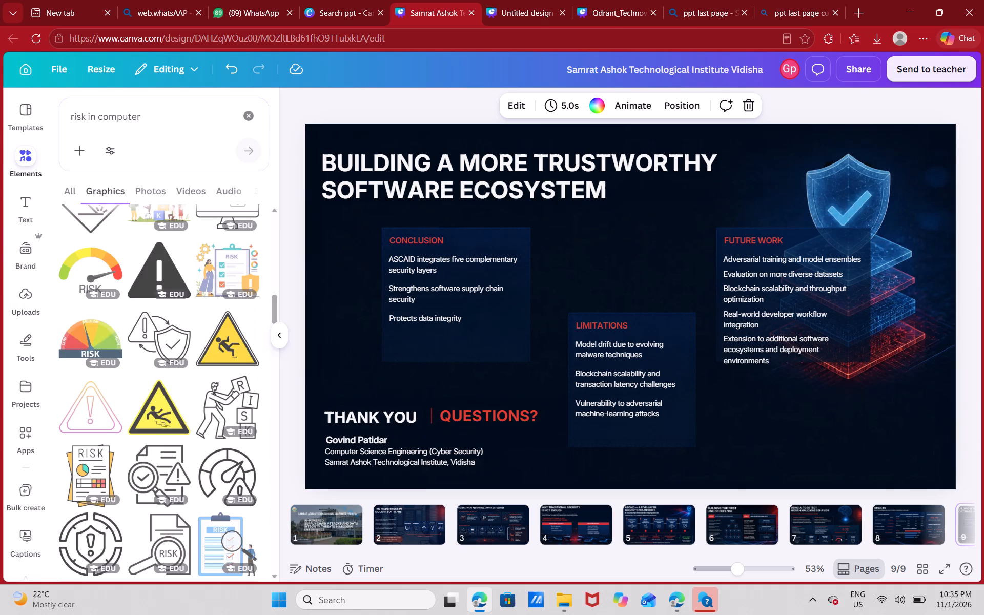
pyautogui.click(251, 120)
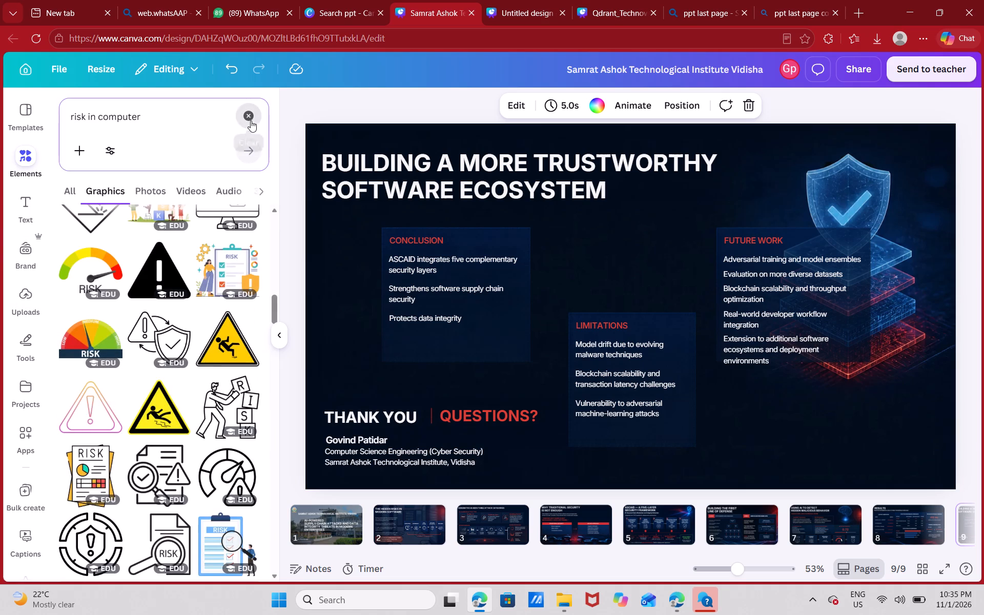
pyautogui.click(489, 522)
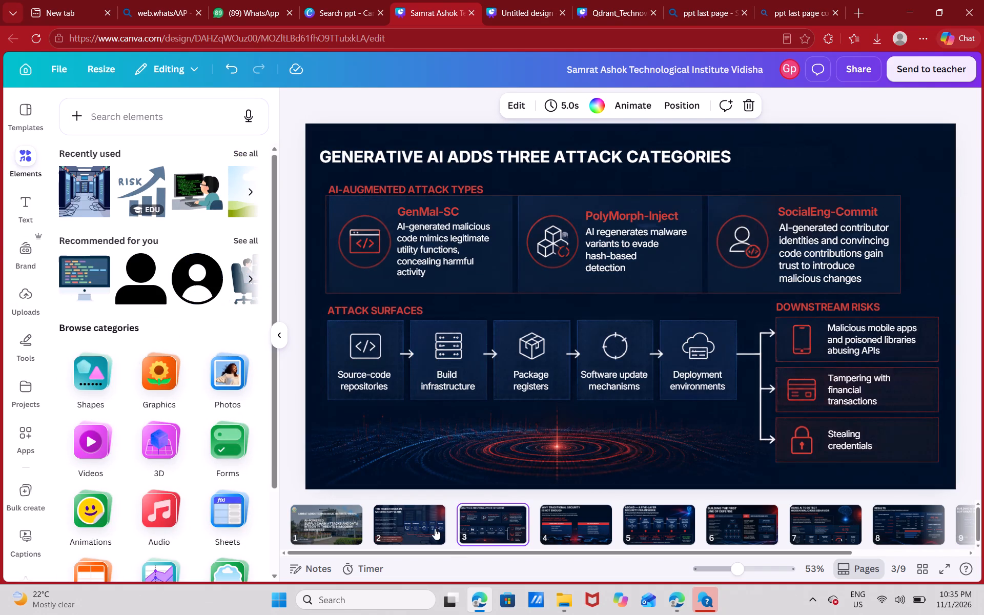
pyautogui.click(409, 520)
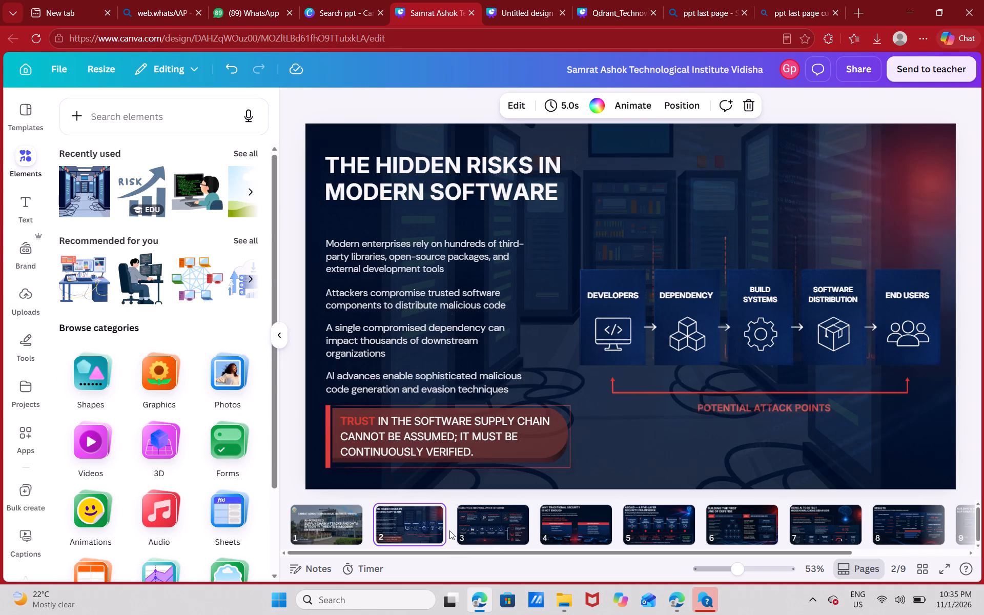
pyautogui.click(529, 528)
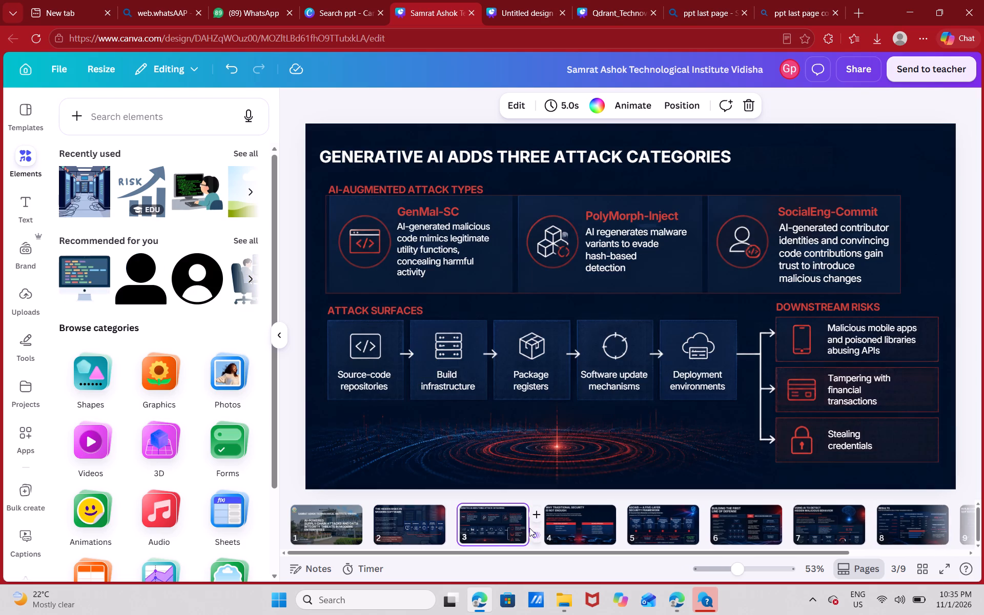
pyautogui.click(562, 448)
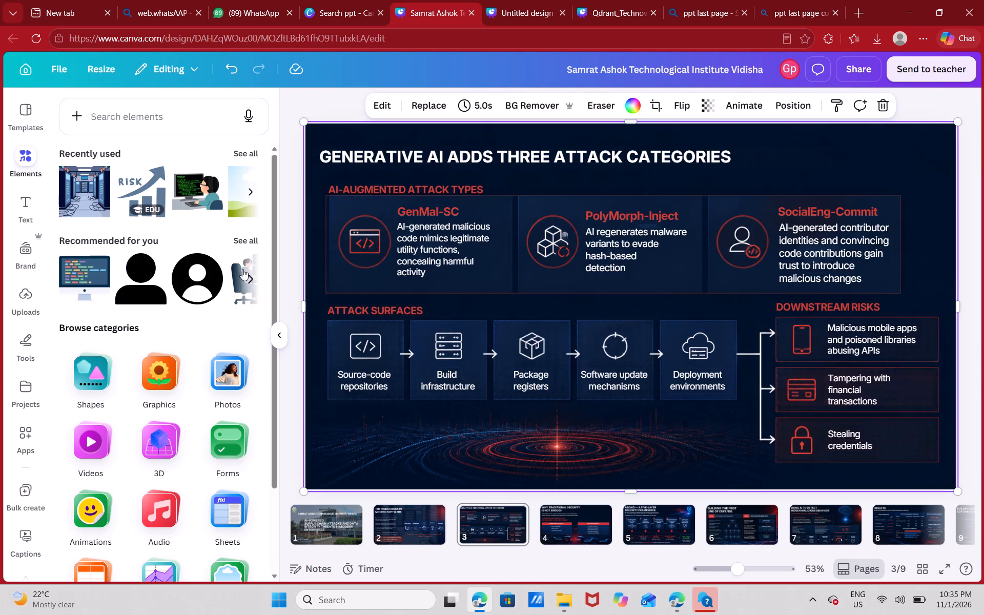
pyautogui.click(240, 211)
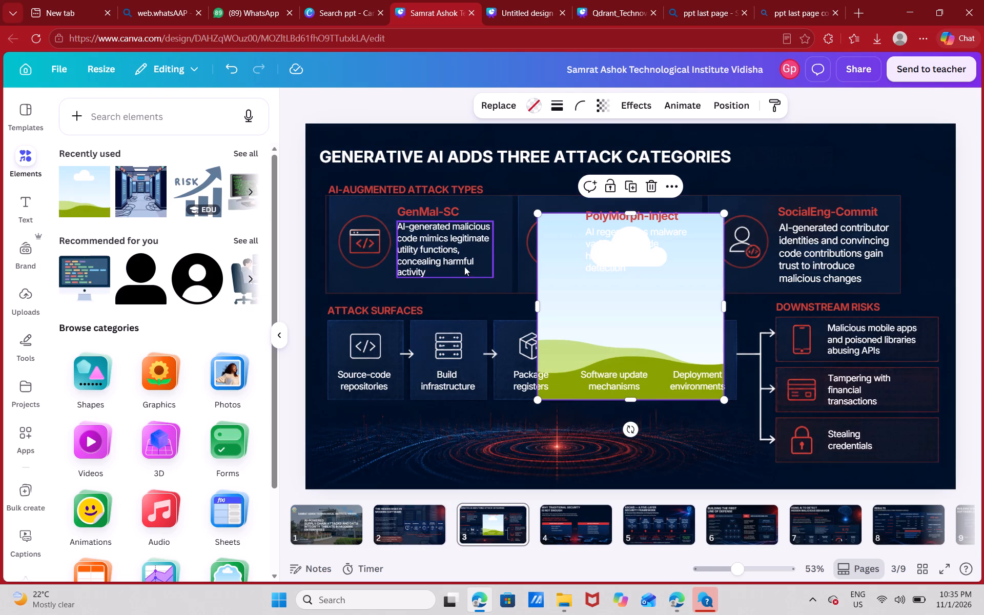
# Stretch the new frame on slide 3 to all four edges so it covers the whole slide.
pyautogui.moveTo(538, 301); pyautogui.dragTo(324, 326)
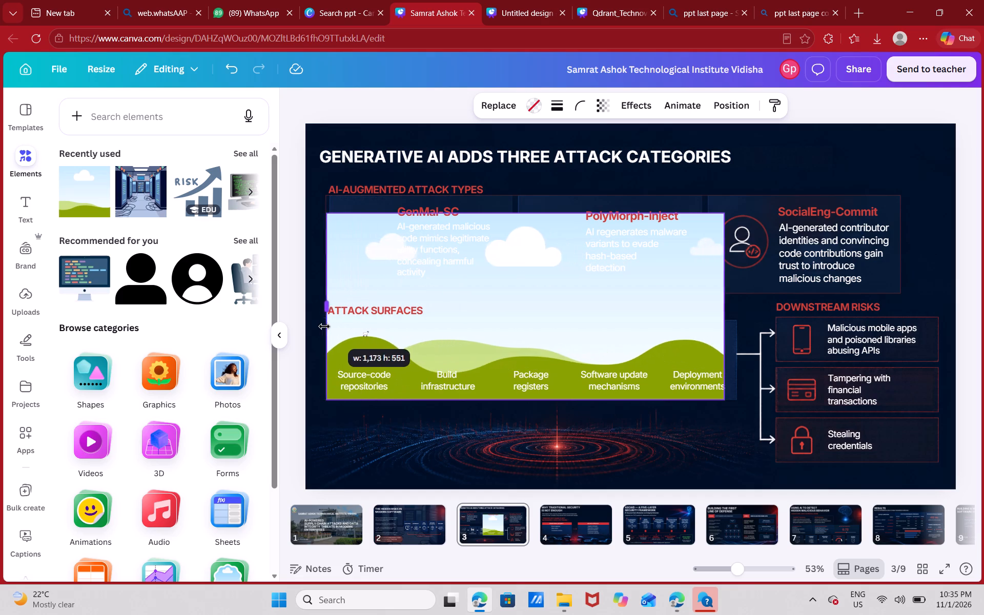
pyautogui.moveTo(324, 326); pyautogui.dragTo(318, 327)
pyautogui.moveTo(524, 214); pyautogui.dragTo(520, 145)
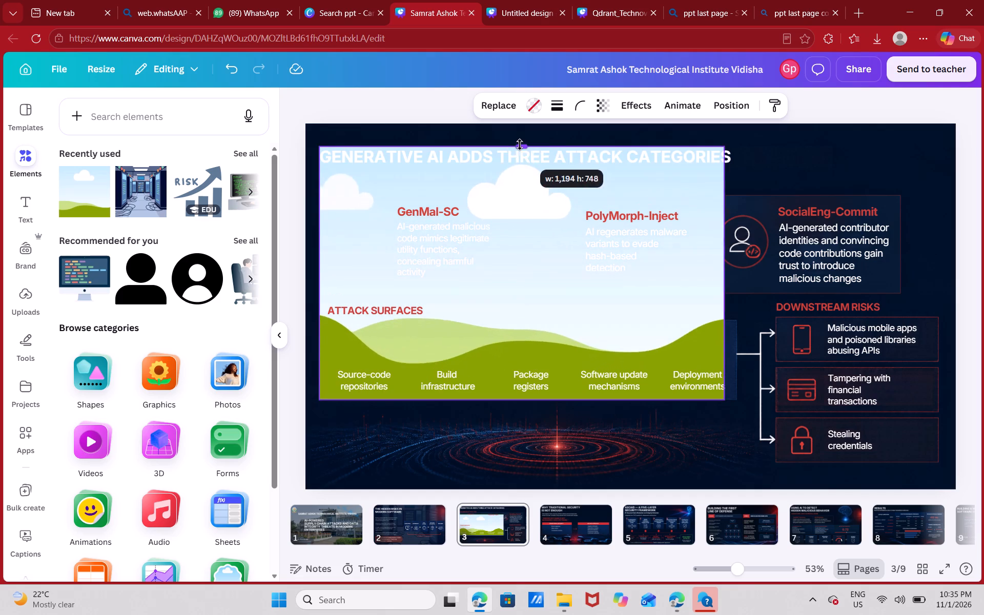
pyautogui.moveTo(520, 145); pyautogui.dragTo(520, 130)
pyautogui.moveTo(724, 262); pyautogui.dragTo(957, 299)
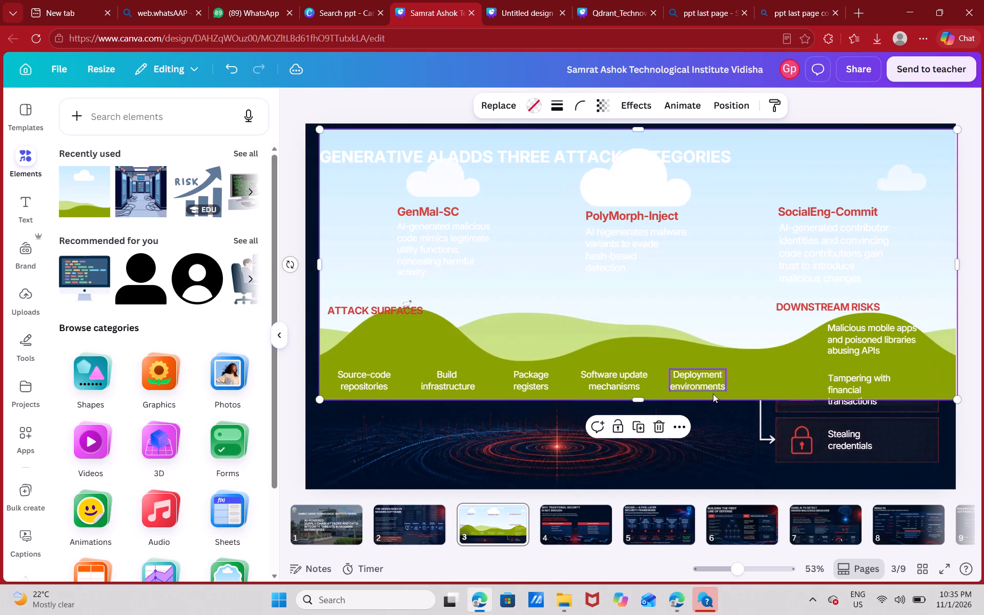
pyautogui.moveTo(643, 400); pyautogui.dragTo(644, 479)
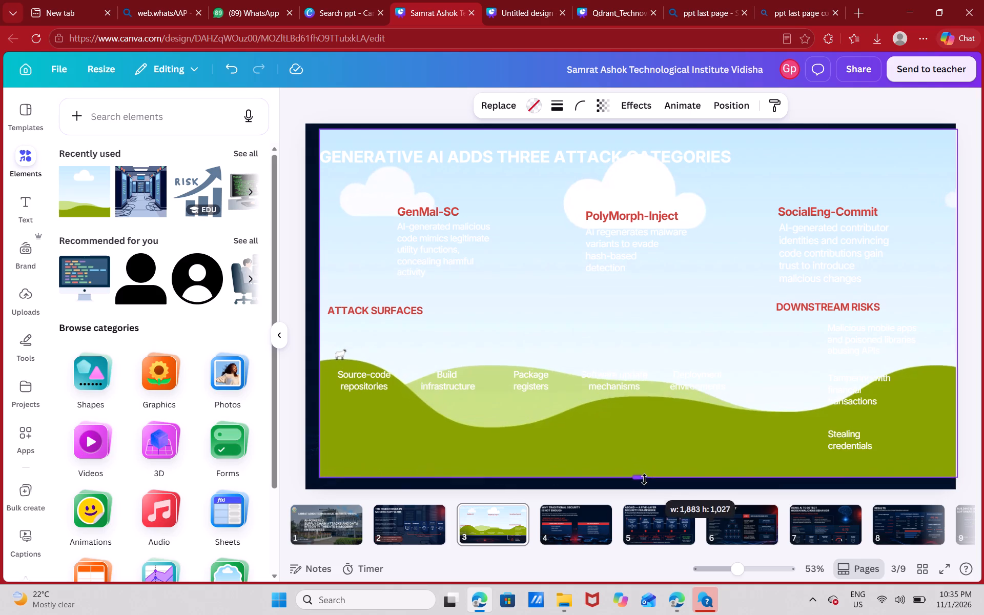
pyautogui.moveTo(644, 479); pyautogui.dragTo(644, 489)
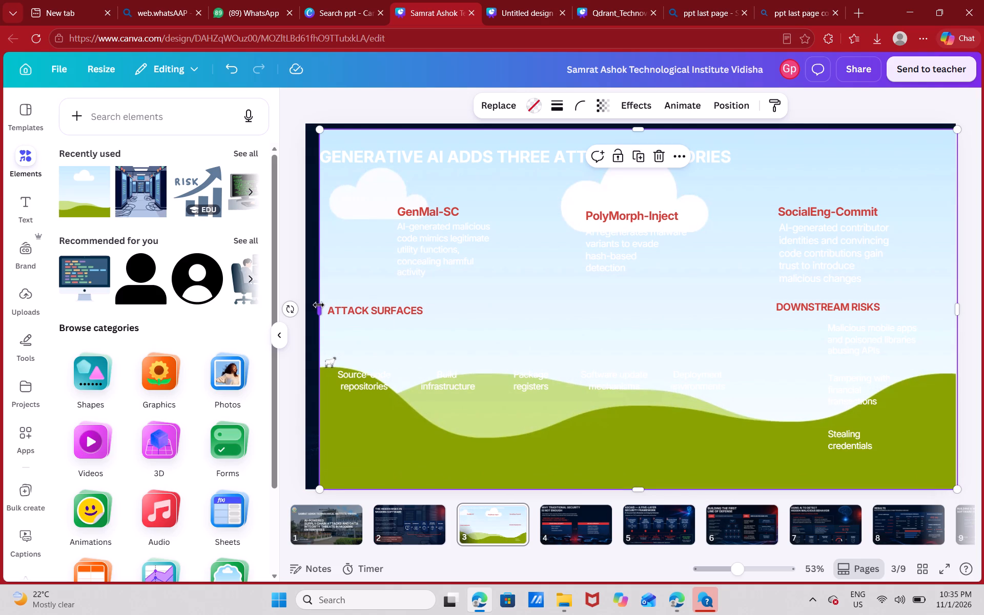
pyautogui.moveTo(318, 305); pyautogui.dragTo(307, 307)
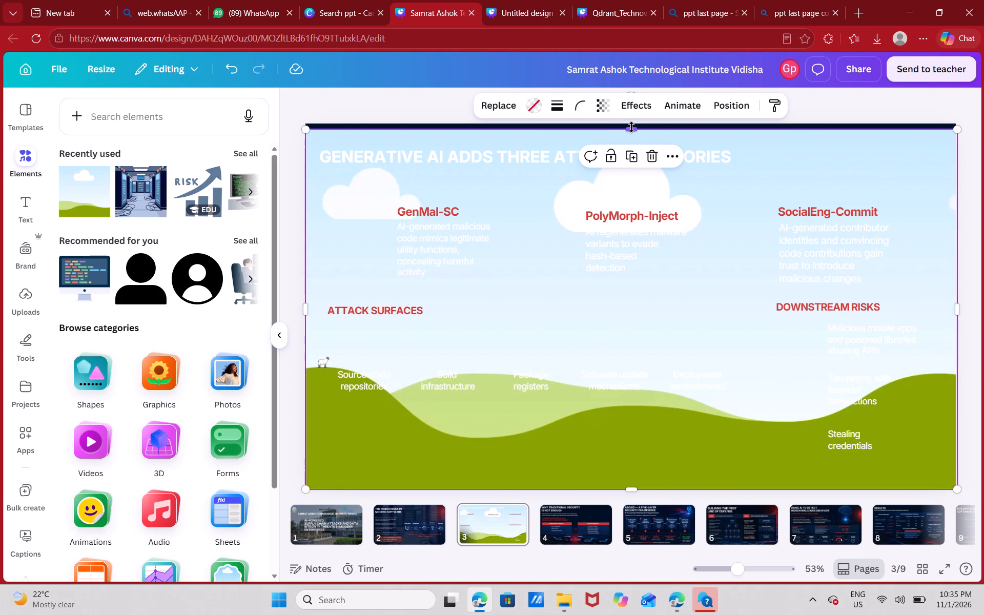
pyautogui.click(631, 127)
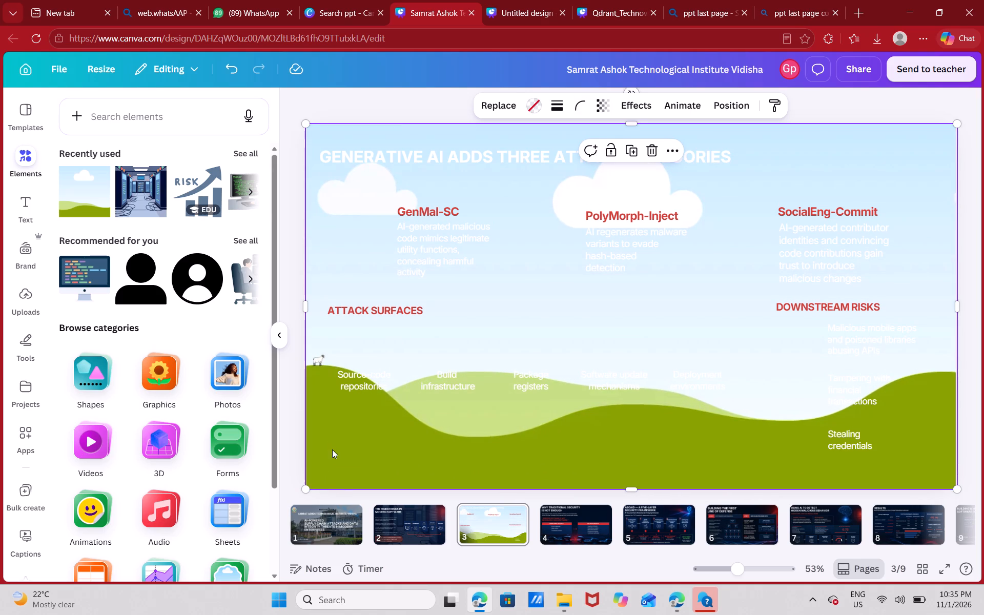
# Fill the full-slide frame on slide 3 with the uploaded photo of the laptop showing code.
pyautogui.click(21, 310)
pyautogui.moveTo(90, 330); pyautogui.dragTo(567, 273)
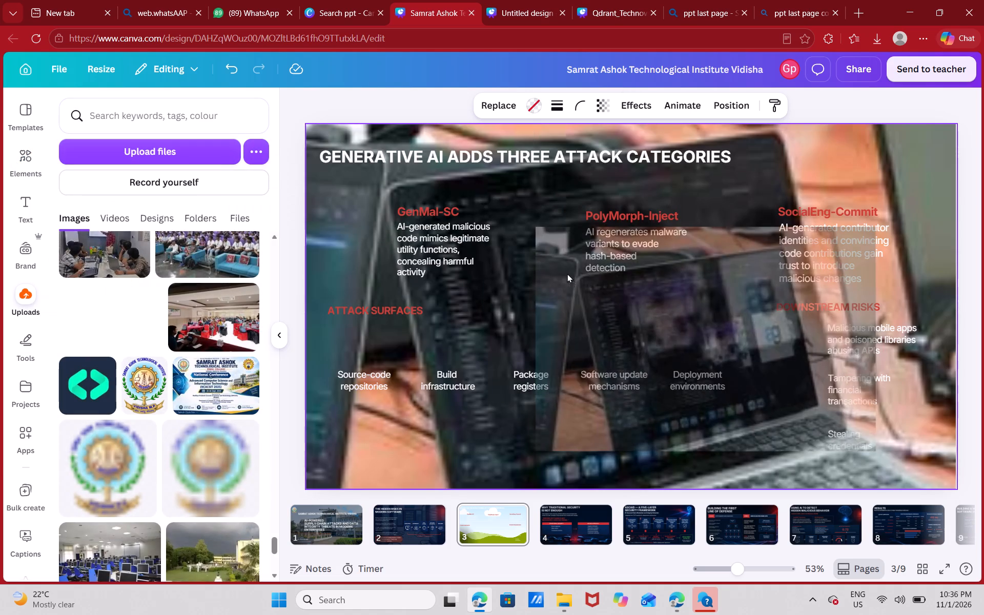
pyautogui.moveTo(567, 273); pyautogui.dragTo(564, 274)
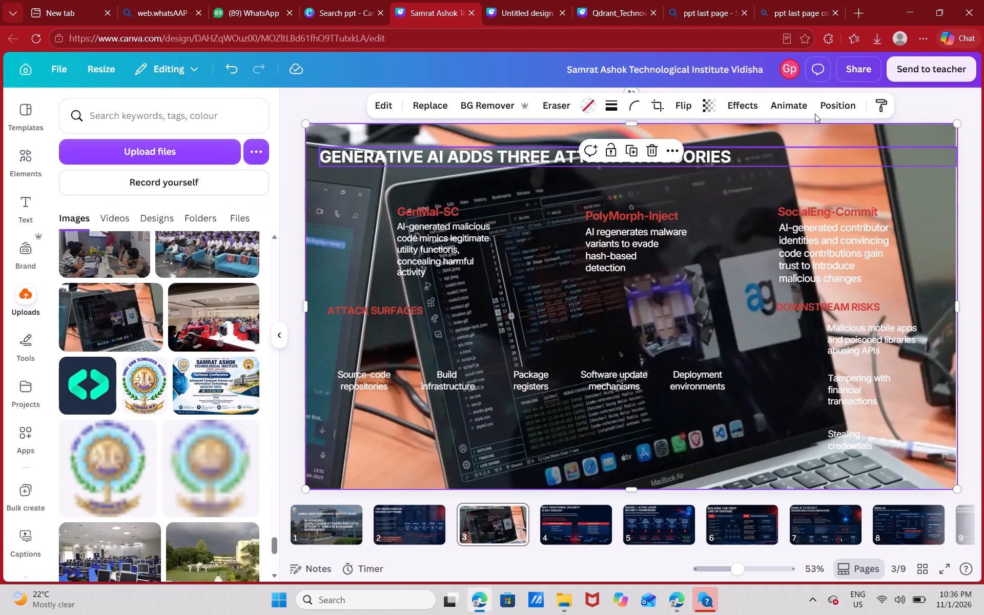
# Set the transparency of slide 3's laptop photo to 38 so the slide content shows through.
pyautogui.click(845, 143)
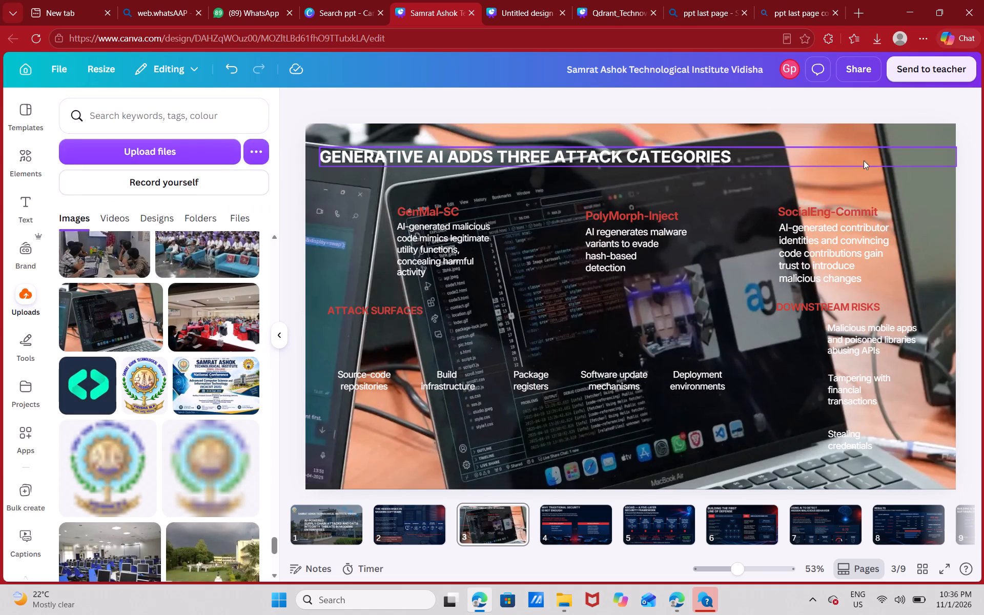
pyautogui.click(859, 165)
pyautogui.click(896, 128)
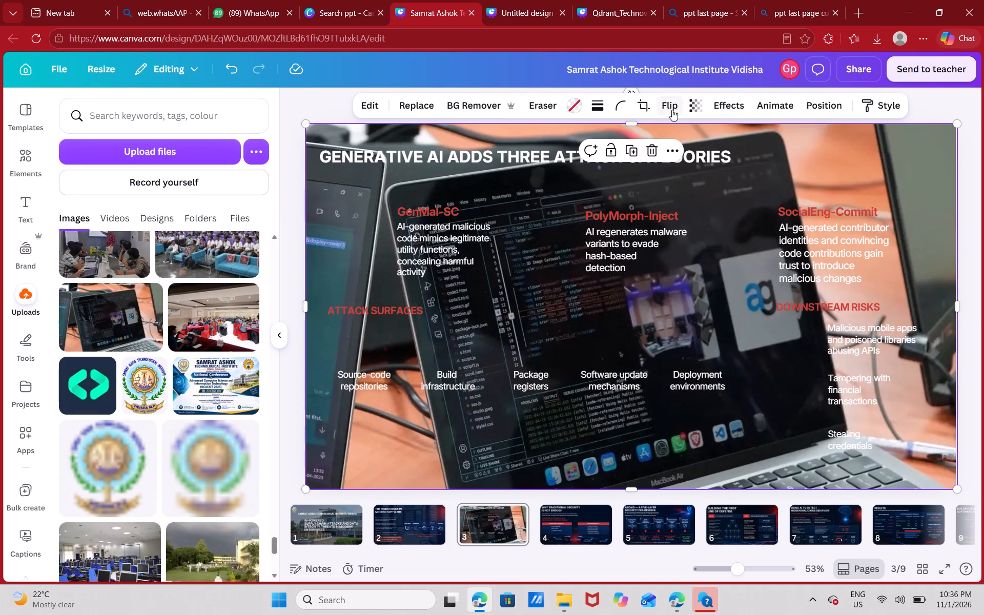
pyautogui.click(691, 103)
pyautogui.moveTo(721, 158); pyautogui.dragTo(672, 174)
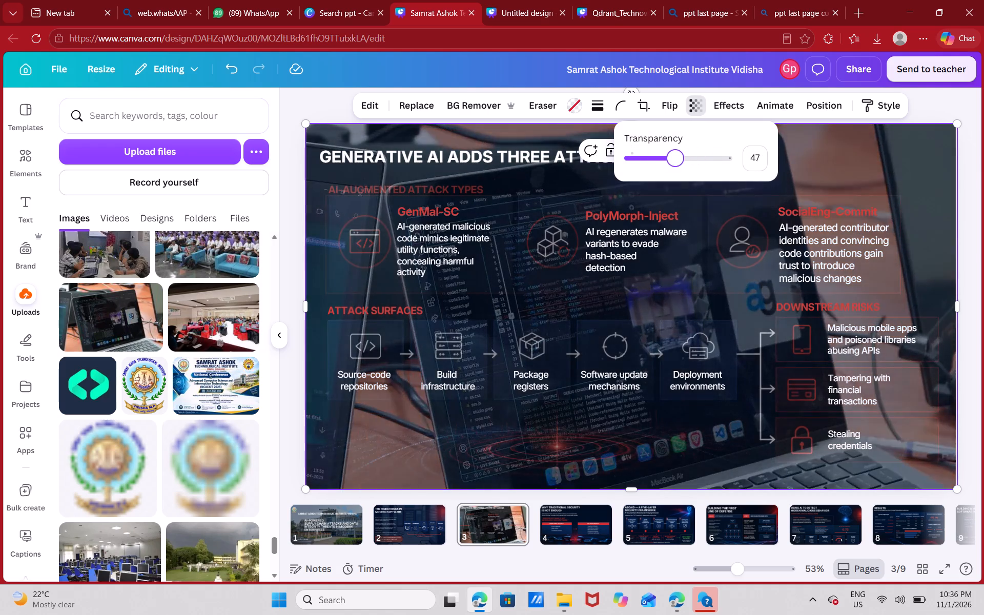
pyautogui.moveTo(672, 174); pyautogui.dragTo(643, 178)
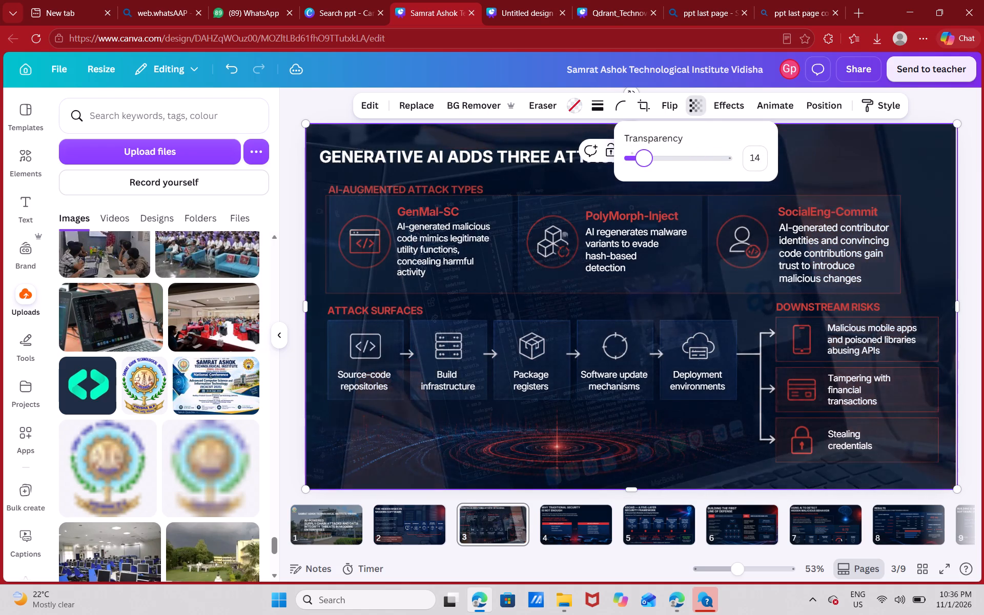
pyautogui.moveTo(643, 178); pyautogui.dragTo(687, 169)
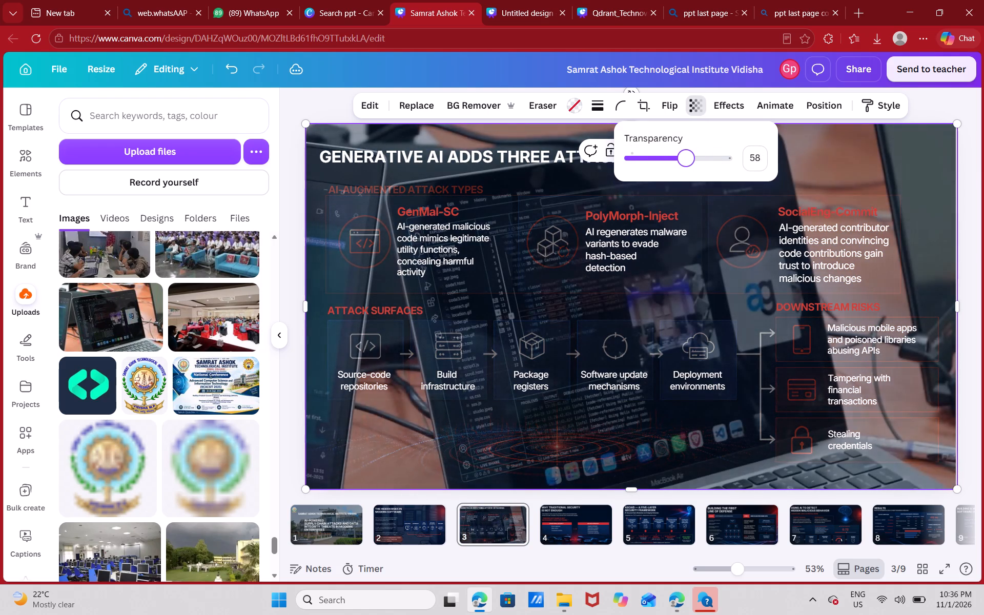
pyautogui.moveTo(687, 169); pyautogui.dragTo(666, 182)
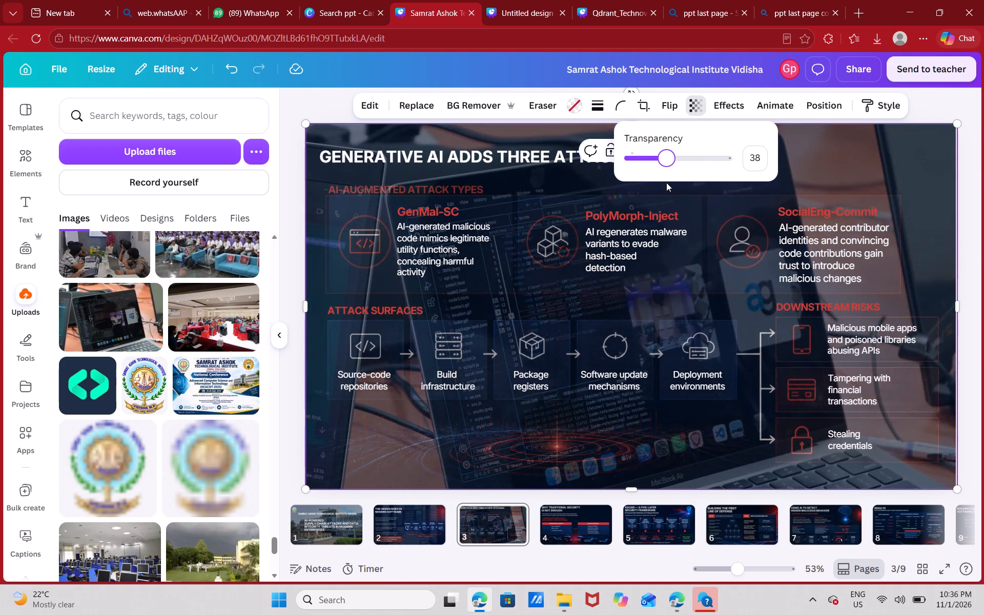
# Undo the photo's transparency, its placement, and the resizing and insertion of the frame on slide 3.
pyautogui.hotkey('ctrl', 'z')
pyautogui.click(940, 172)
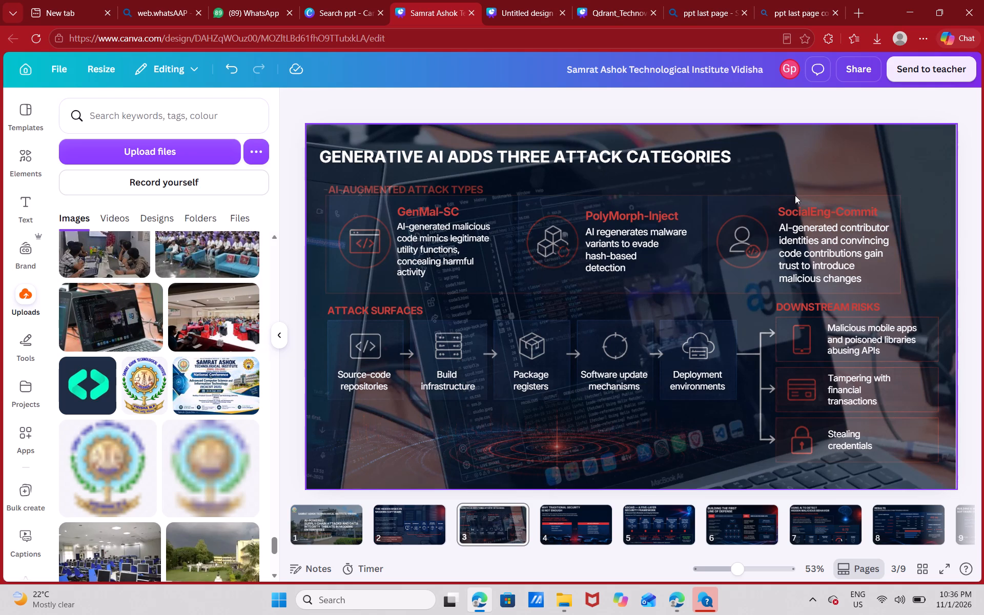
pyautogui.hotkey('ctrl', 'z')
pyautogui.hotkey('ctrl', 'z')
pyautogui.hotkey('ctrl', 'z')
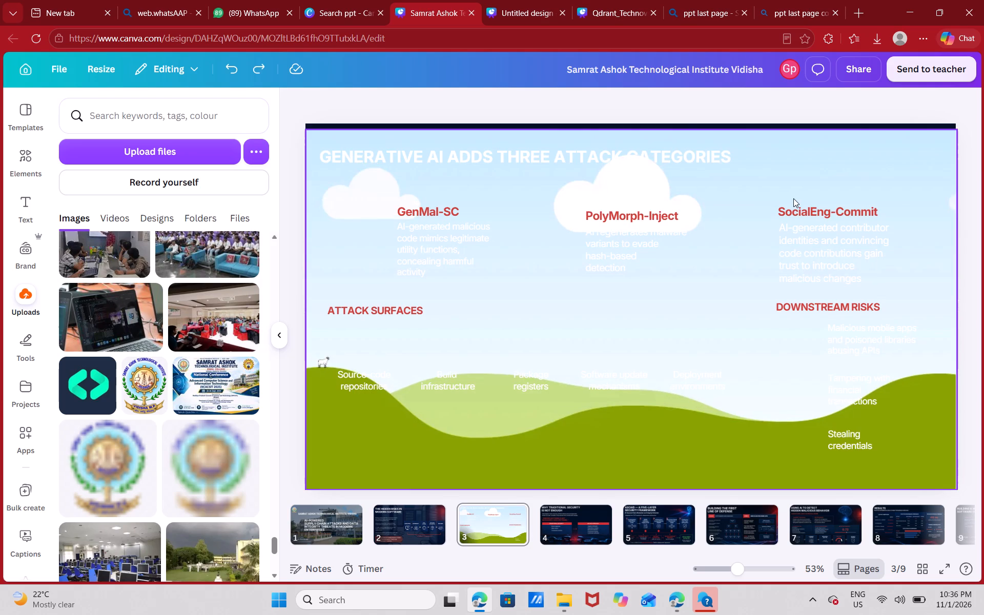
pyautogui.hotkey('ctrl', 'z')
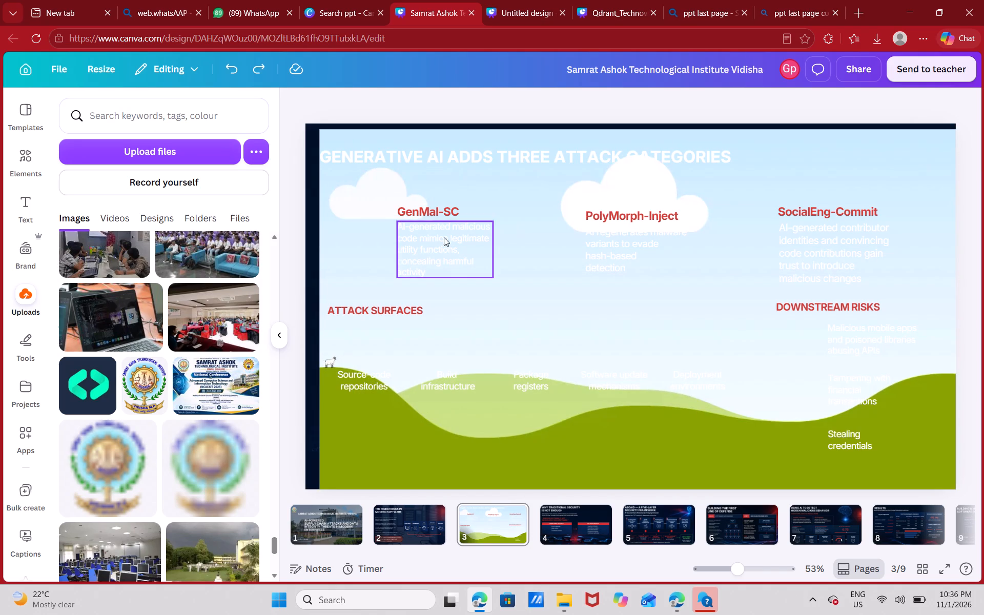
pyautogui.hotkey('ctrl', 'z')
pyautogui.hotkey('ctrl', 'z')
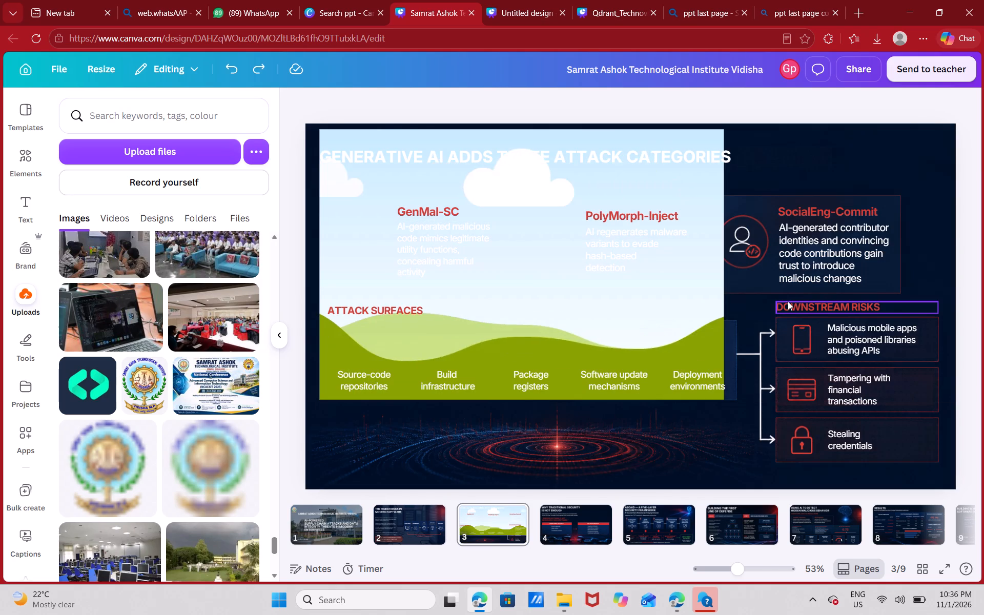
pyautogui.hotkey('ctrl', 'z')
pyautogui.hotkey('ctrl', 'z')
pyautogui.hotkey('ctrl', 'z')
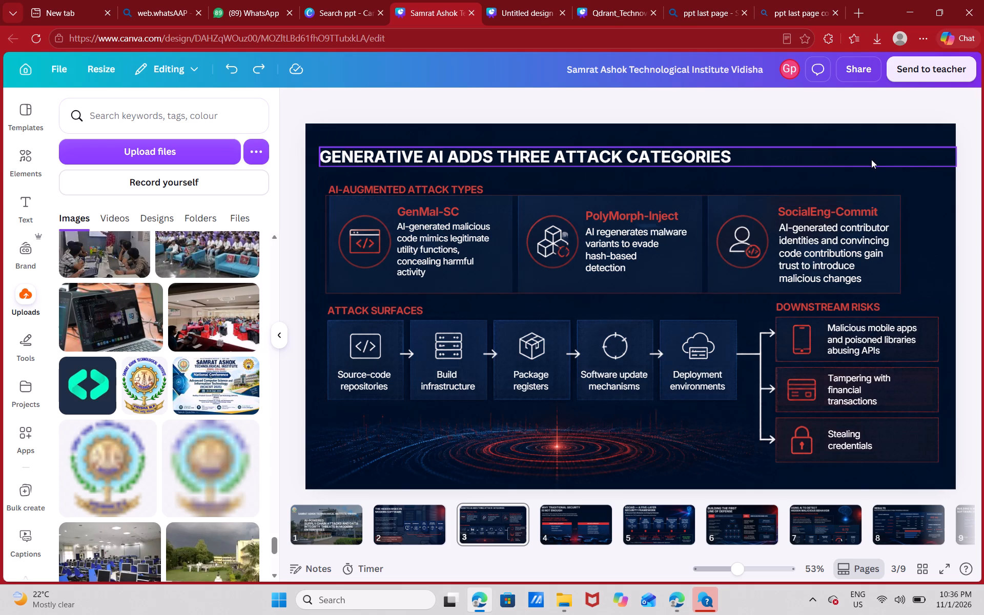
# Delete the dark blue background image behind the content of slide 3.
pyautogui.moveTo(614, 449); pyautogui.dragTo(694, 450)
pyautogui.click(937, 192)
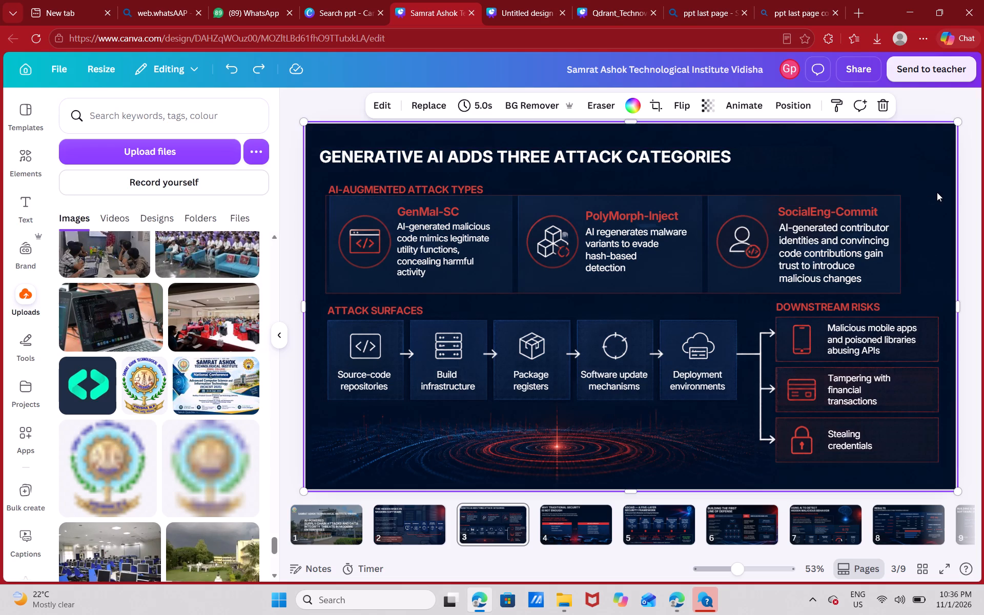
pyautogui.press('BackSpace')
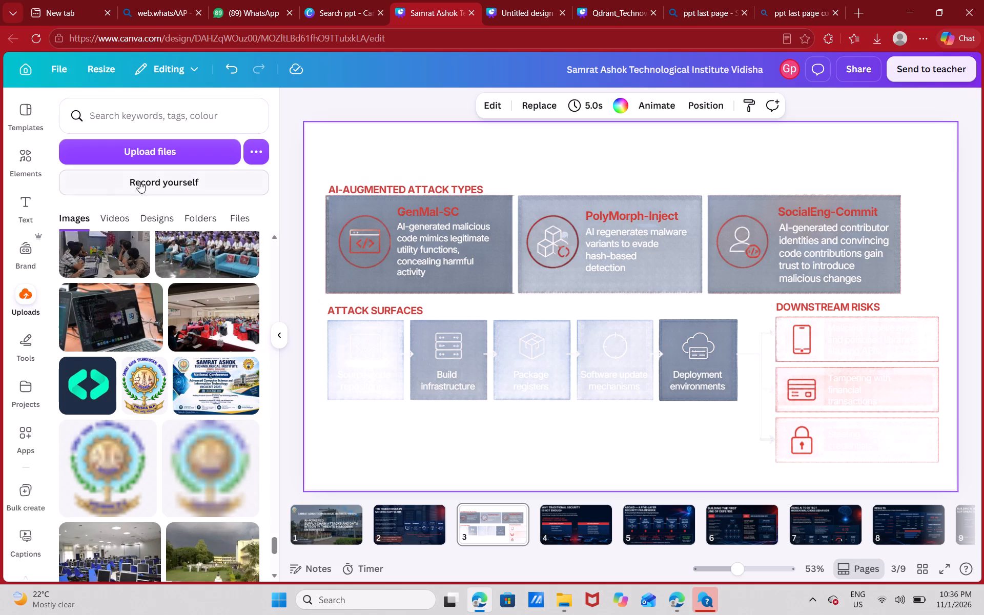
# Add the recently used landscape-placeholder frame to slide 3 and stretch it to all four slide edges.
pyautogui.click(22, 161)
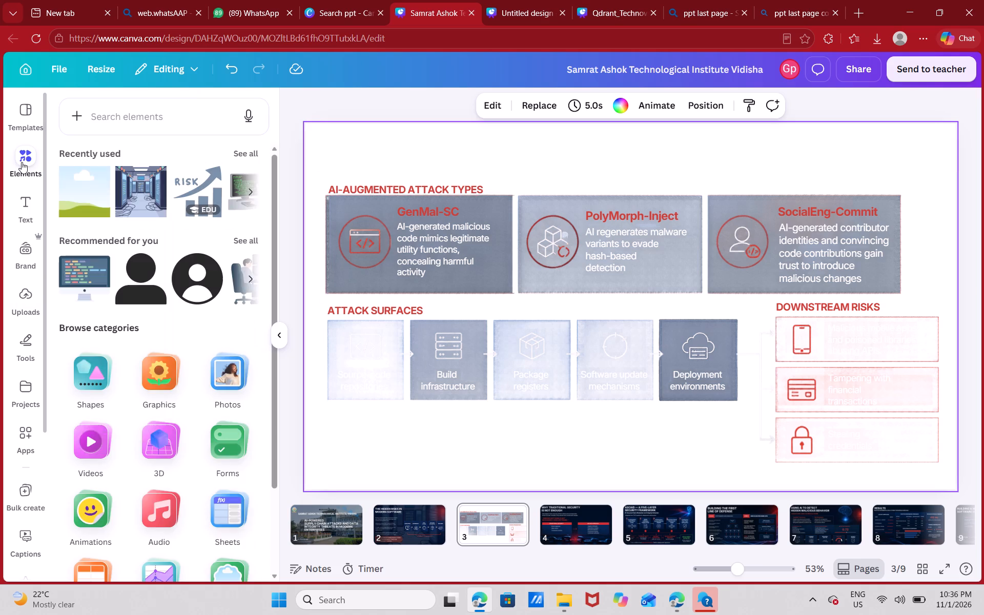
pyautogui.click(75, 195)
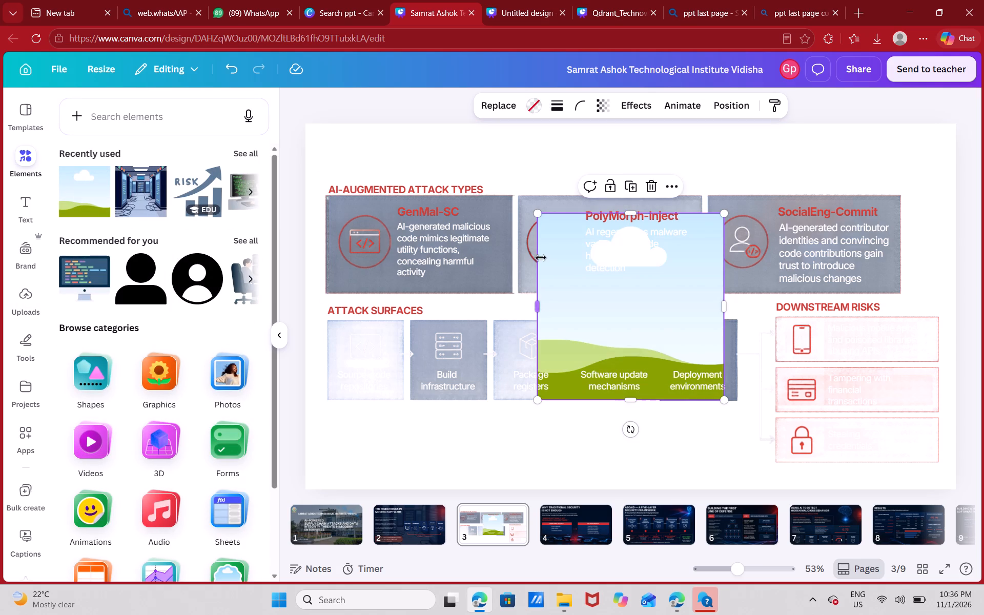
pyautogui.moveTo(539, 301); pyautogui.dragTo(363, 343)
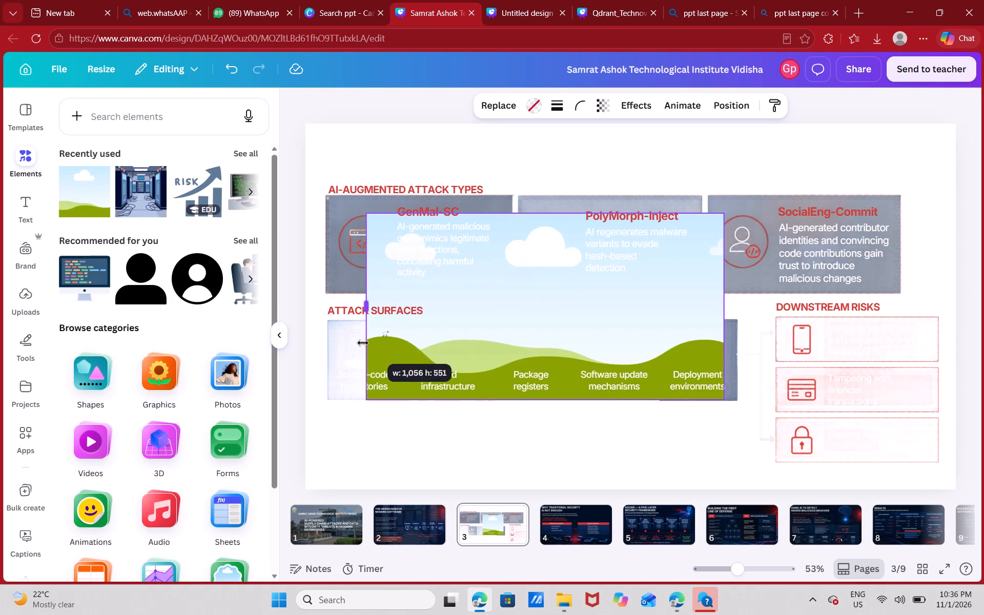
pyautogui.moveTo(363, 343); pyautogui.dragTo(322, 352)
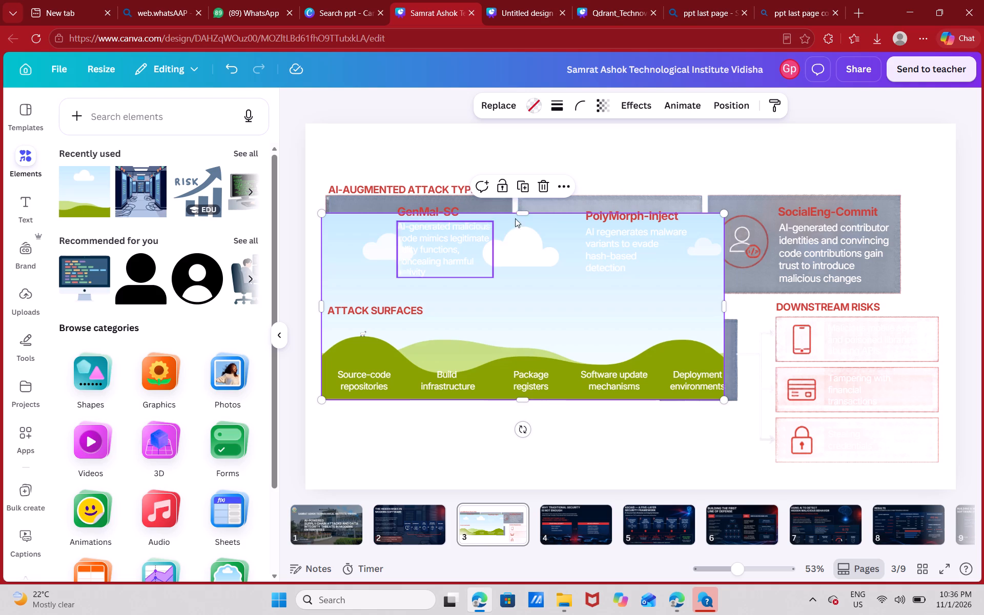
pyautogui.moveTo(517, 216); pyautogui.dragTo(524, 129)
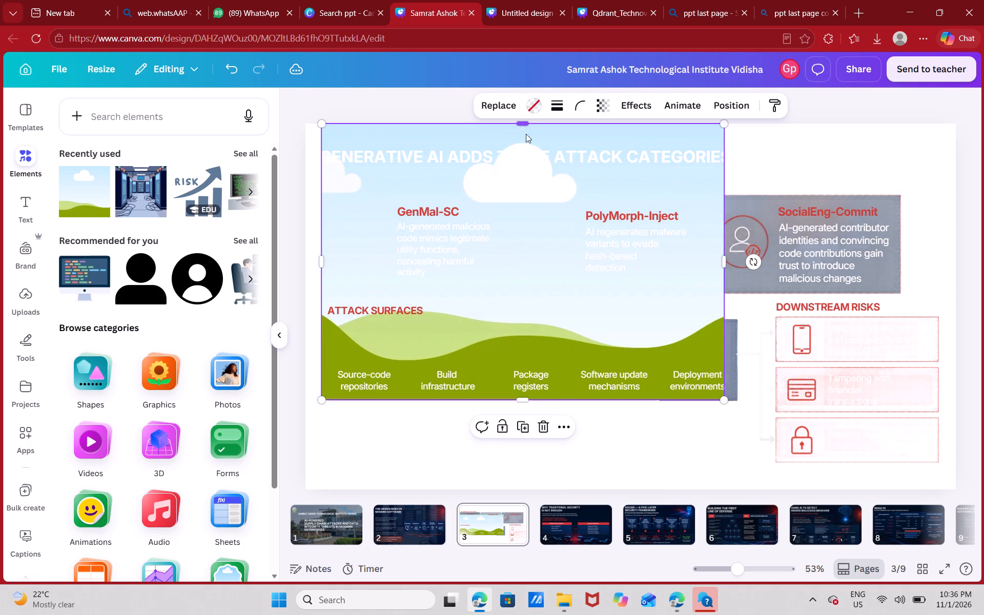
pyautogui.moveTo(722, 264); pyautogui.dragTo(943, 229)
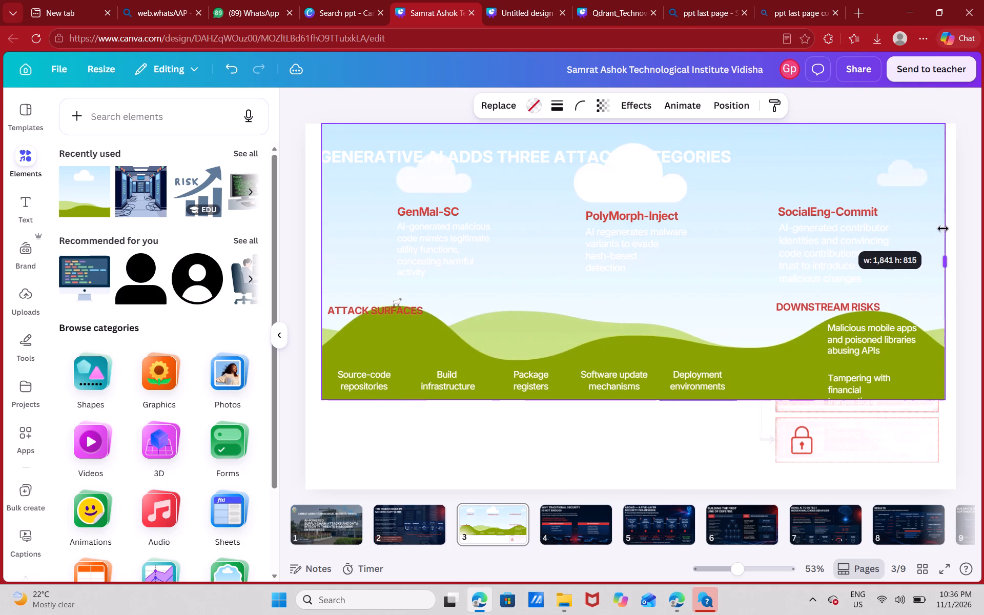
pyautogui.moveTo(943, 229); pyautogui.dragTo(951, 227)
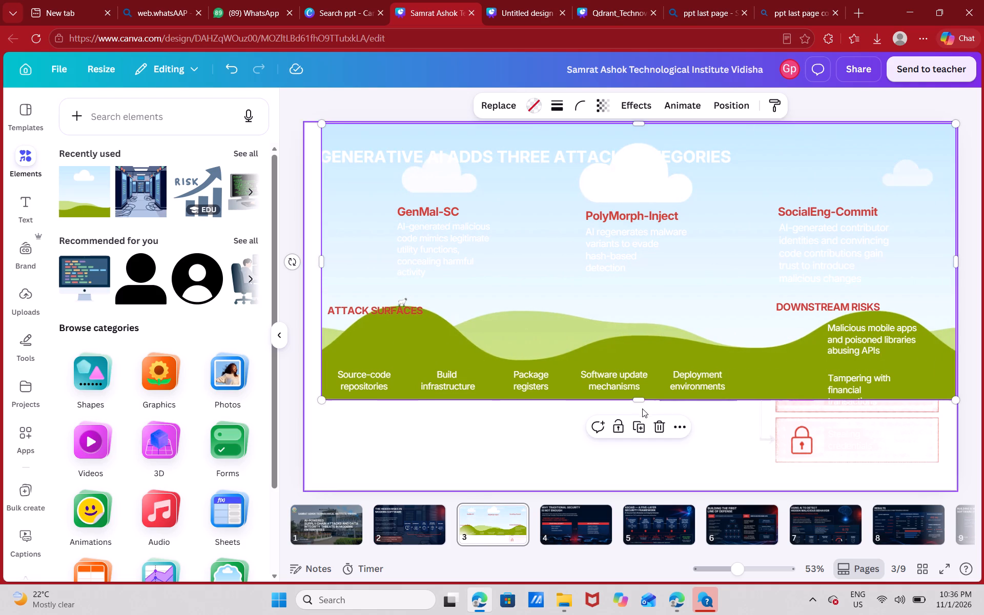
pyautogui.moveTo(639, 399); pyautogui.dragTo(591, 474)
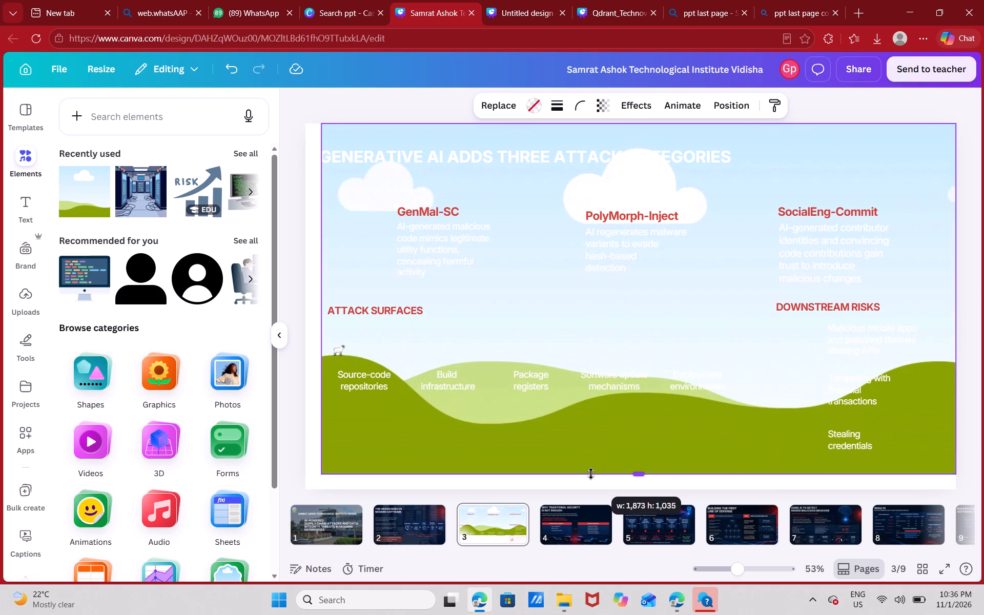
pyautogui.moveTo(591, 474); pyautogui.dragTo(581, 434)
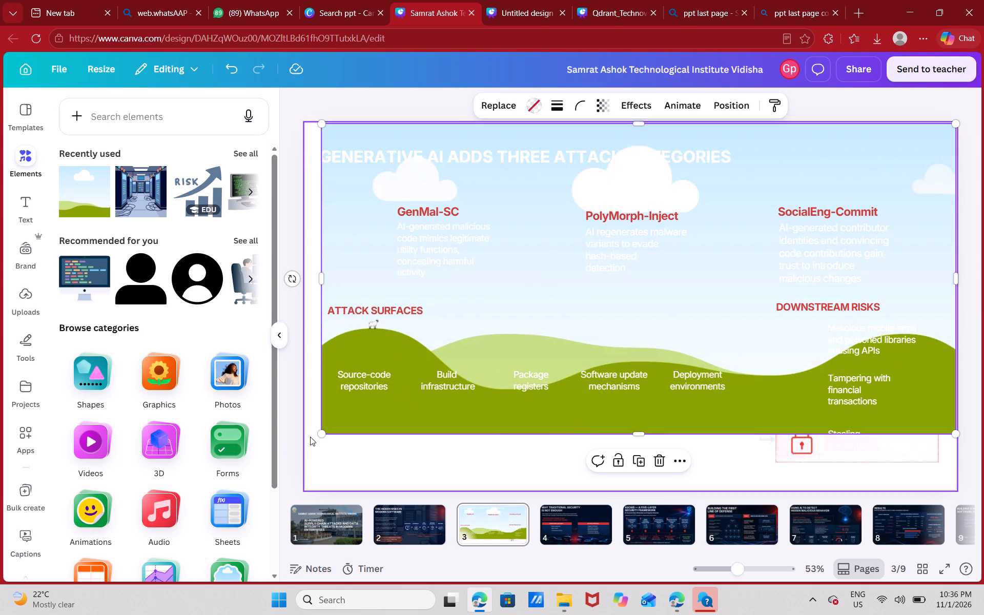
pyautogui.moveTo(322, 431); pyautogui.dragTo(309, 443)
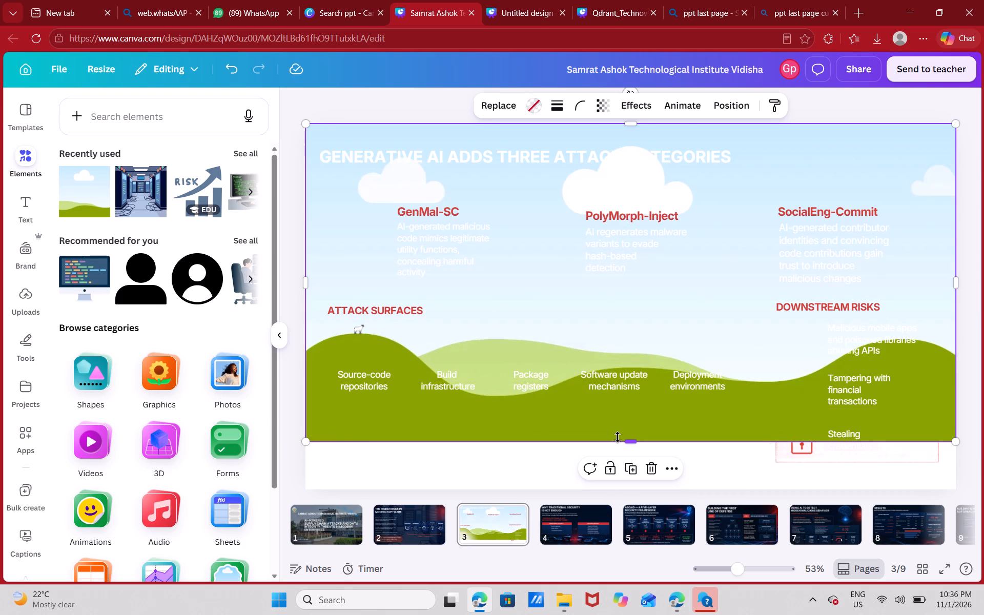
pyautogui.moveTo(628, 439); pyautogui.dragTo(616, 481)
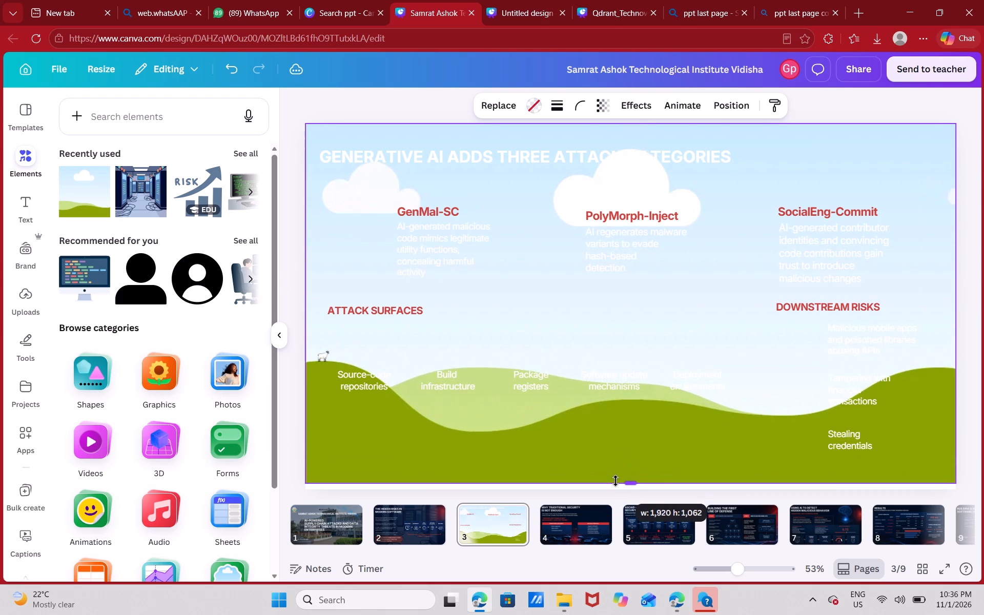
pyautogui.moveTo(616, 481); pyautogui.dragTo(616, 486)
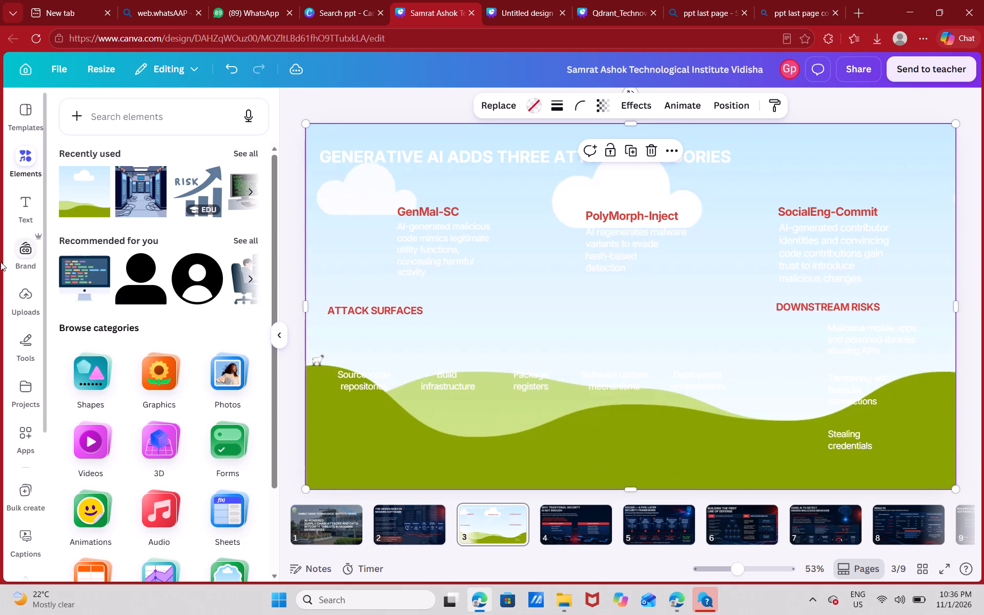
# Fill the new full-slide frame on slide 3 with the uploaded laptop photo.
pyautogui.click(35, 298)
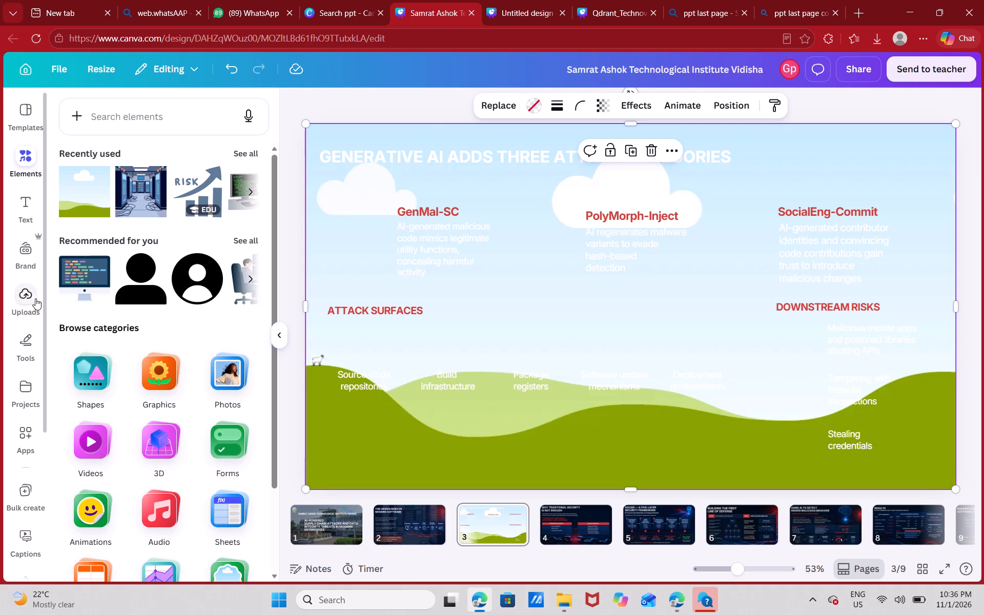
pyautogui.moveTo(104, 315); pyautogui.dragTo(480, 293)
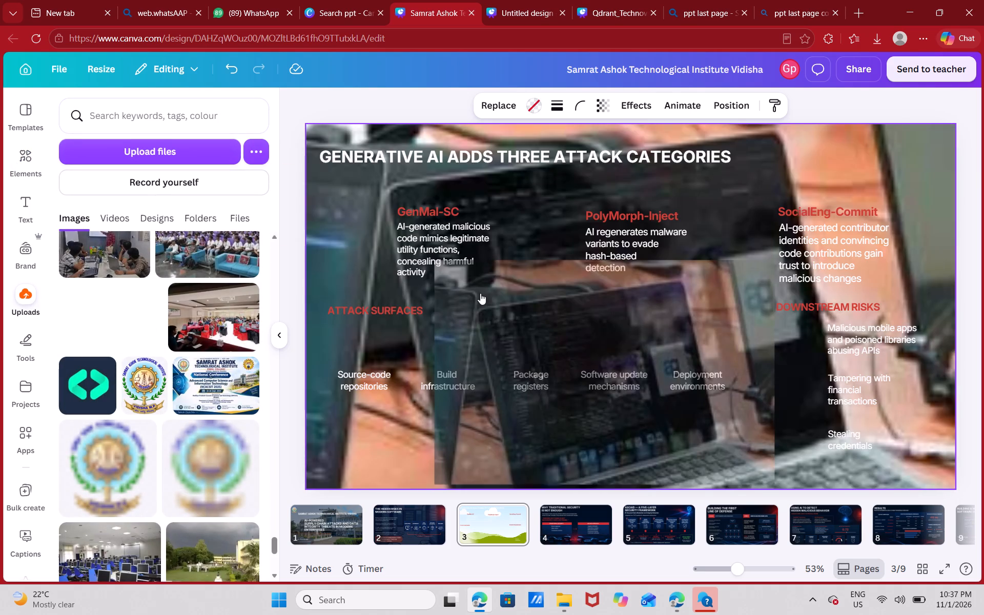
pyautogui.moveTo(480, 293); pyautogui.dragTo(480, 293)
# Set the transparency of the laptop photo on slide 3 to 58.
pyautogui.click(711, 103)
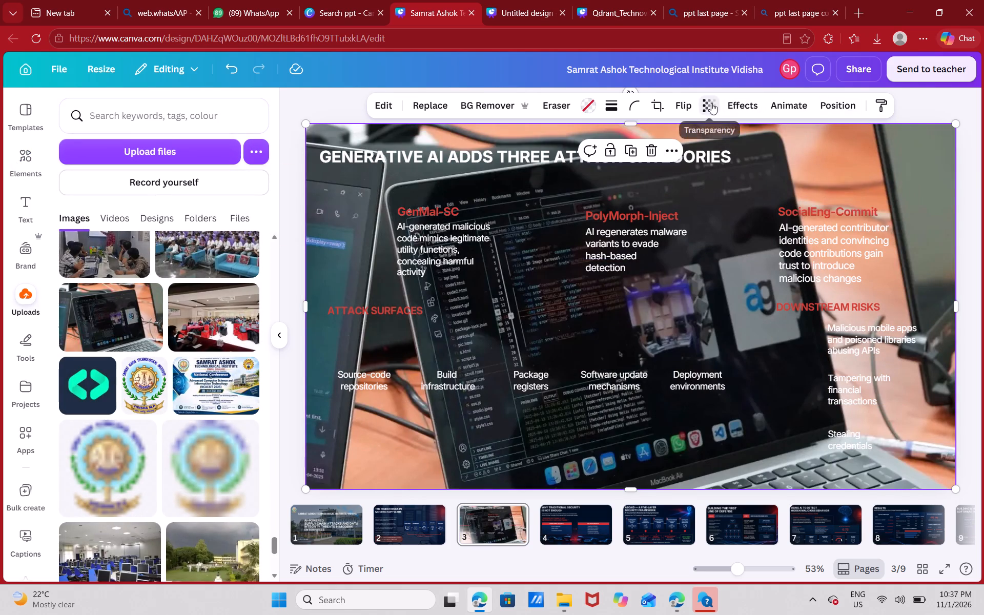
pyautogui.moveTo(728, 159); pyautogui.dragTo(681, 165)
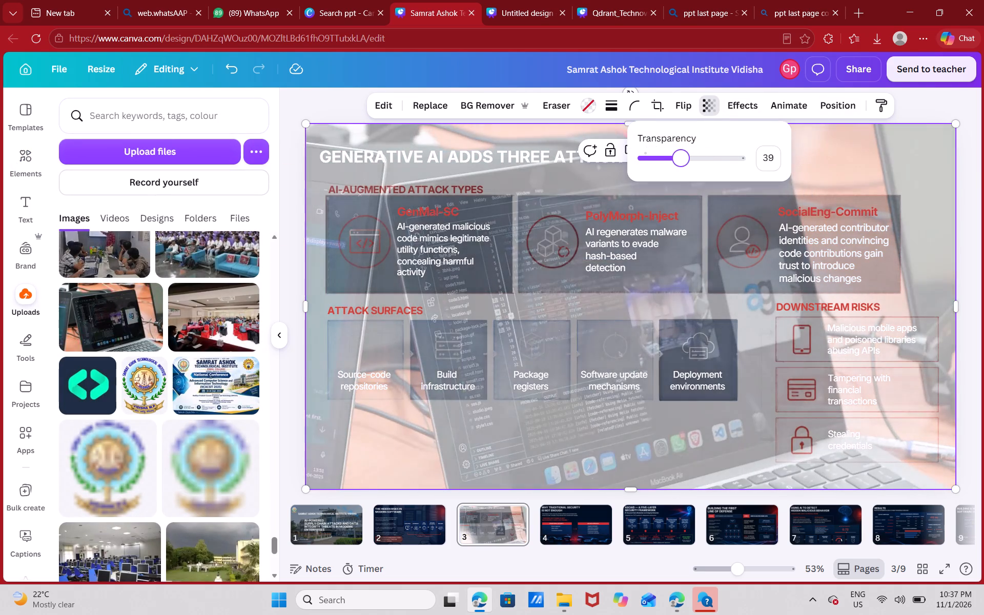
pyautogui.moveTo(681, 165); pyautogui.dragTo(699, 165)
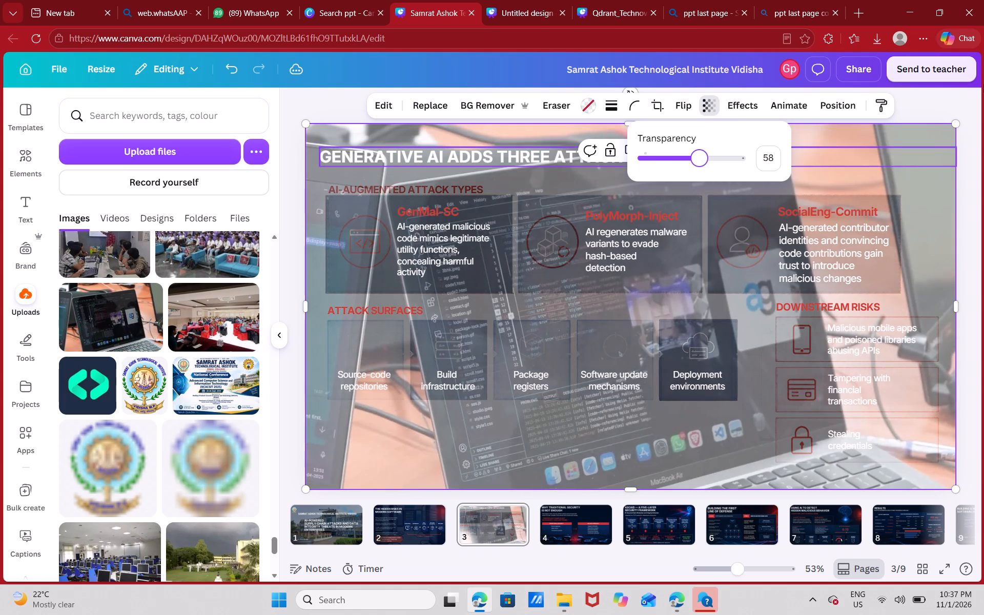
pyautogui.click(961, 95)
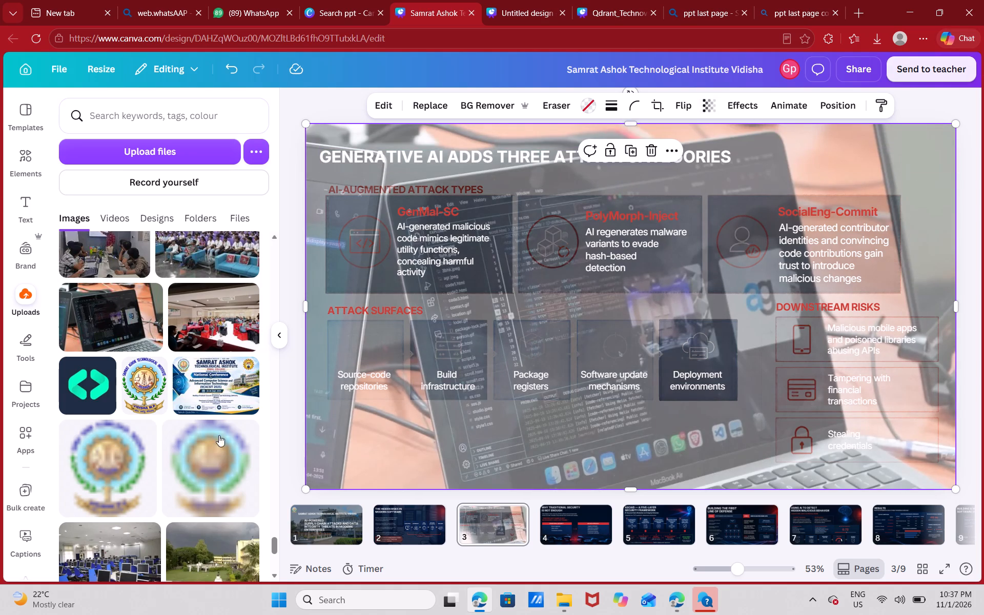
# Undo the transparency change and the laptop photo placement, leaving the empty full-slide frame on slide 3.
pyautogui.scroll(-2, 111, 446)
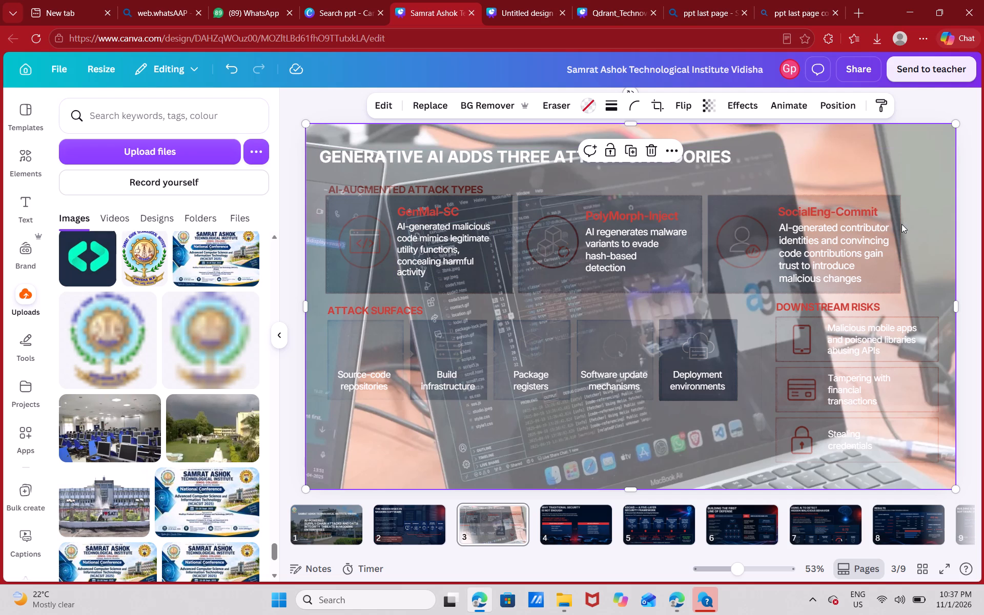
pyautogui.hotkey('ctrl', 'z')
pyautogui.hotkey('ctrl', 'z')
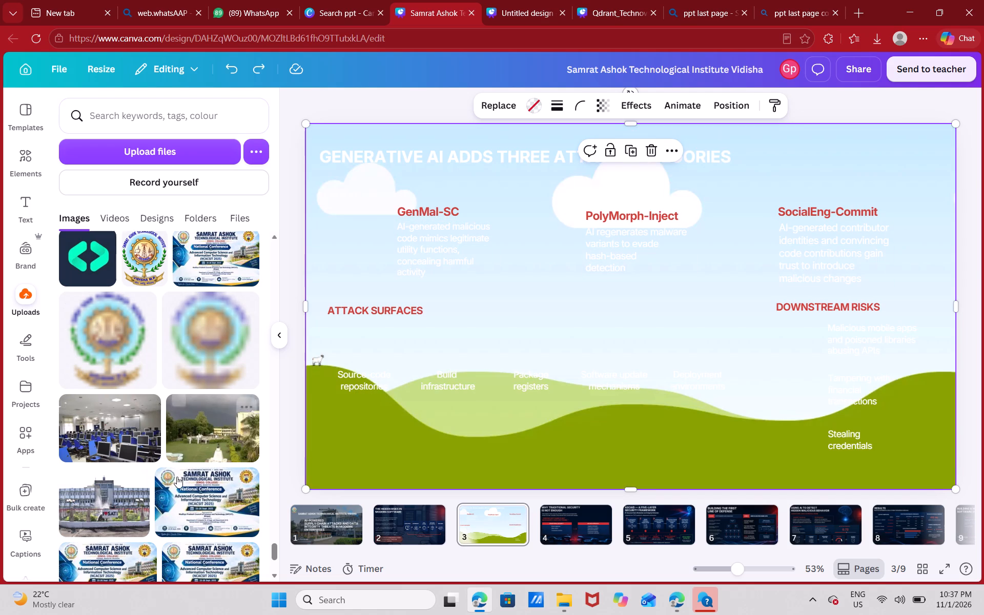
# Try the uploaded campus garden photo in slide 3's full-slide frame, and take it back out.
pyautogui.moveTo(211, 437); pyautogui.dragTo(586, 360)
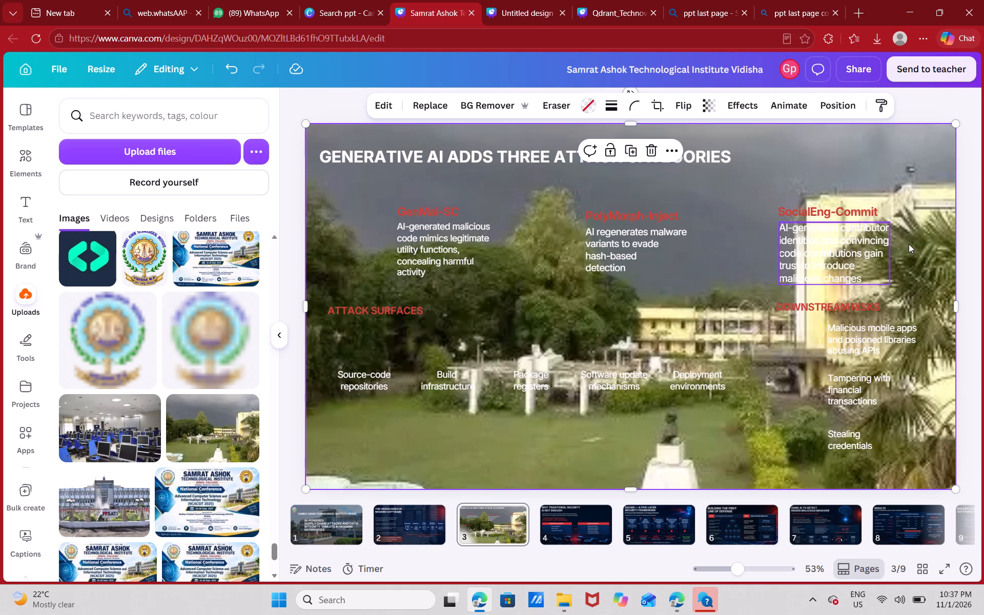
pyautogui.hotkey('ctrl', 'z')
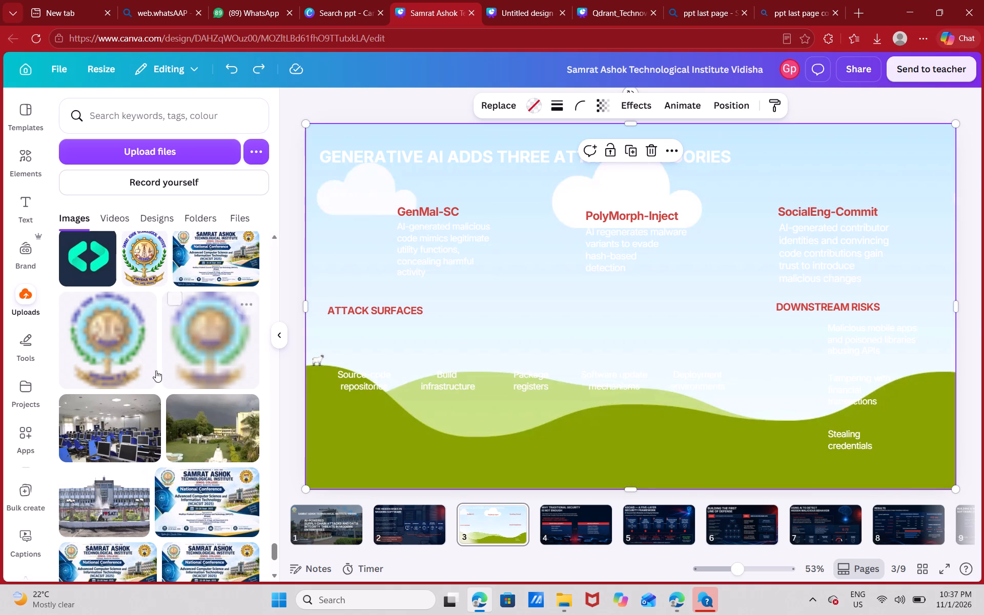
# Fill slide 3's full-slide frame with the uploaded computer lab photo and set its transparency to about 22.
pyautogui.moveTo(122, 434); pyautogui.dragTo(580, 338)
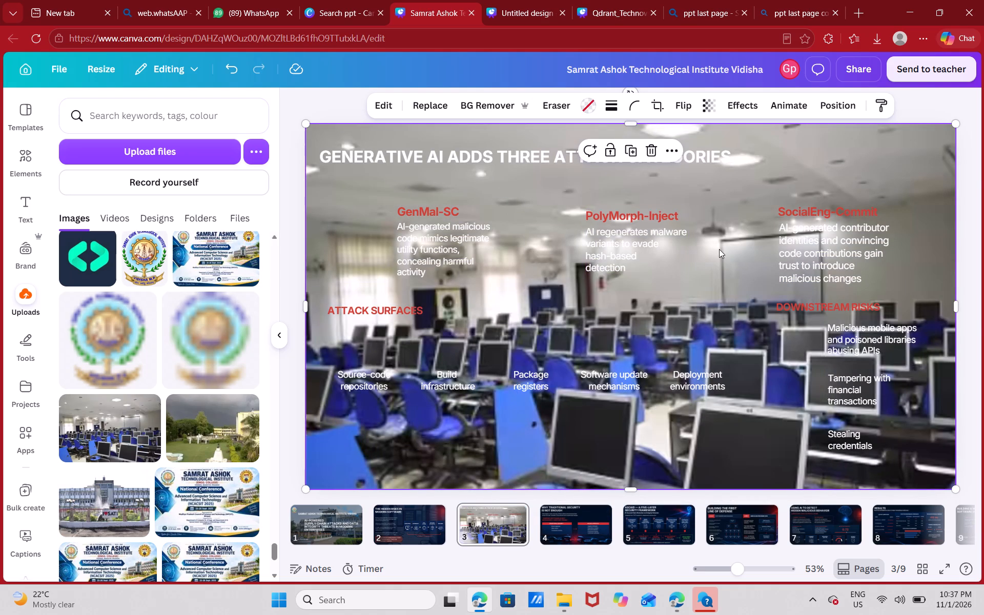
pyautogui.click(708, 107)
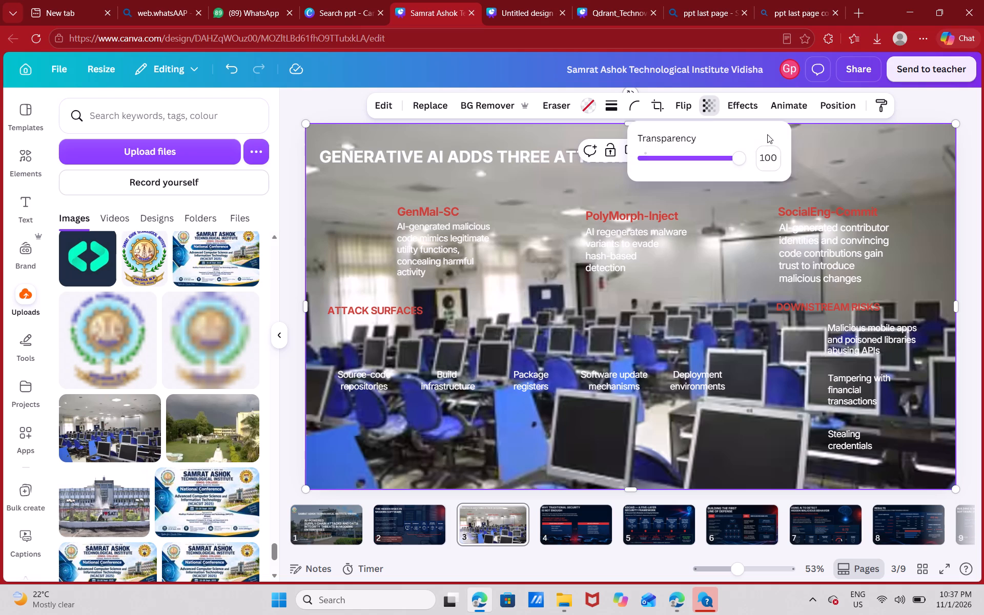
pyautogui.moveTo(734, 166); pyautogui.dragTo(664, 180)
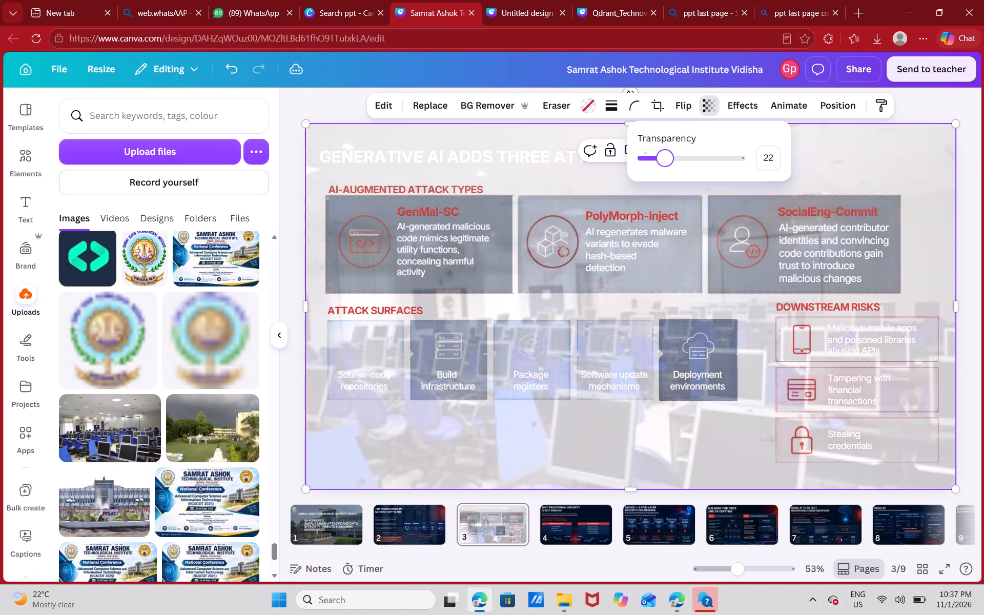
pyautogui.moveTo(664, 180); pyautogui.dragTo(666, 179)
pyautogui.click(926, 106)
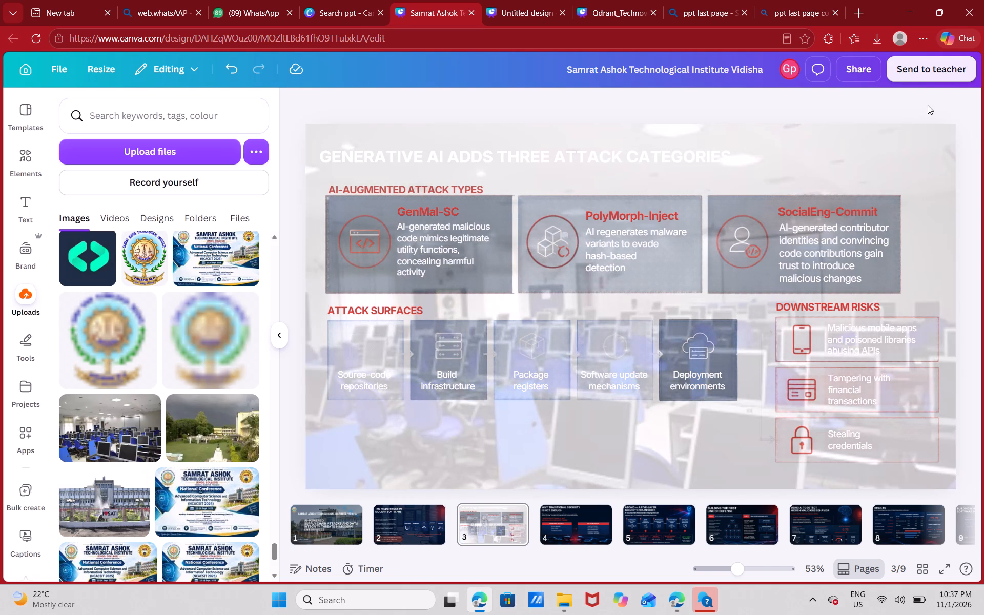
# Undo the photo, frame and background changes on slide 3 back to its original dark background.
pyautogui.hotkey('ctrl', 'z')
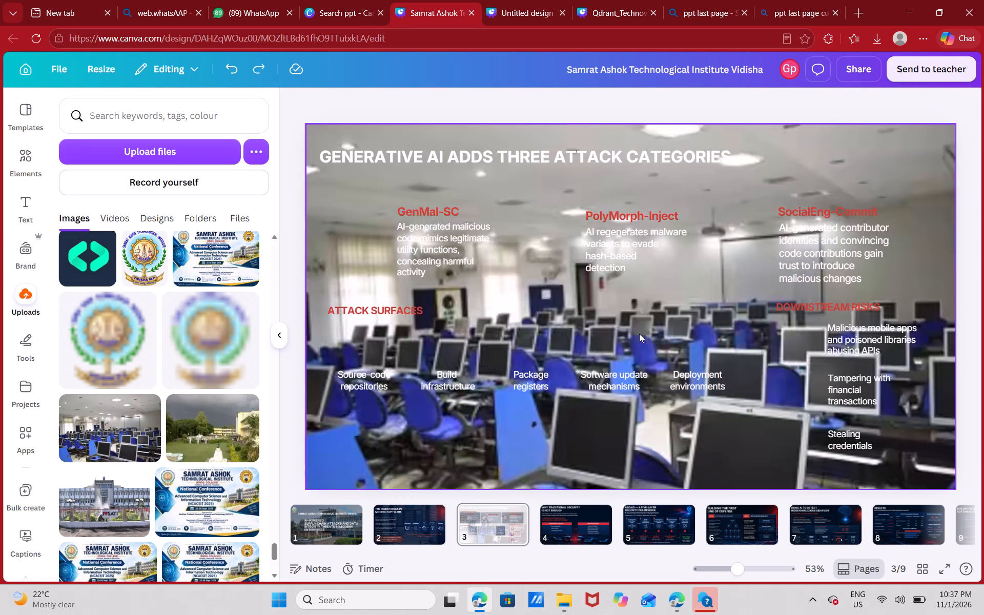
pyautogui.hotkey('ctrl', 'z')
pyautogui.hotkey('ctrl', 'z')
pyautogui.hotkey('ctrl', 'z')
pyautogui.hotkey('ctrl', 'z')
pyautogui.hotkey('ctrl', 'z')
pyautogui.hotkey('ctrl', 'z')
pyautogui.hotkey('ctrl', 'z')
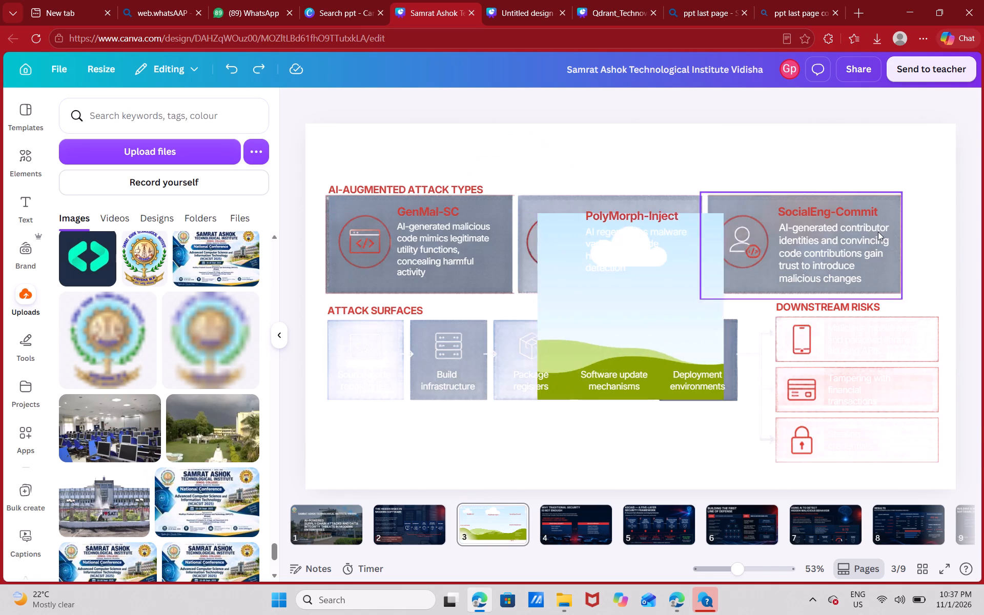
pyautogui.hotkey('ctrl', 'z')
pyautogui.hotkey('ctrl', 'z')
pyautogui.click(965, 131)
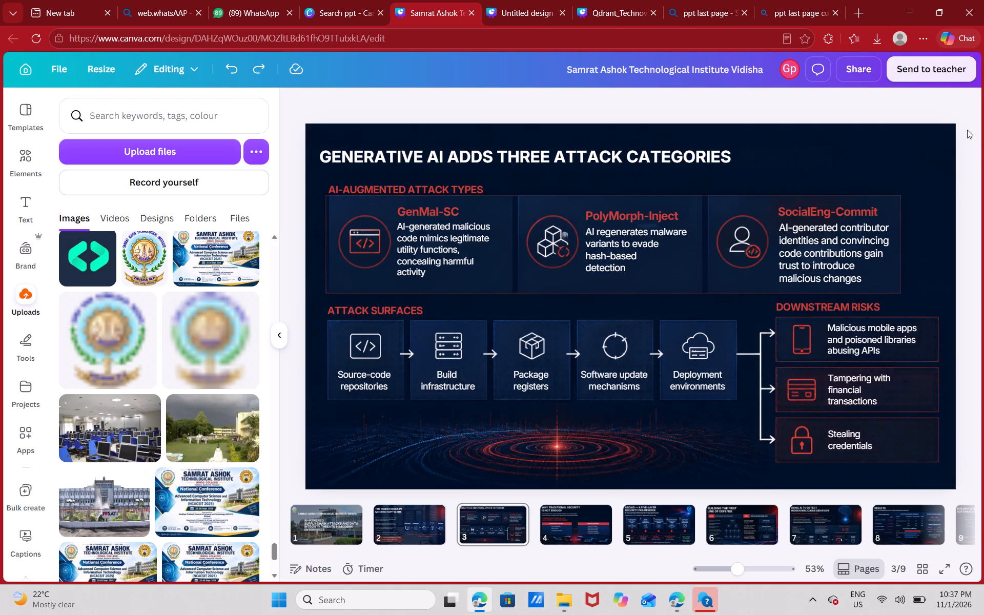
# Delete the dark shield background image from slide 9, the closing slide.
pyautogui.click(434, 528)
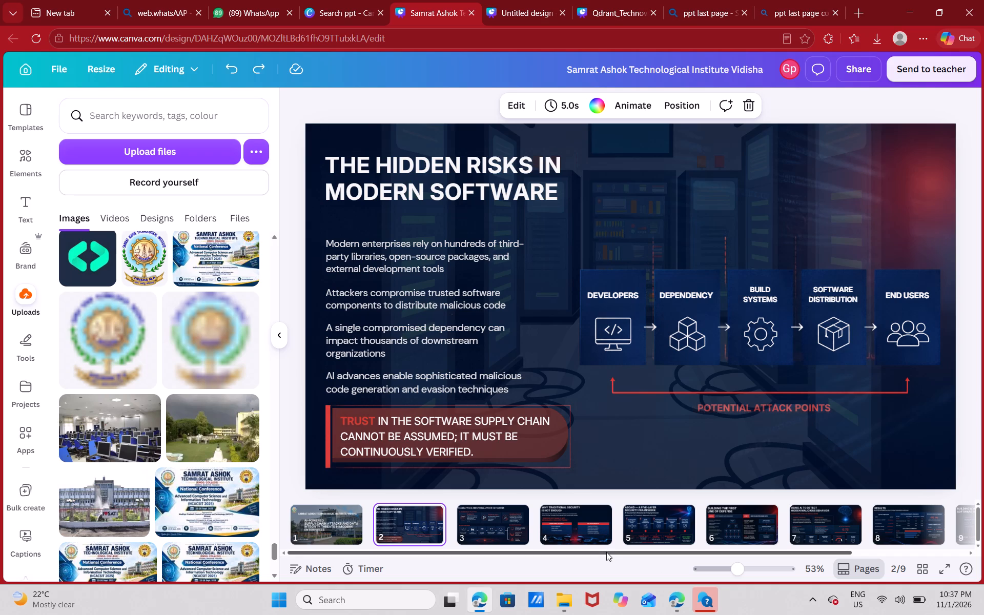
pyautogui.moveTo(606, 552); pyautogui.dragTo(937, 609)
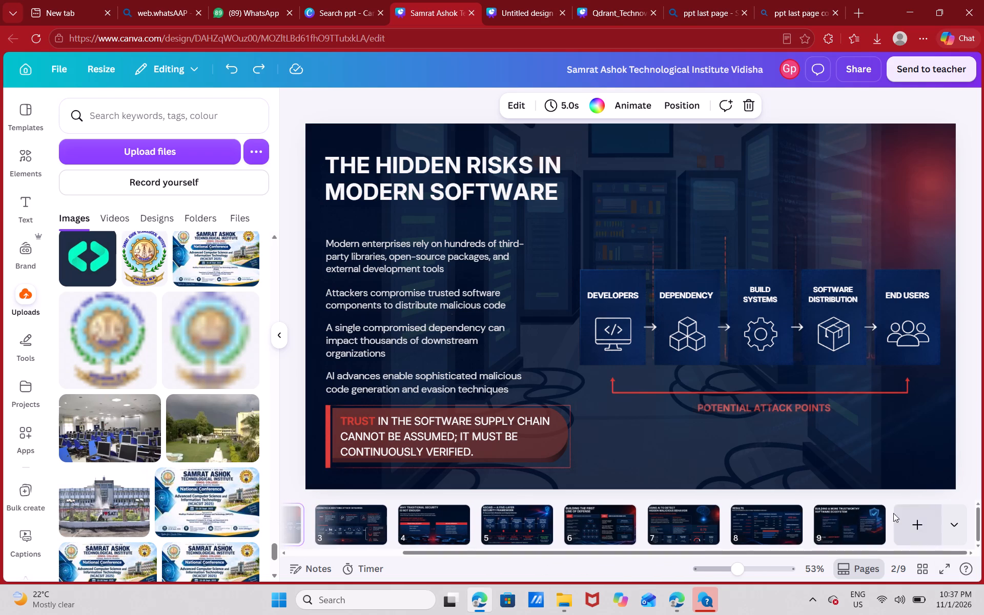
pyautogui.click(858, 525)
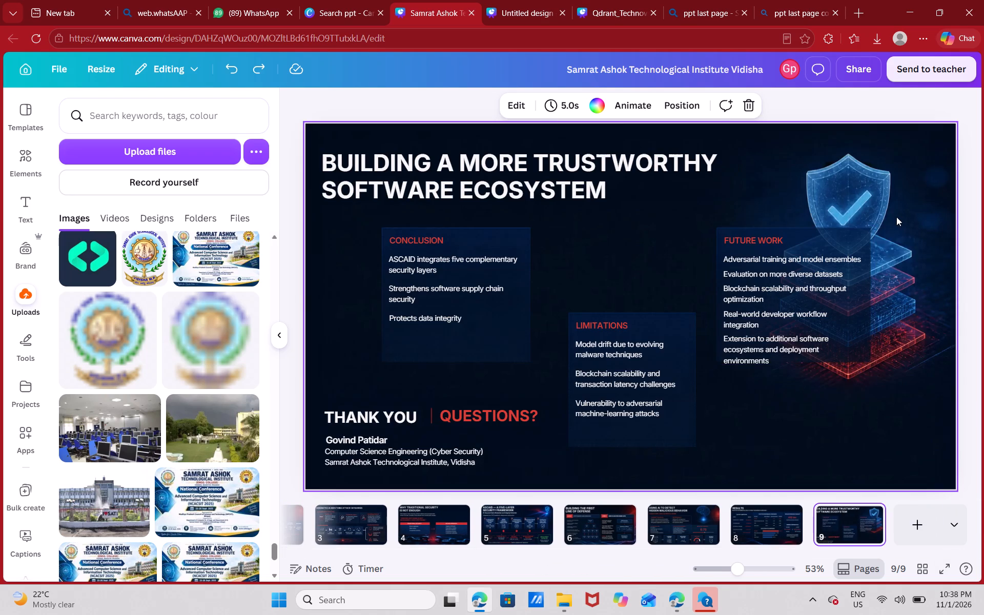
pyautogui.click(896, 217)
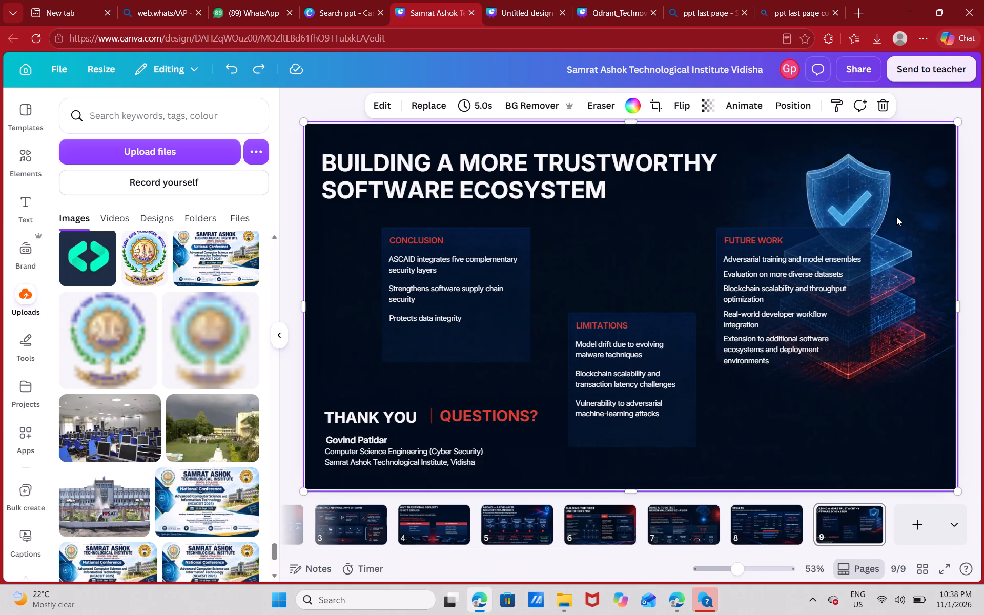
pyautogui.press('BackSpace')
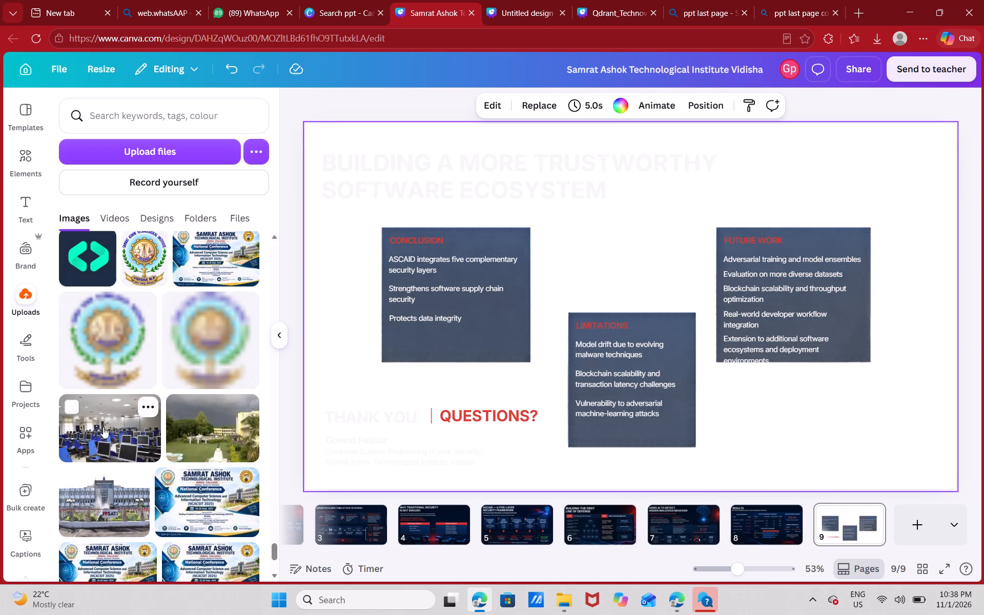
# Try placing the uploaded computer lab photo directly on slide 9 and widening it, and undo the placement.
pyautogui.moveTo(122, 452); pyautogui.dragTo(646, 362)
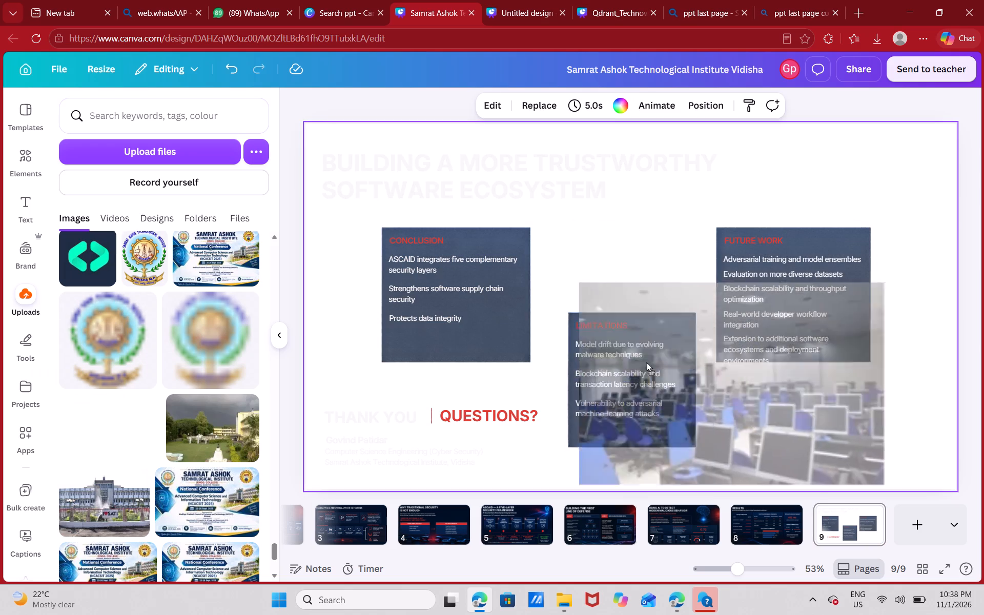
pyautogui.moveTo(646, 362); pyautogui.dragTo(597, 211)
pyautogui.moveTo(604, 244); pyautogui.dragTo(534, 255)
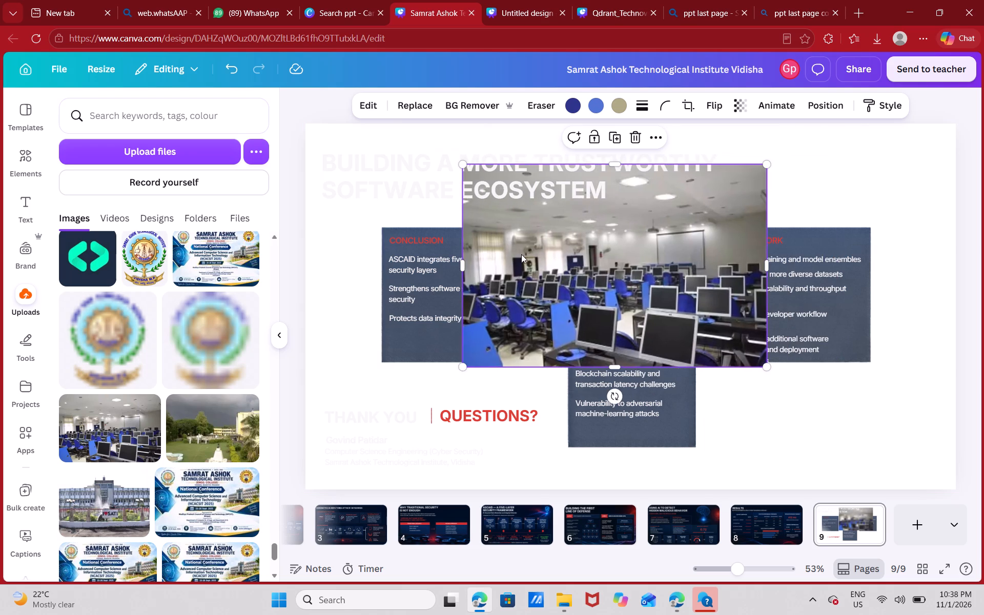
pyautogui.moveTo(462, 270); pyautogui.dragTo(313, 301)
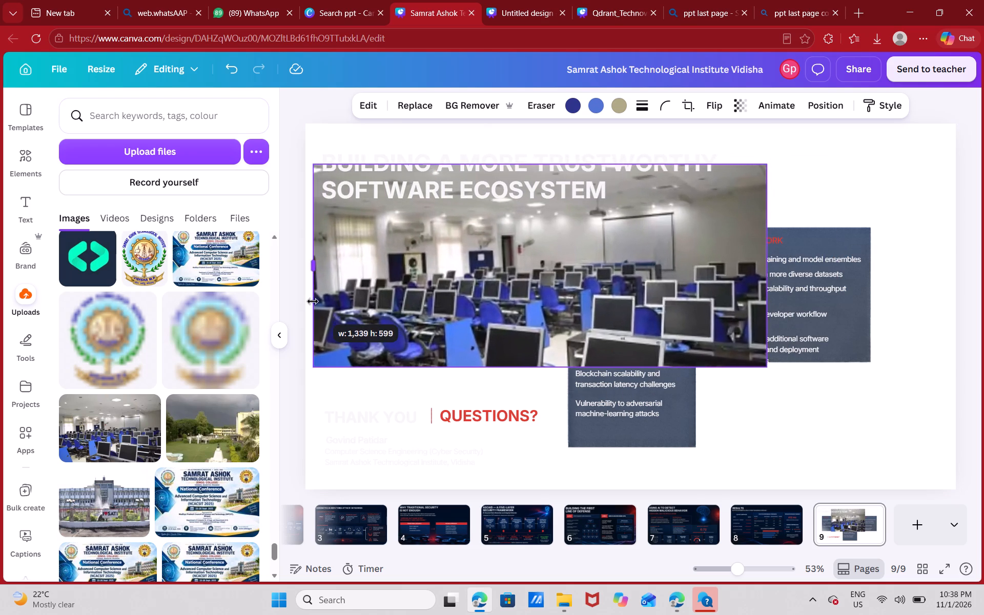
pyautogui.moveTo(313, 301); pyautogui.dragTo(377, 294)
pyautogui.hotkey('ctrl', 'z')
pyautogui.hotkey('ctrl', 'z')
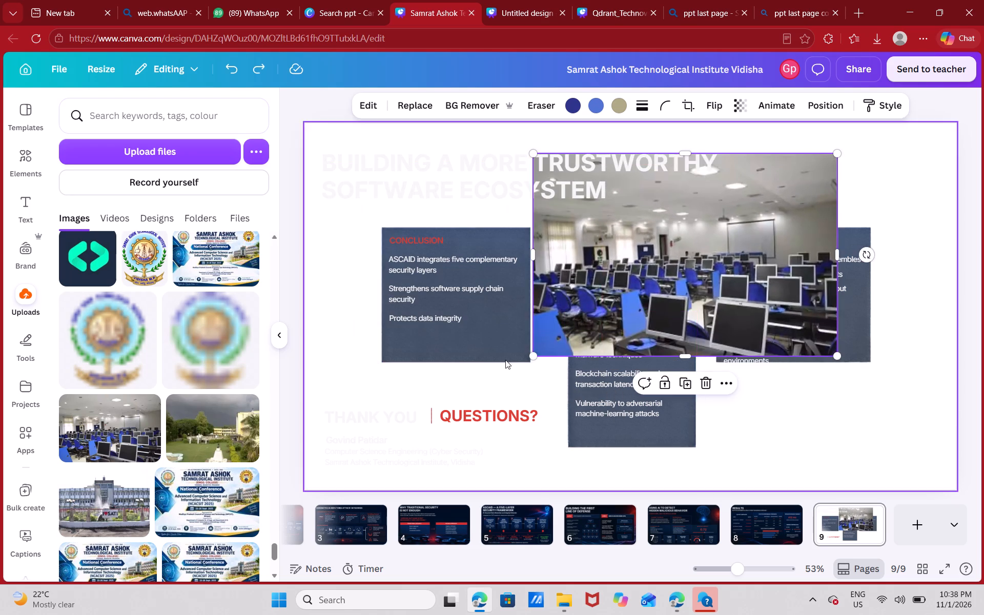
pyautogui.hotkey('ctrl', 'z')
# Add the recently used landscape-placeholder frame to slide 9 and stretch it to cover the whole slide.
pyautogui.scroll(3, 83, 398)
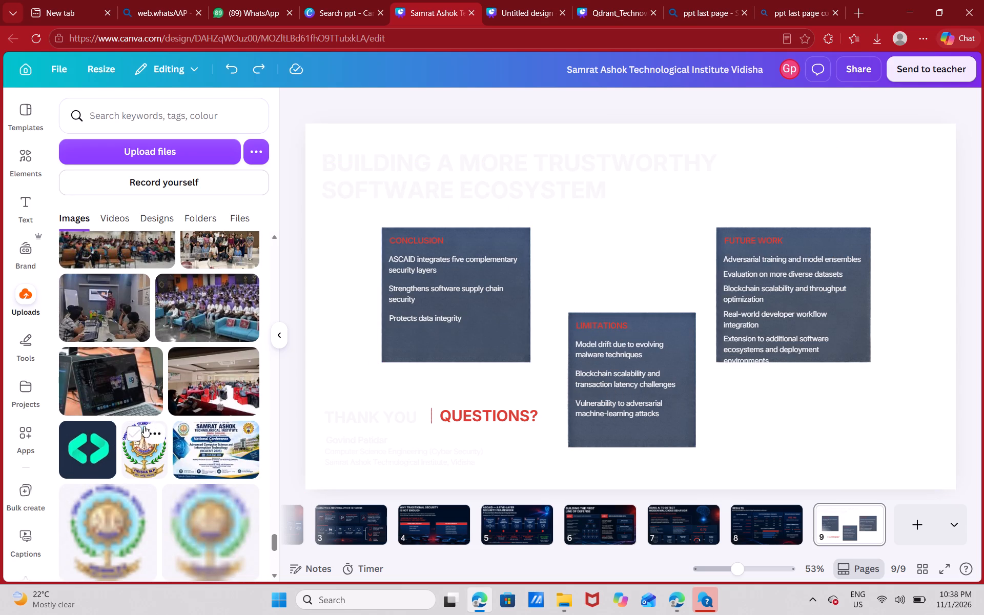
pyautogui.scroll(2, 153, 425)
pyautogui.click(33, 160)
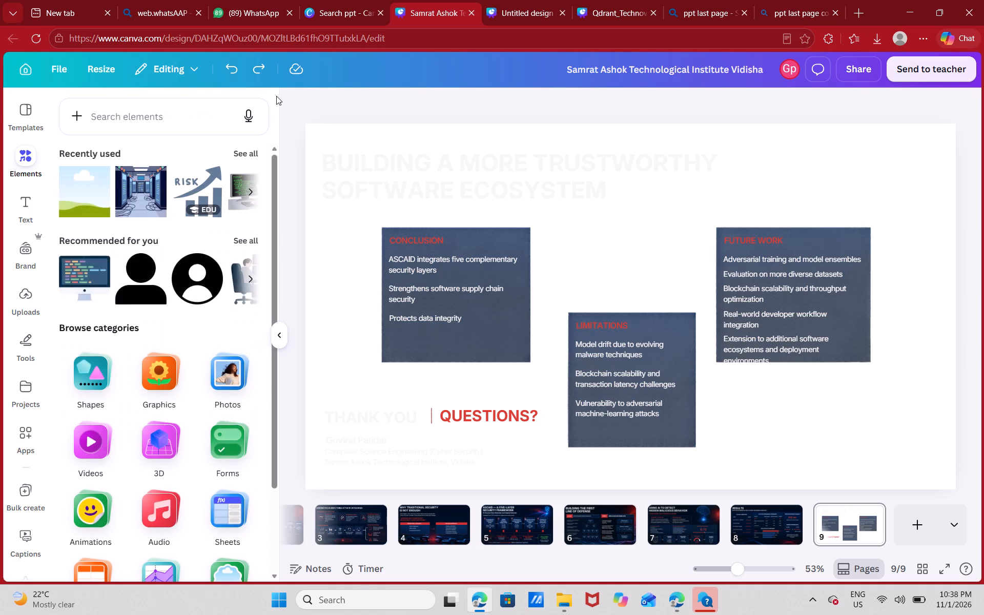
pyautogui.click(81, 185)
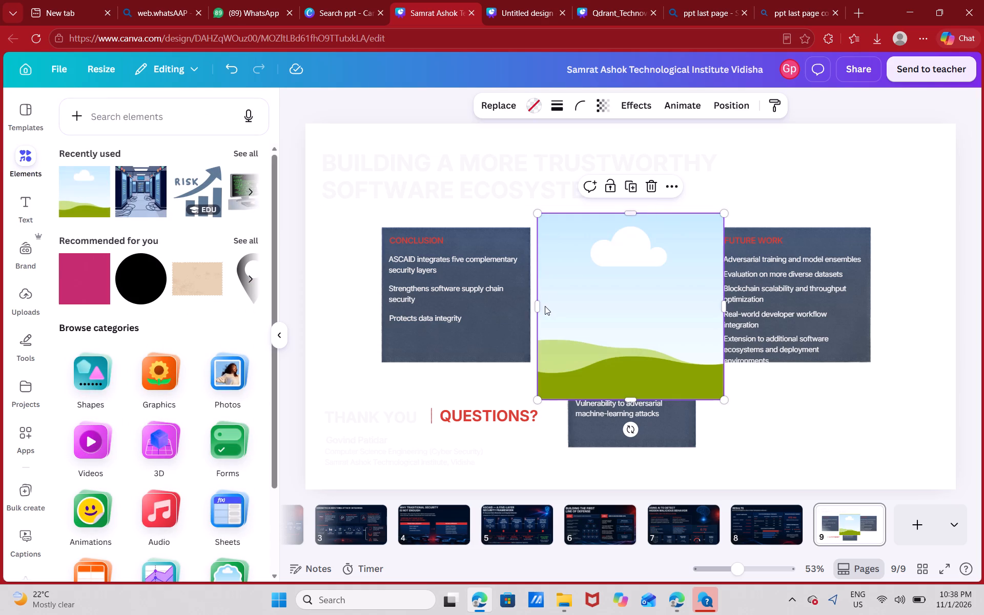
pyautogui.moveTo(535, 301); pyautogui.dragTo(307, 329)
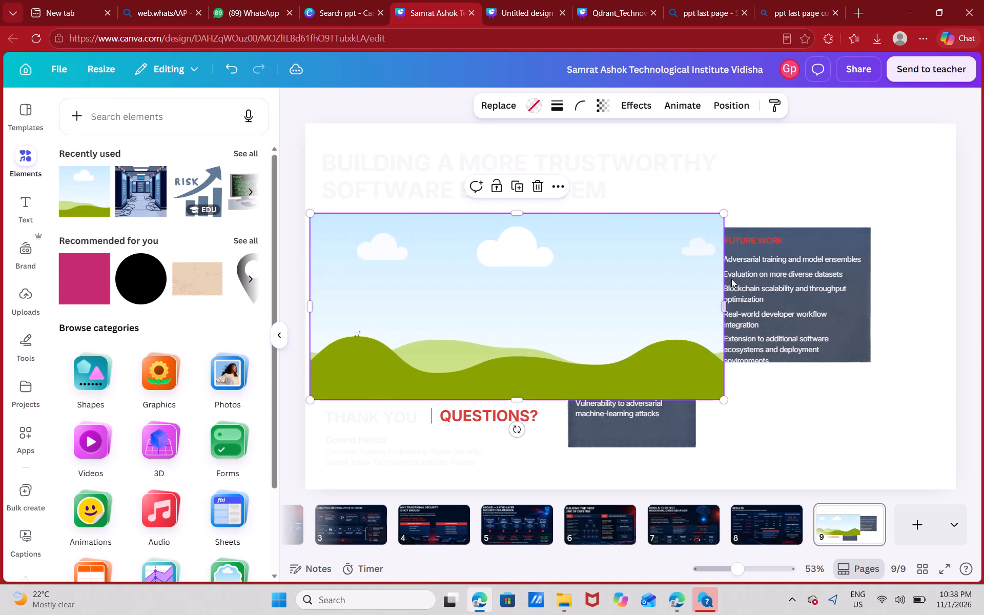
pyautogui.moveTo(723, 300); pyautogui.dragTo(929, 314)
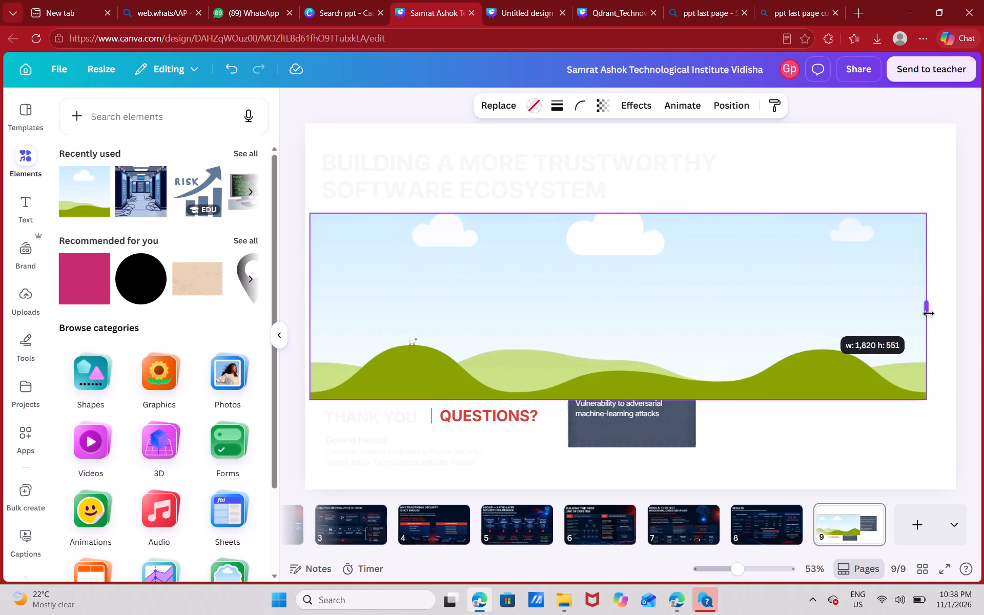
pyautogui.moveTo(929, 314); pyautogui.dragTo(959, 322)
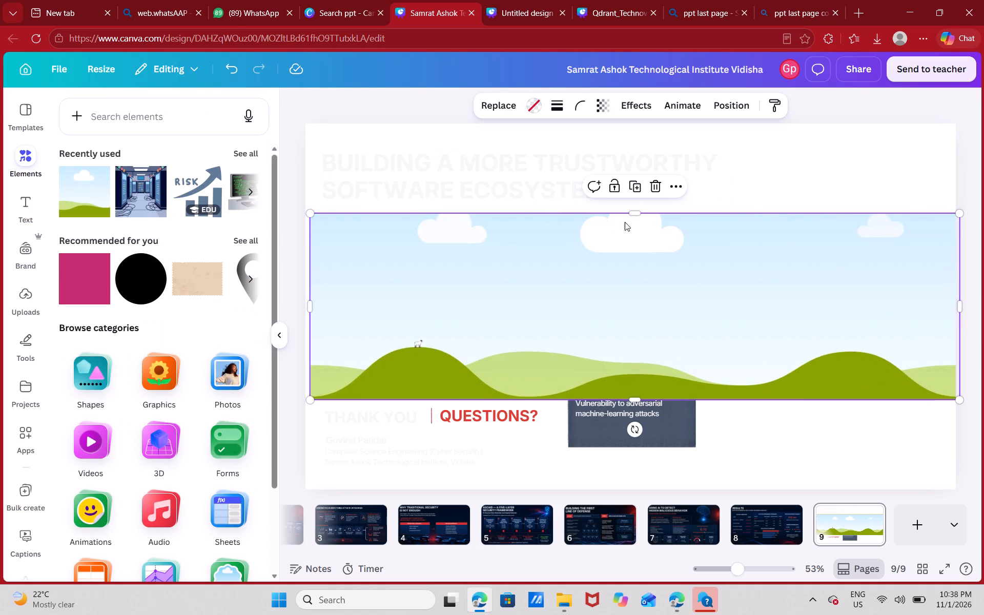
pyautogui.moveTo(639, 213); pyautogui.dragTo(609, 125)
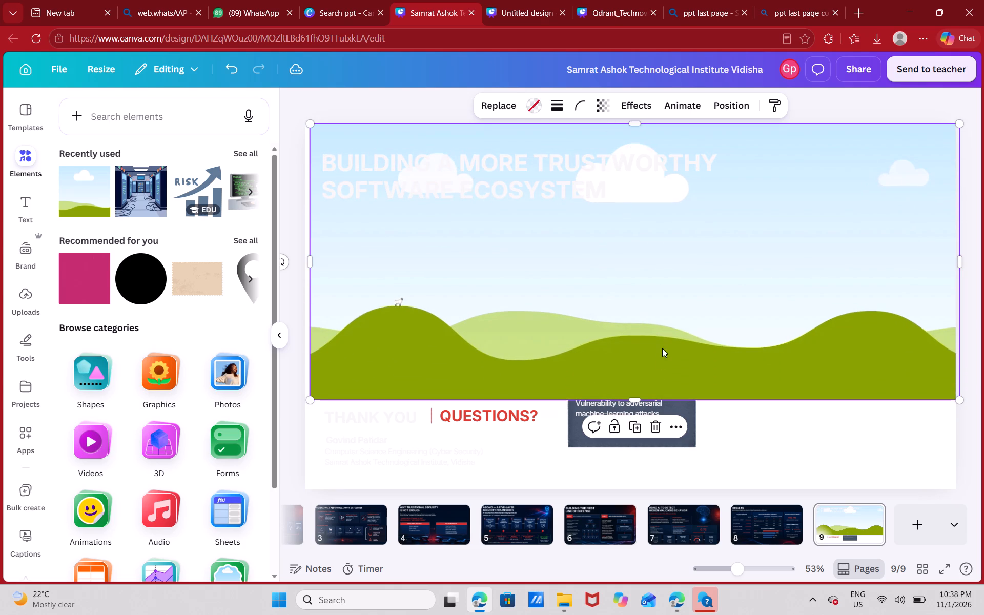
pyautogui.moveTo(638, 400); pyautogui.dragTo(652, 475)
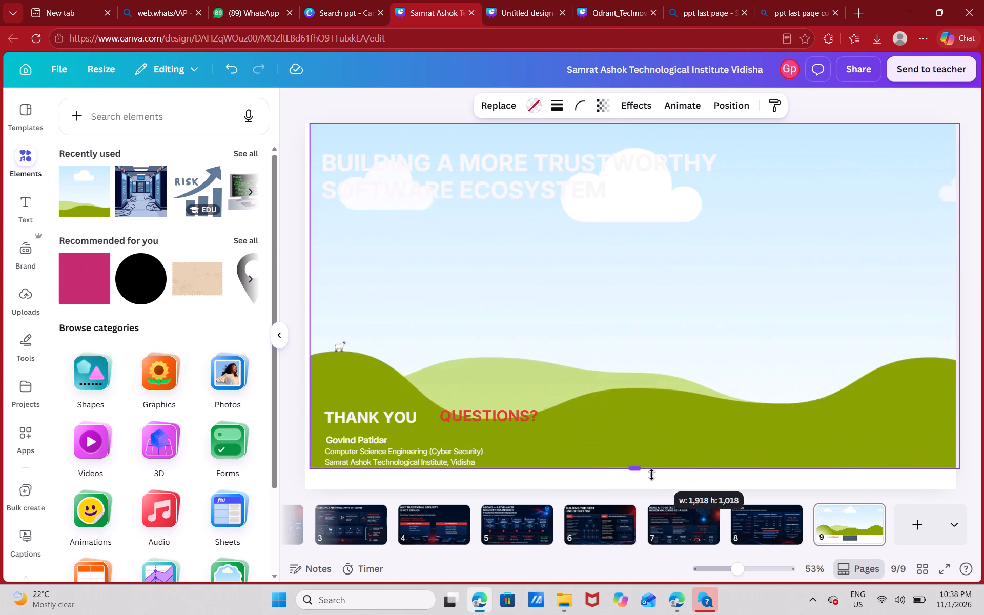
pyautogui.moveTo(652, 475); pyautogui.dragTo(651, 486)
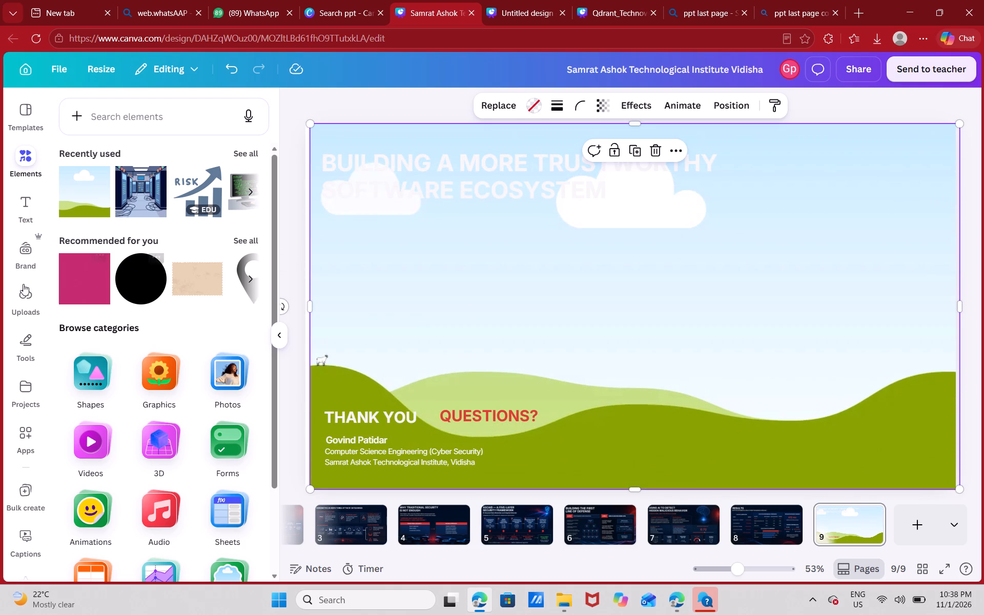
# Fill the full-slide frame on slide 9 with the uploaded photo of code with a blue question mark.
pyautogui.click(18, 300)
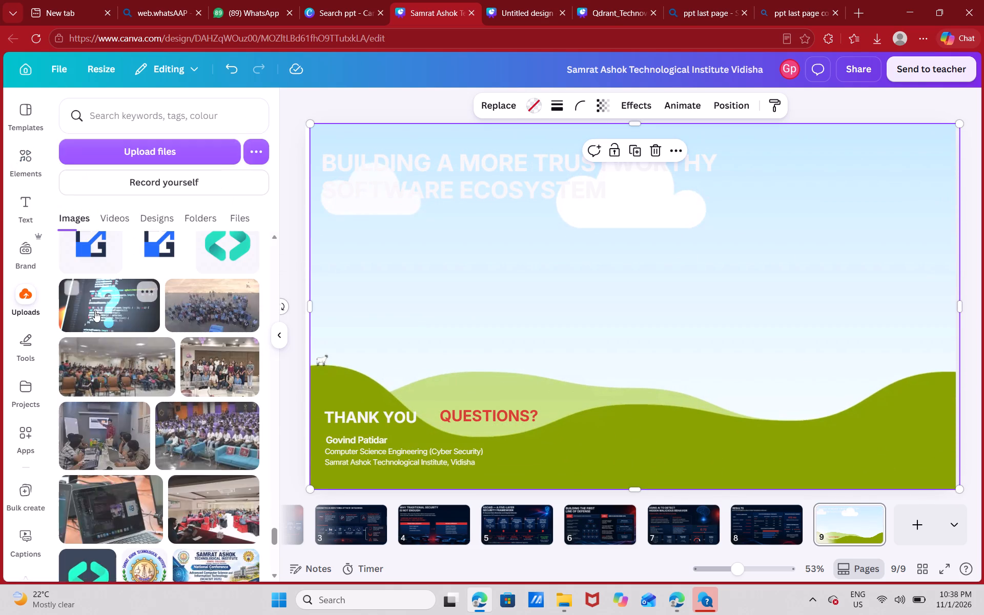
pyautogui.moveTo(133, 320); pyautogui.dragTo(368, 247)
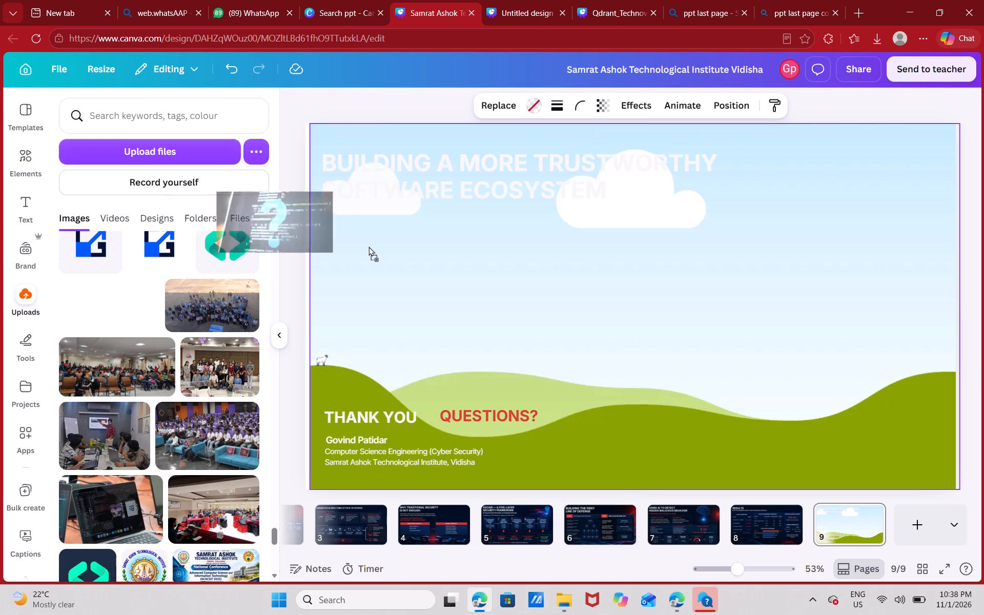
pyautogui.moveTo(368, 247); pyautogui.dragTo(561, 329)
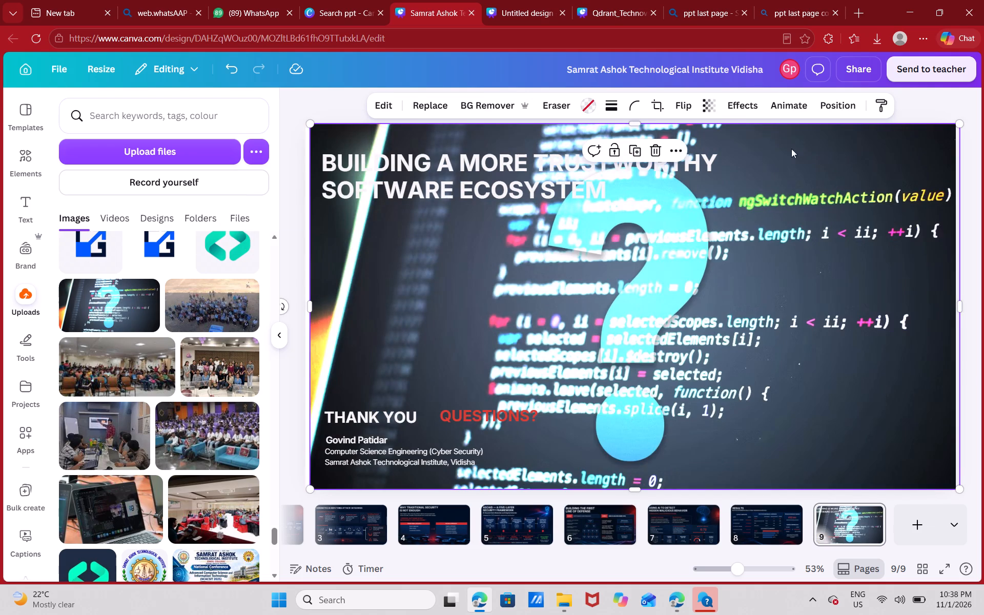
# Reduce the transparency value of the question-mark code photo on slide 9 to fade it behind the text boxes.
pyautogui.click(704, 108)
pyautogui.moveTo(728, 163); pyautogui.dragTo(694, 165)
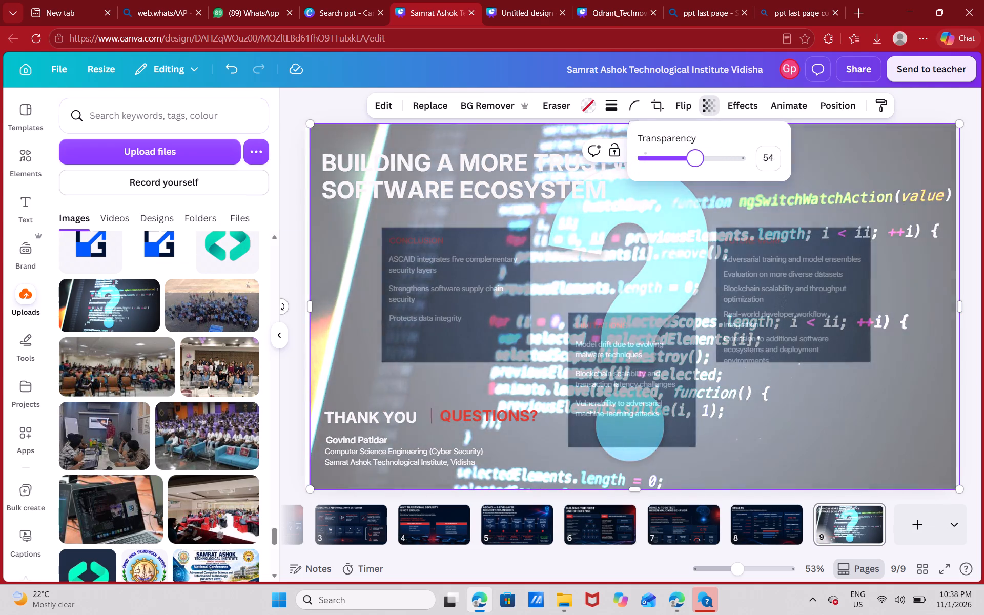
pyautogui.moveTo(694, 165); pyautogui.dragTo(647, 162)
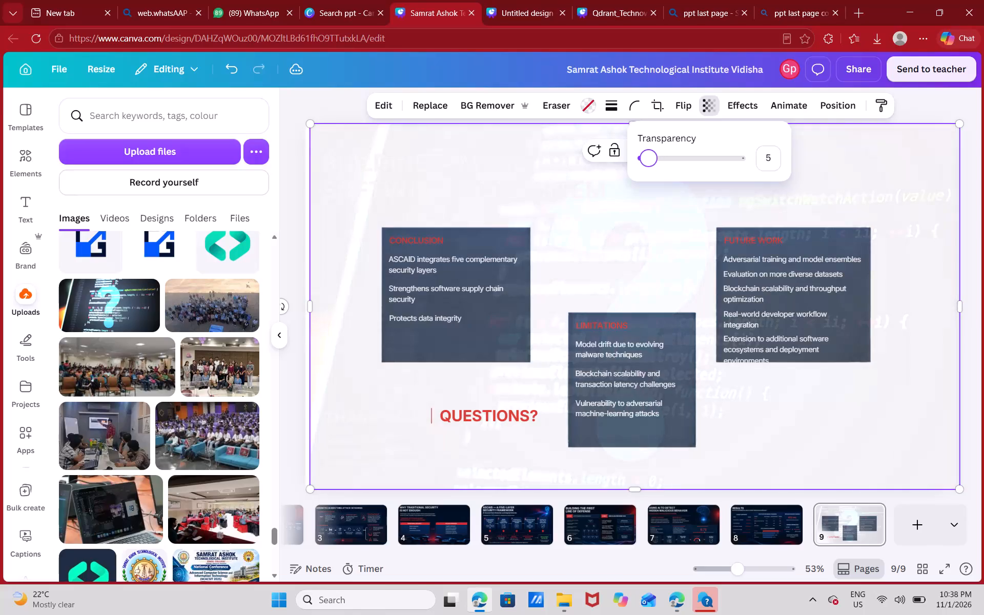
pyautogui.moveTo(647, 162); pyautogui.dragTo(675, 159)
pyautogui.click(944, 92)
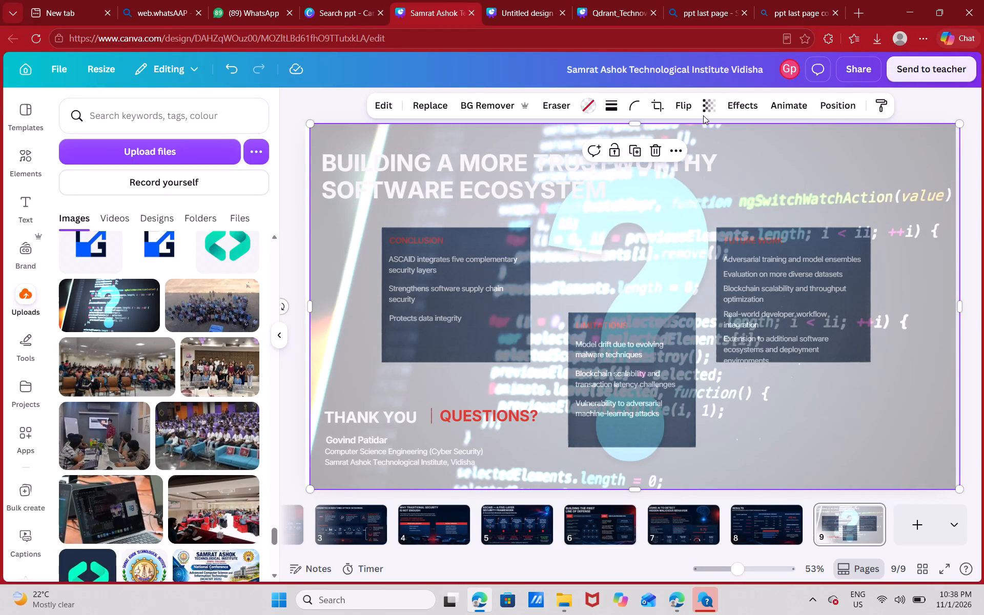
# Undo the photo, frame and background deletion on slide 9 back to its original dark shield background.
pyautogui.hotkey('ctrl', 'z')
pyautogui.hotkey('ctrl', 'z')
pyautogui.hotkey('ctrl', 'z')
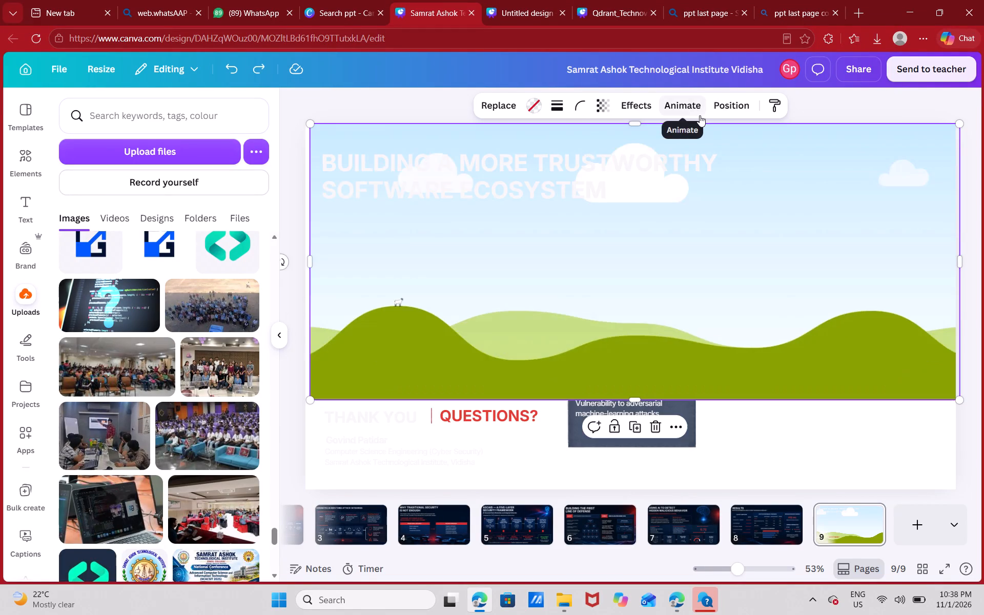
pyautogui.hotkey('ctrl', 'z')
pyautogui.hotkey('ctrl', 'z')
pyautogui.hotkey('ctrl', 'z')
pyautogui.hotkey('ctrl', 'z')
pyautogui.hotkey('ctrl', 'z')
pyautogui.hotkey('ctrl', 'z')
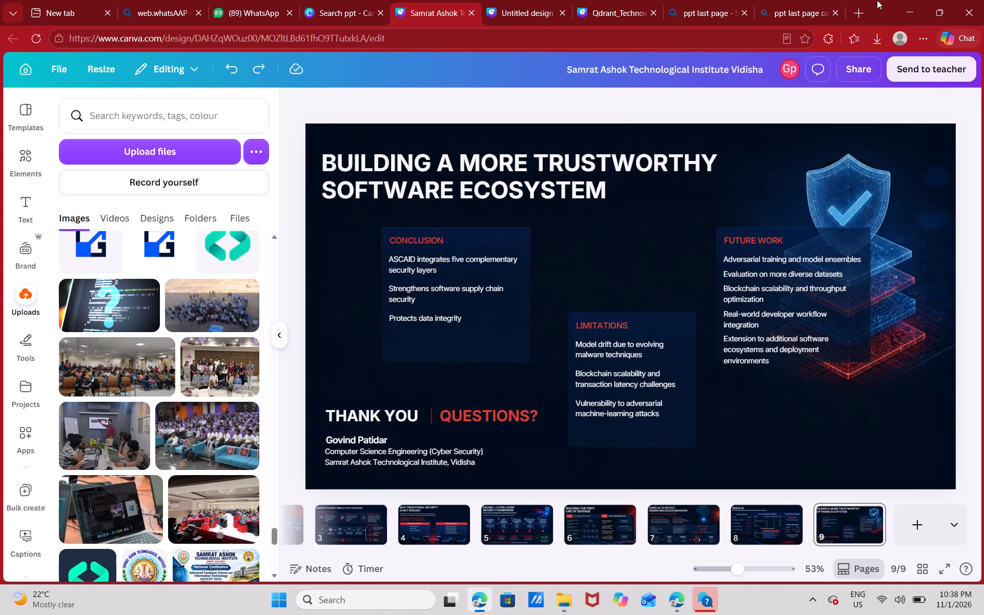
# Delete the department and institute text and the presenter's name below the THANK YOU line on slide 9.
pyautogui.click(974, 155)
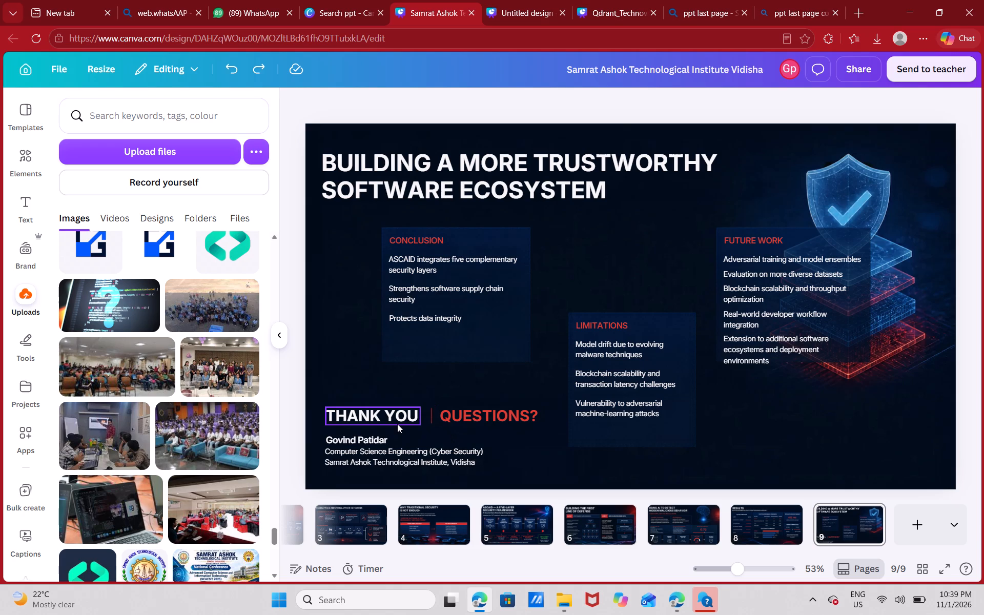
pyautogui.click(431, 457)
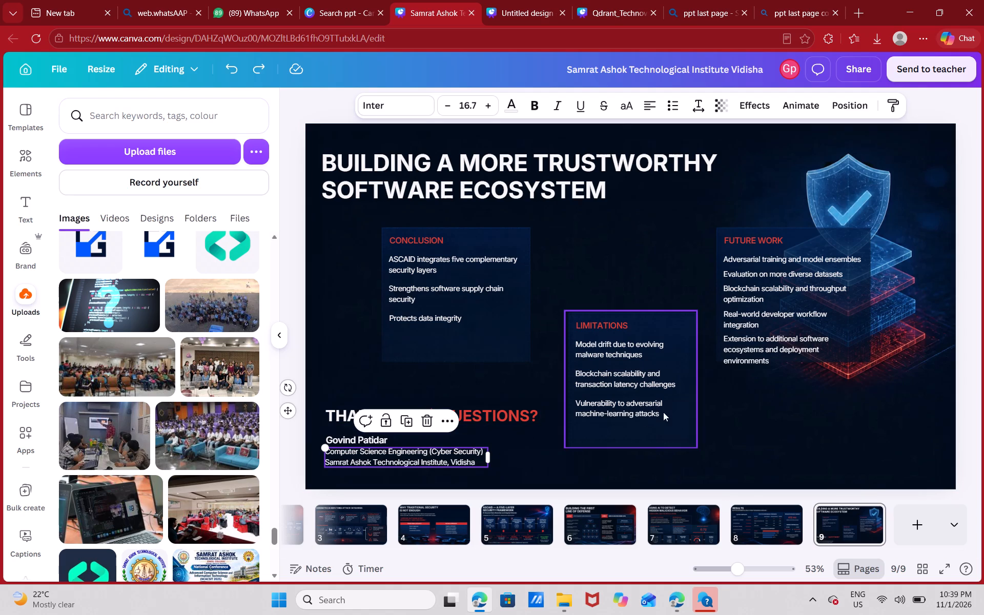
pyautogui.press('BackSpace')
pyautogui.click(508, 420)
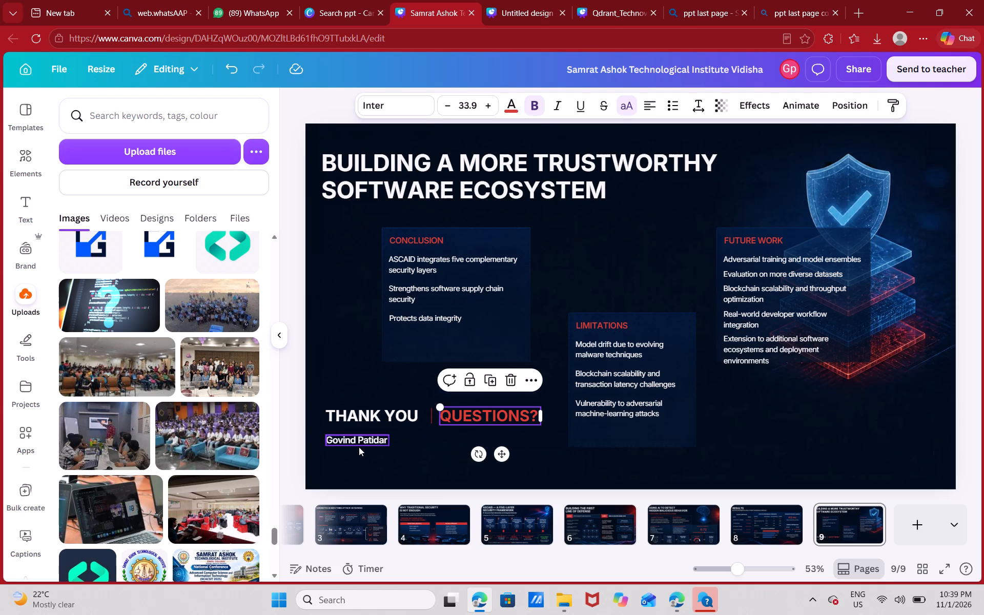
pyautogui.click(358, 444)
pyautogui.press('BackSpace')
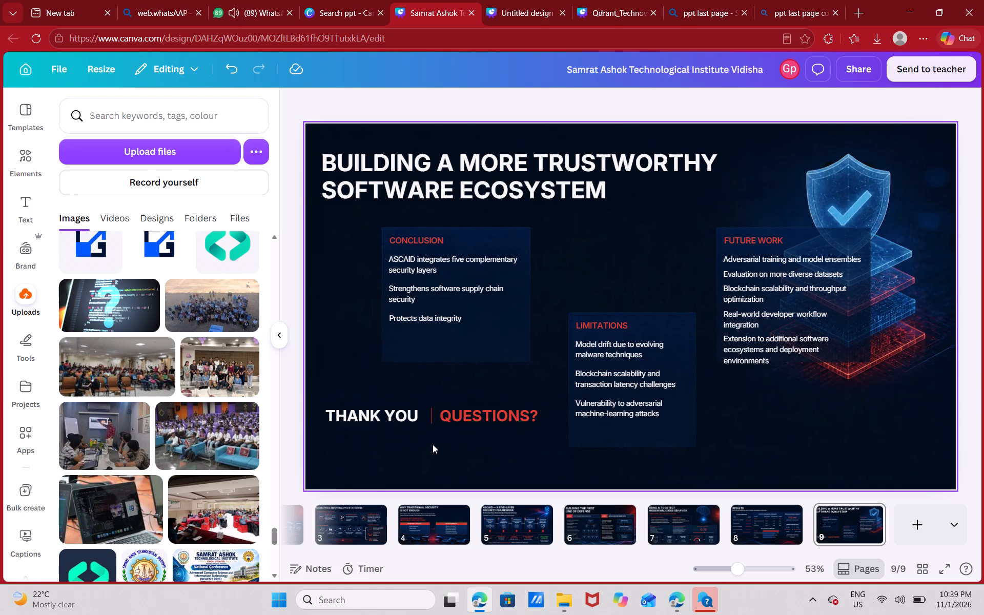
# Group the THANK YOU text, the vertical divider line and the QUESTIONS? text on slide 9.
pyautogui.click(460, 415)
pyautogui.keyDown('shift'); pyautogui.click(394, 413); pyautogui.keyUp('shift')
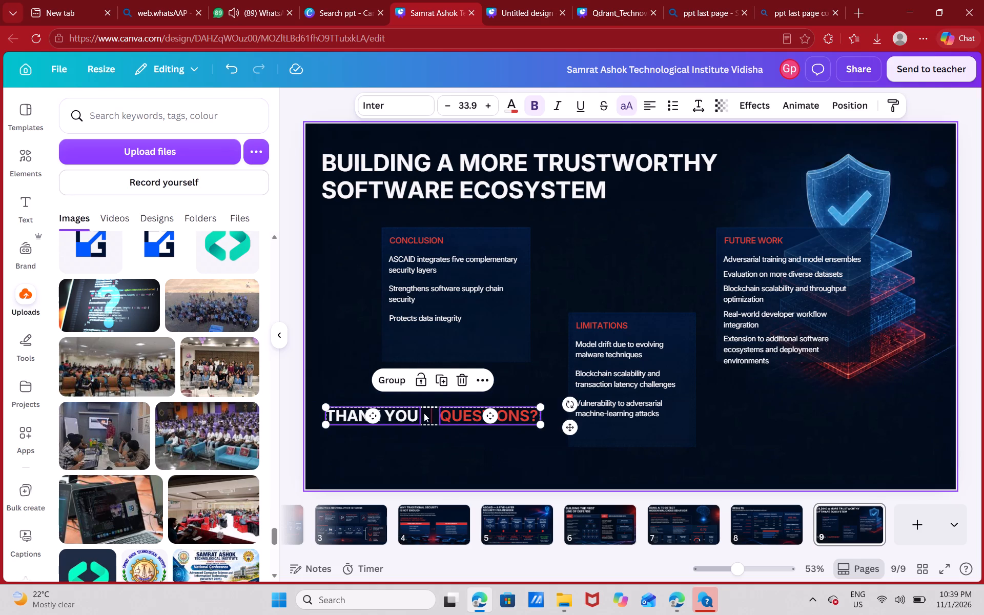
pyautogui.keyDown('shift'); pyautogui.click(432, 420); pyautogui.keyUp('shift')
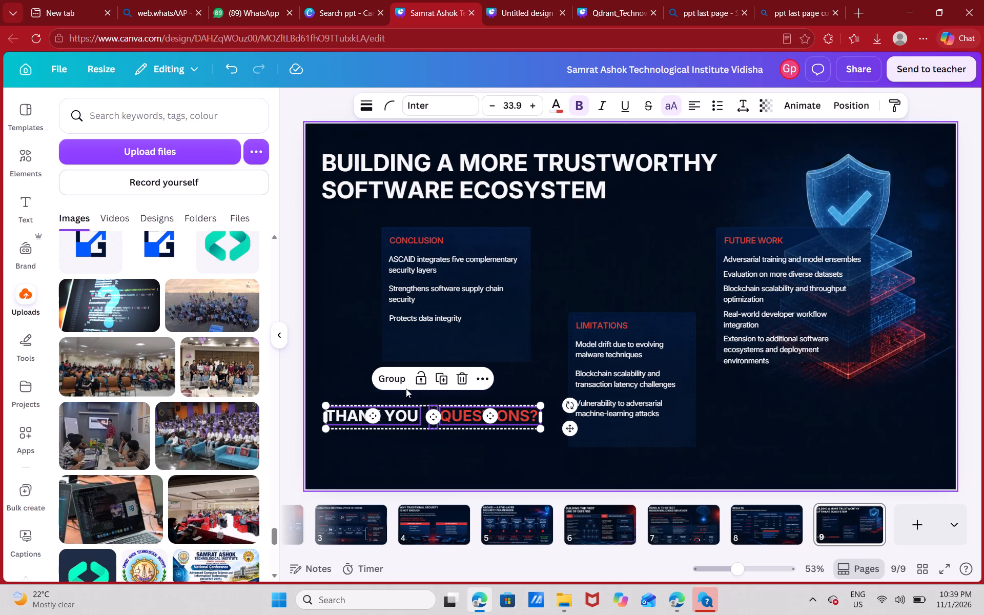
pyautogui.keyDown('shift'); pyautogui.click(397, 381); pyautogui.keyUp('shift')
pyautogui.click(359, 306)
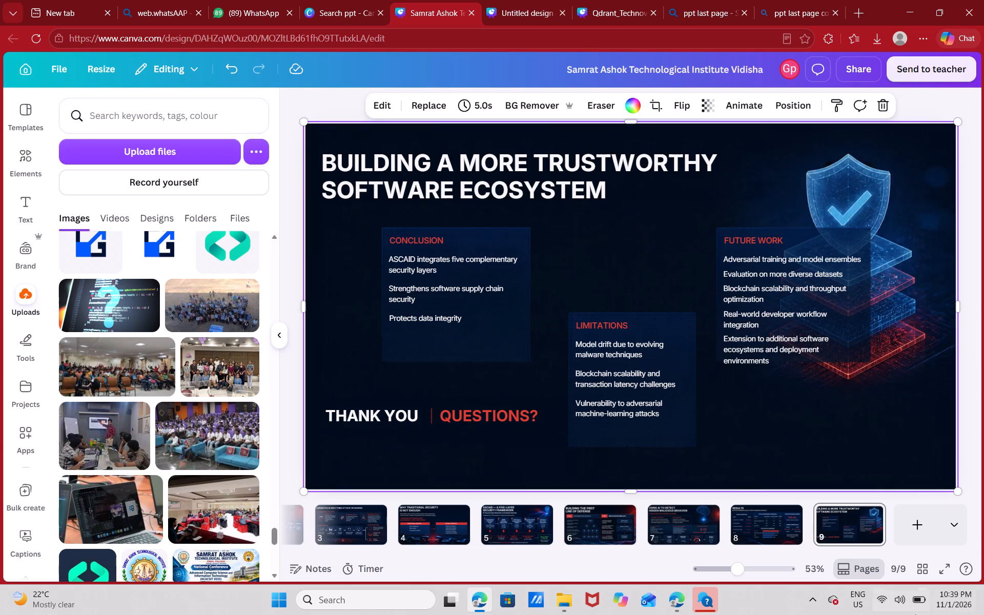
pyautogui.click(773, 530)
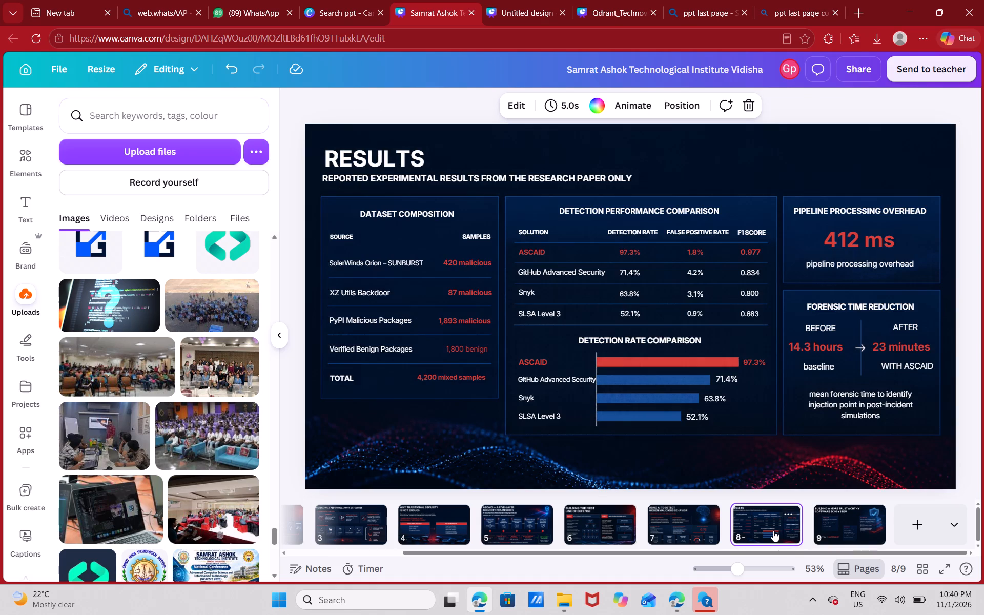
pyautogui.click(670, 599)
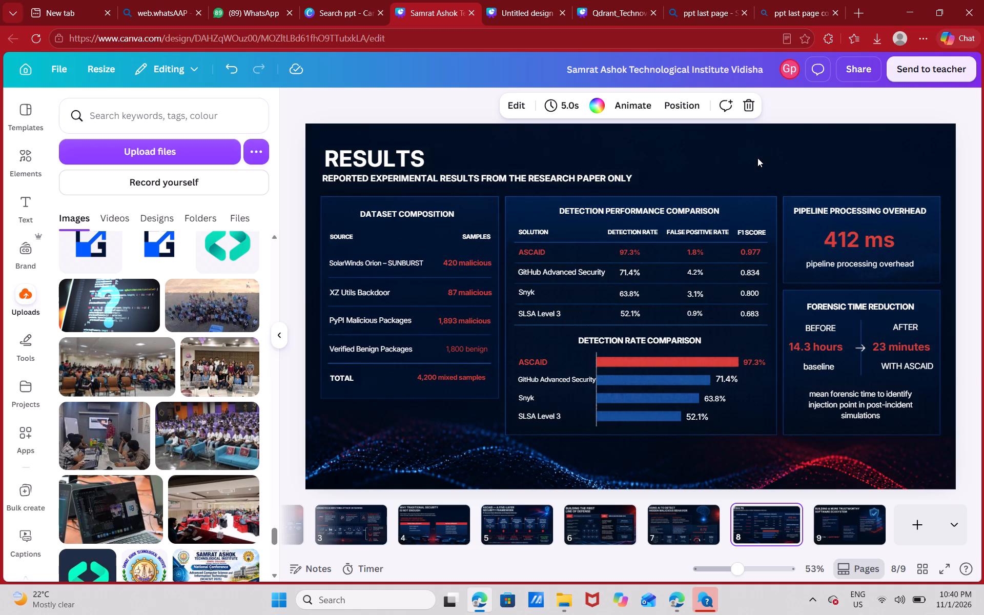
# Review slides 2, 3 and 4 of the Canva deck, including the layer options of slide 2's background photo.
pyautogui.click(760, 521)
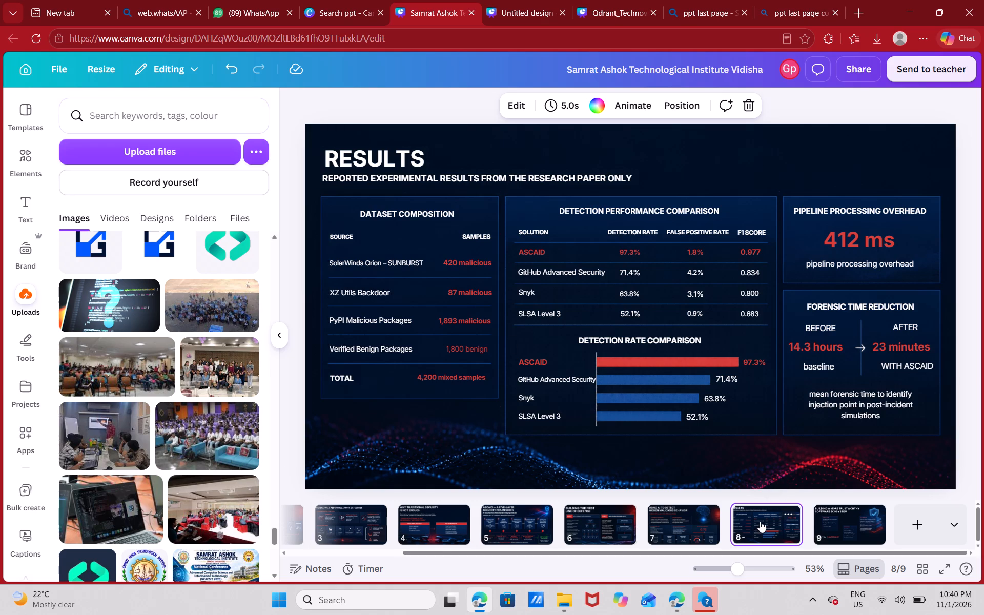
pyautogui.click(356, 519)
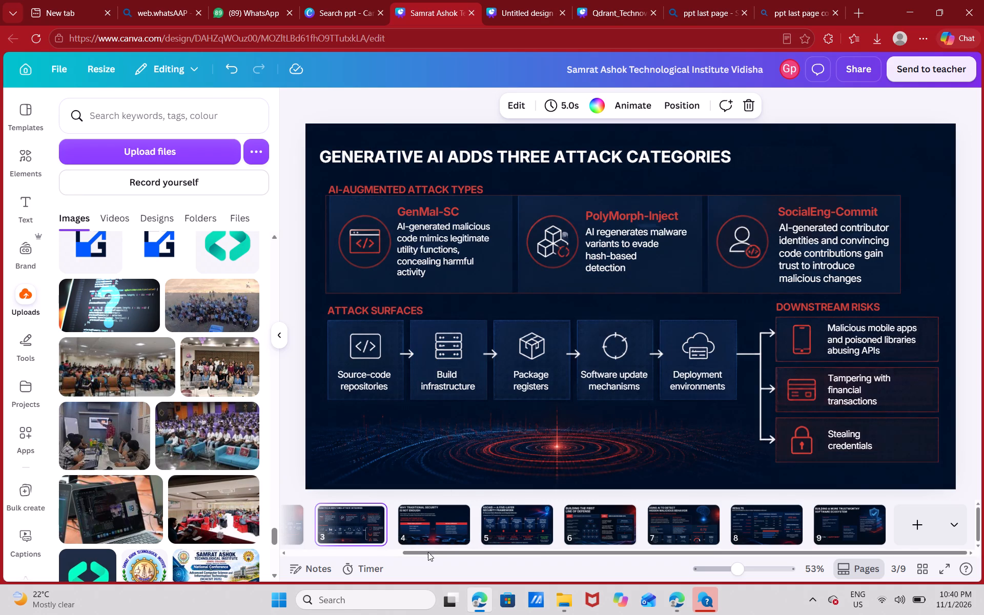
pyautogui.moveTo(428, 552); pyautogui.dragTo(343, 553)
pyautogui.click(394, 531)
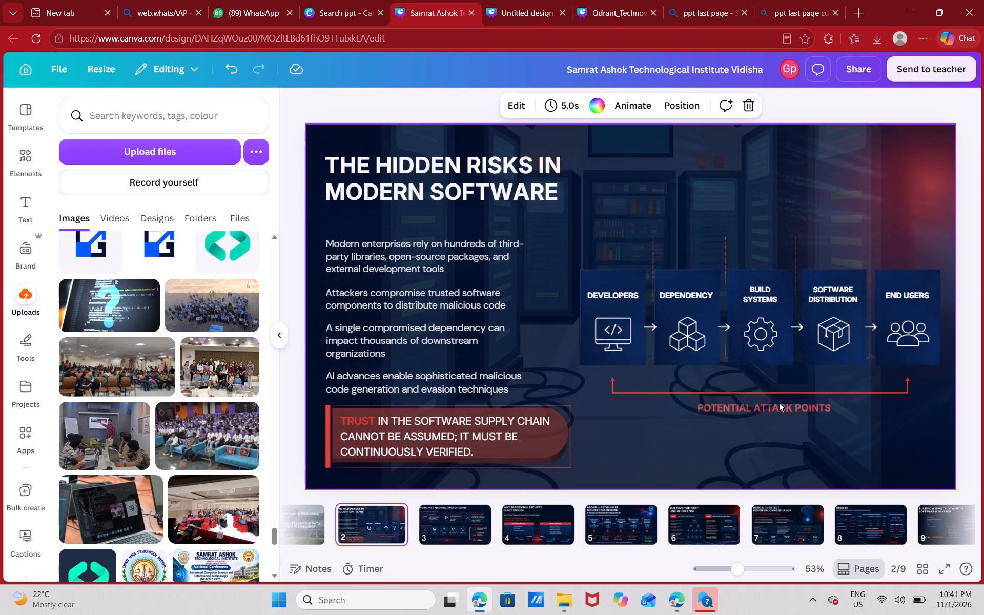
pyautogui.click(808, 406)
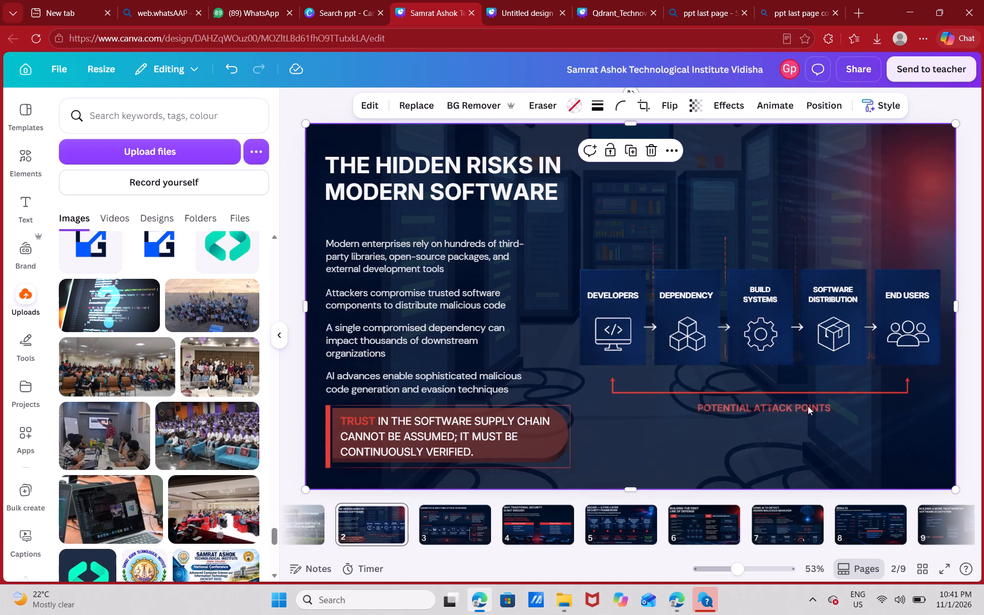
pyautogui.rightClick(852, 428)
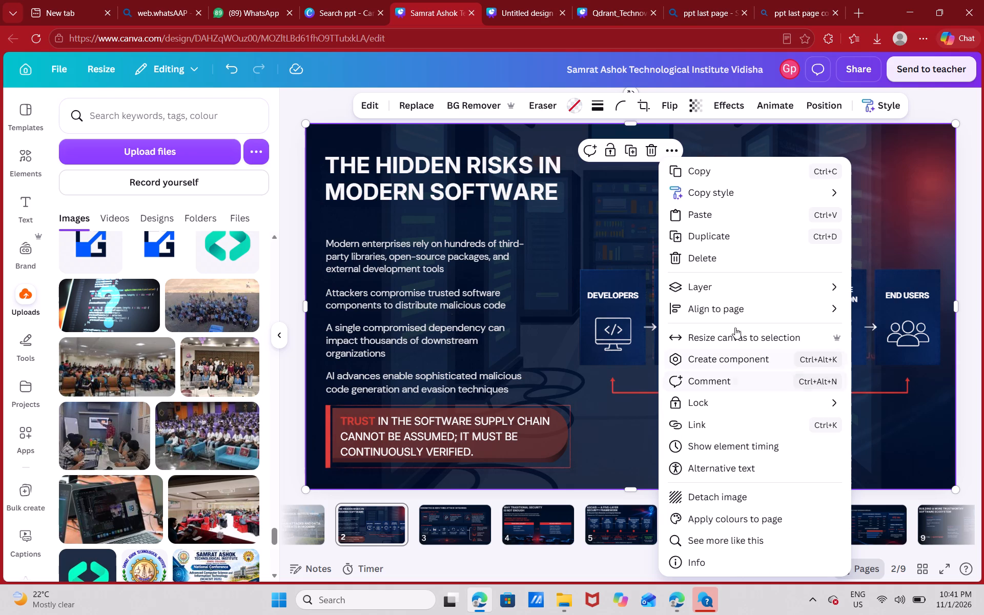
pyautogui.click(735, 282)
pyautogui.click(962, 178)
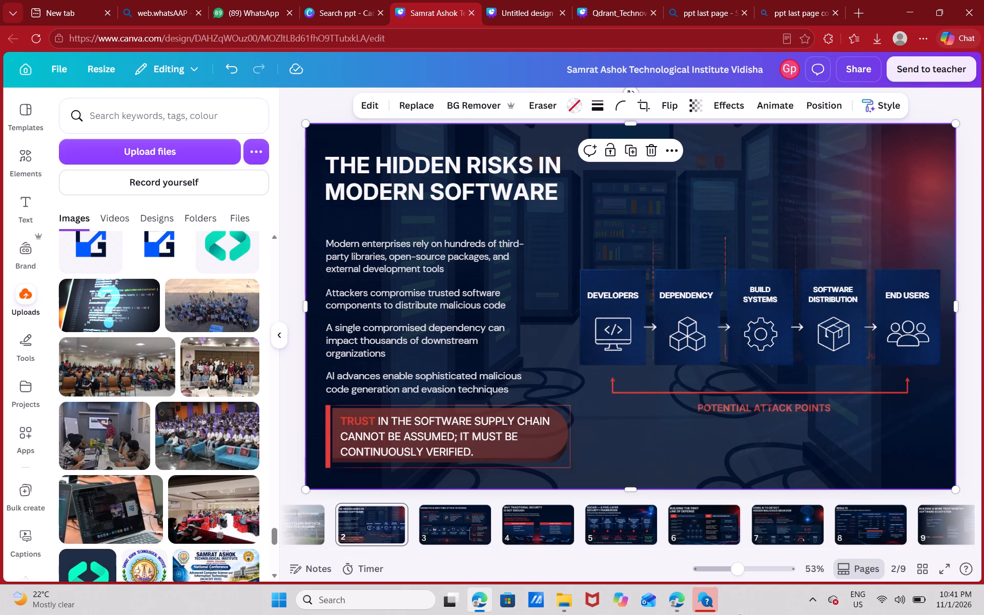
pyautogui.click(433, 522)
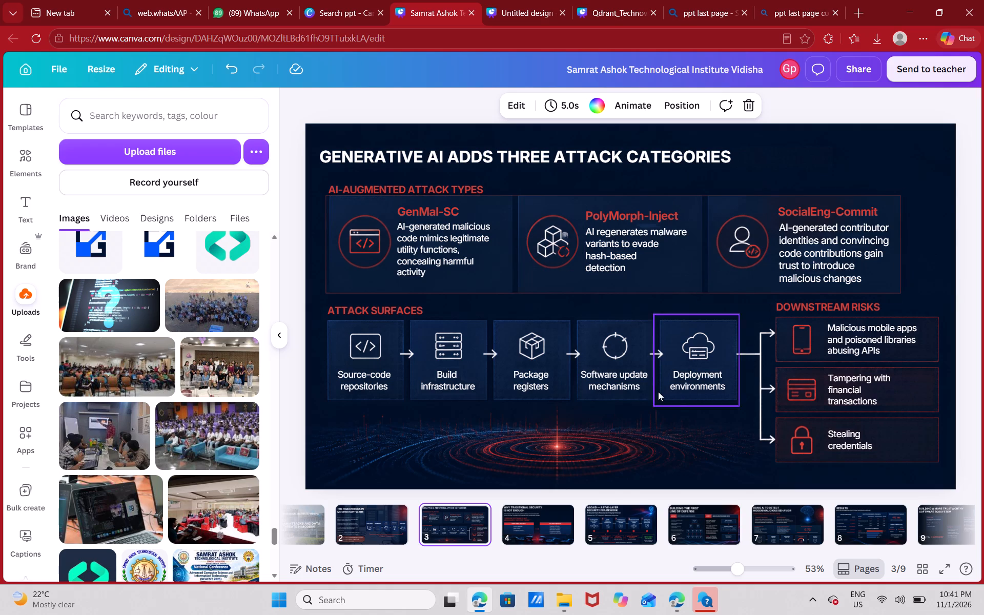
pyautogui.click(379, 531)
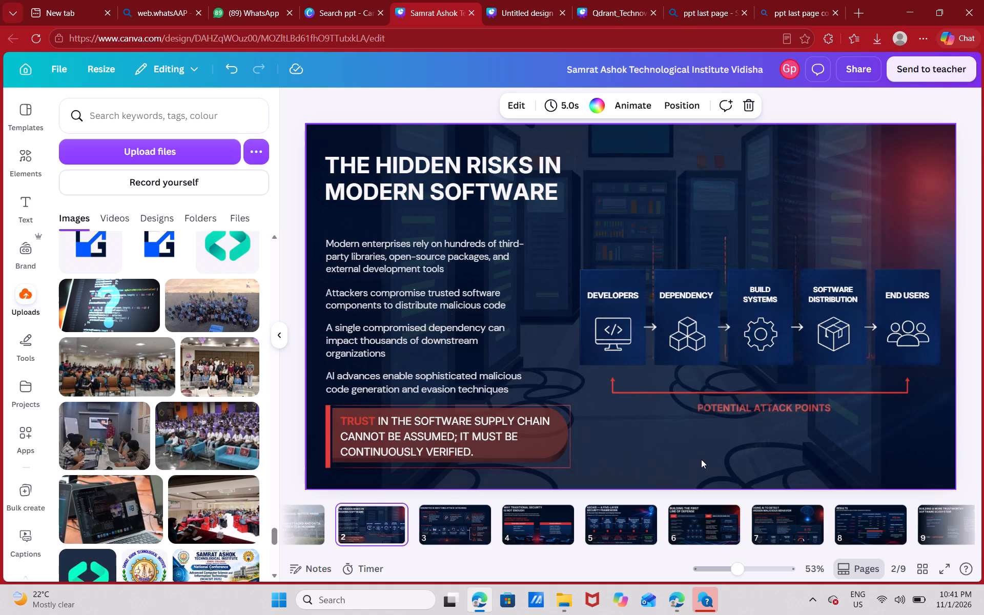
pyautogui.click(556, 524)
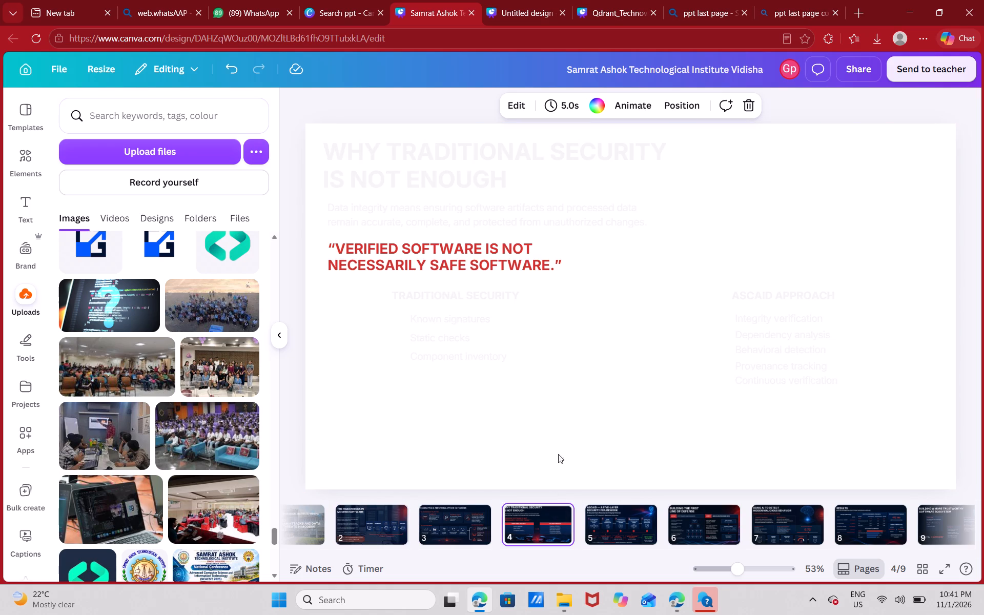
pyautogui.click(464, 515)
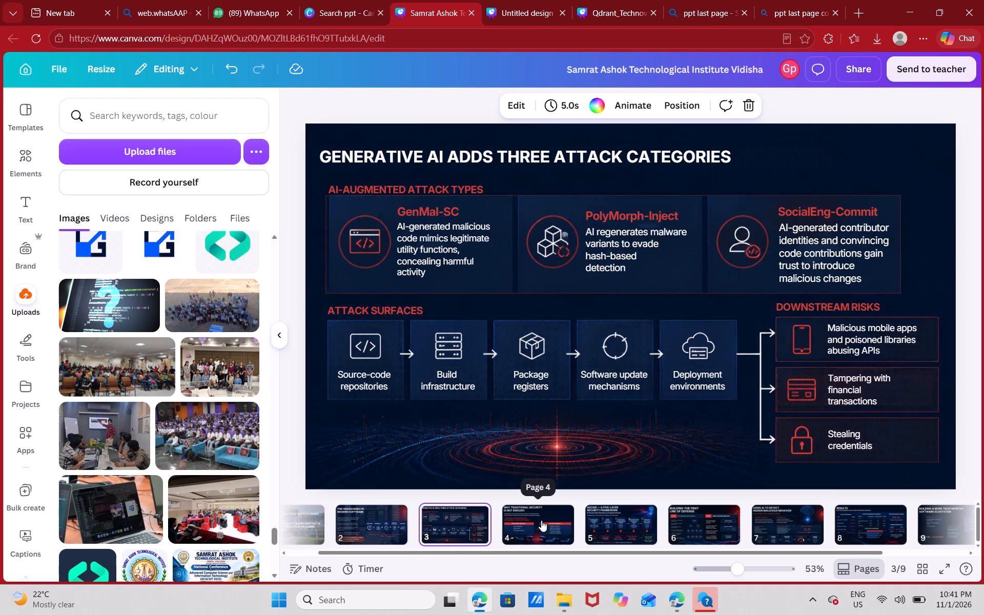
pyautogui.click(546, 526)
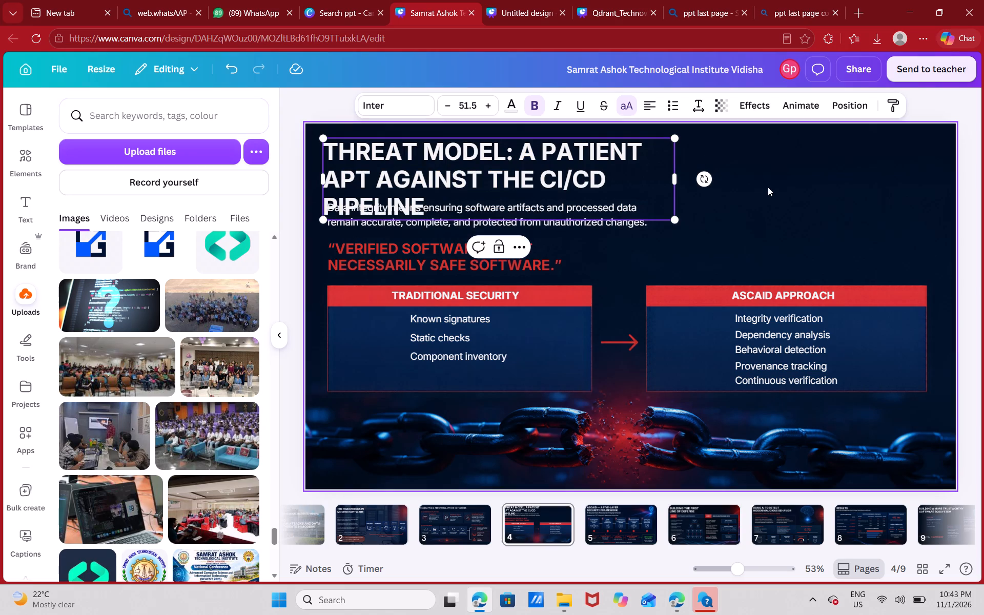
# Widen slide 4's title box to nearly the full slide width and set the title's font size to 46.5.
pyautogui.moveTo(678, 176); pyautogui.dragTo(812, 177)
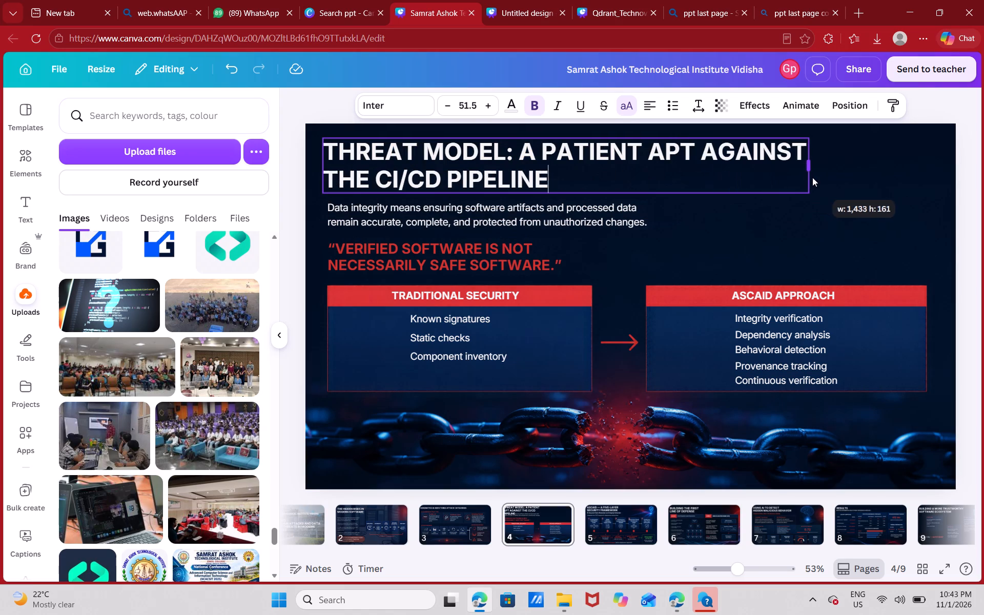
pyautogui.moveTo(812, 177); pyautogui.dragTo(944, 179)
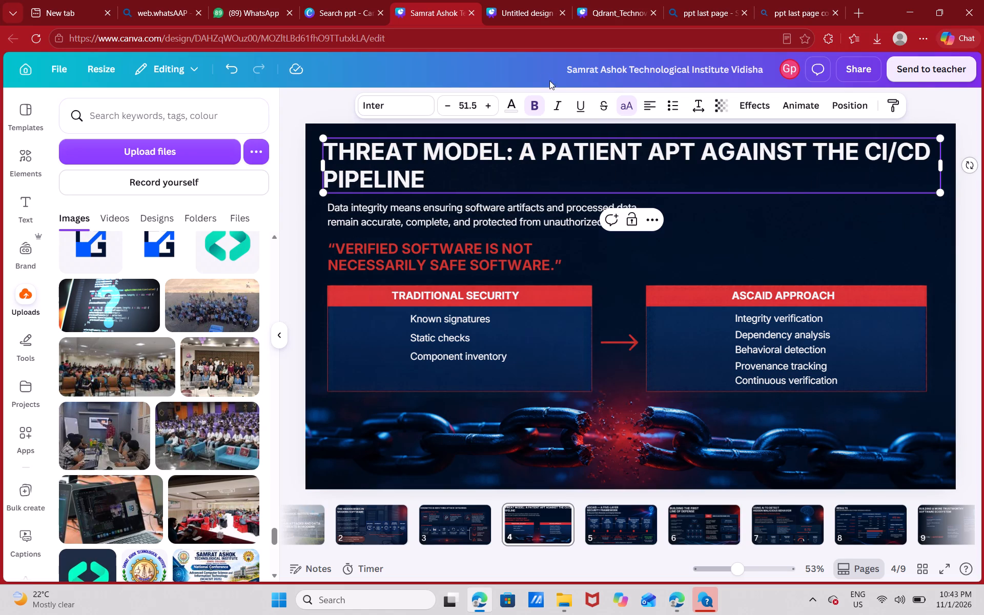
pyautogui.click(447, 97)
pyautogui.tripleClick(447, 97)
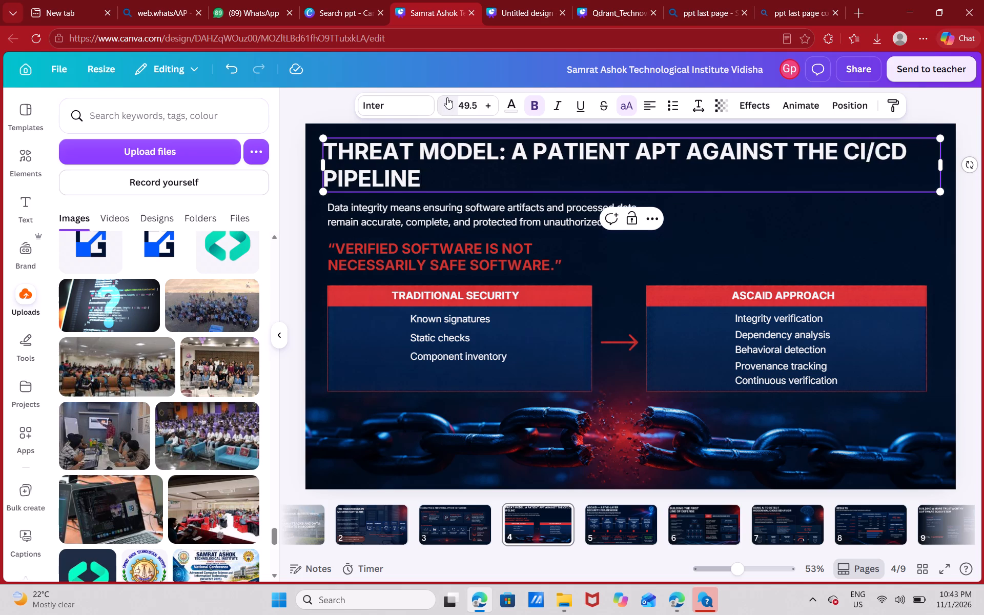
pyautogui.doubleClick(447, 97)
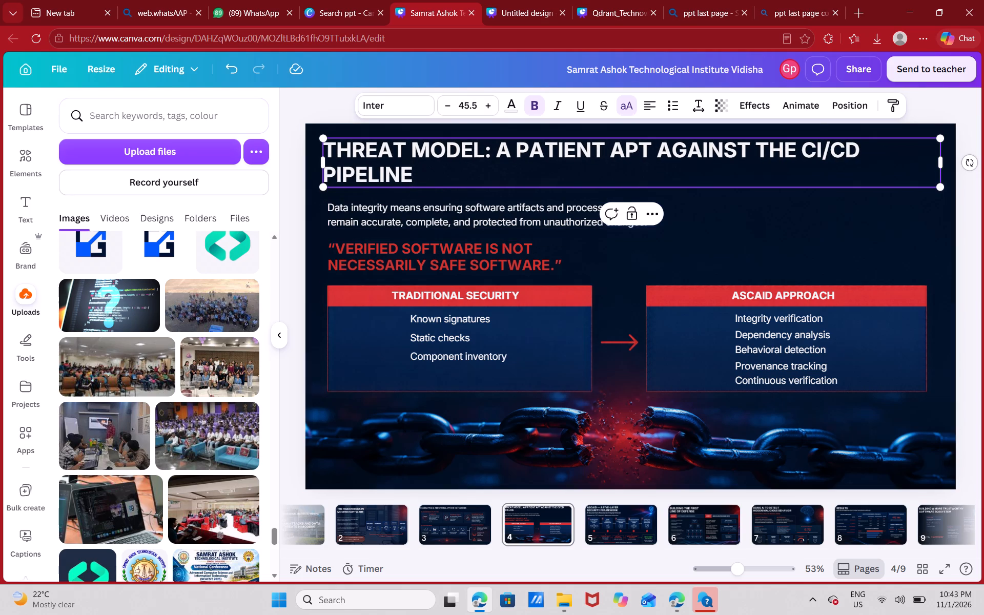
pyautogui.hotkey('ctrl', 'z')
pyautogui.hotkey('ctrl', 'z')
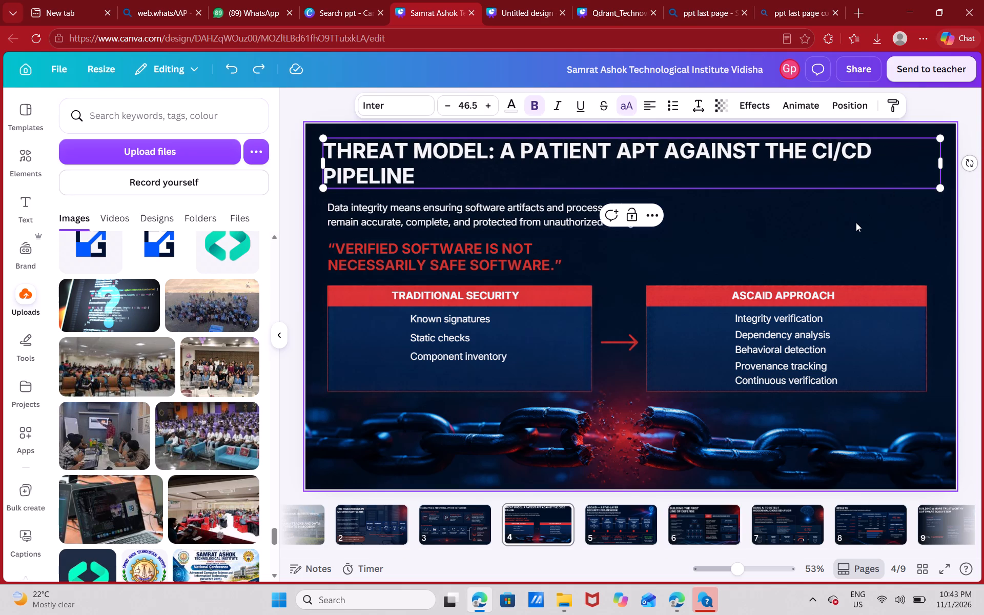
pyautogui.click(855, 225)
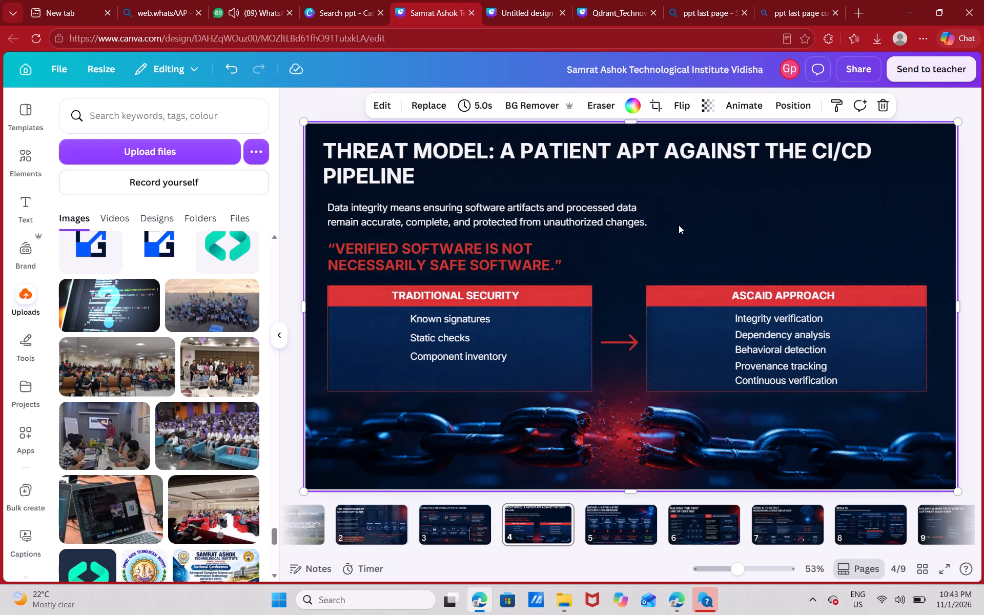
# Review slide 5's five-layer security framework alongside slide 4 of the Canva deck.
pyautogui.click(624, 531)
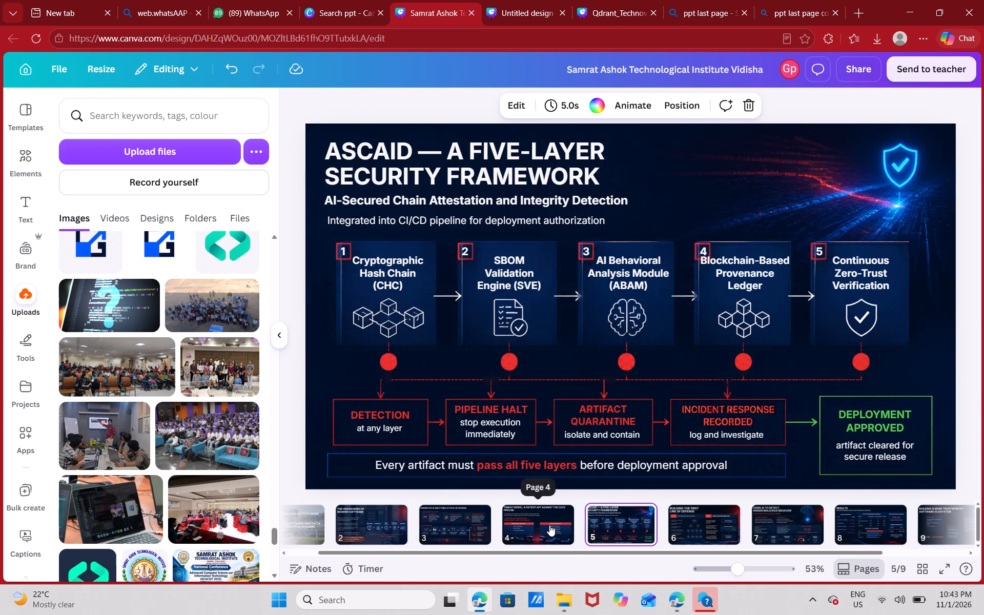
pyautogui.click(549, 525)
pyautogui.click(622, 524)
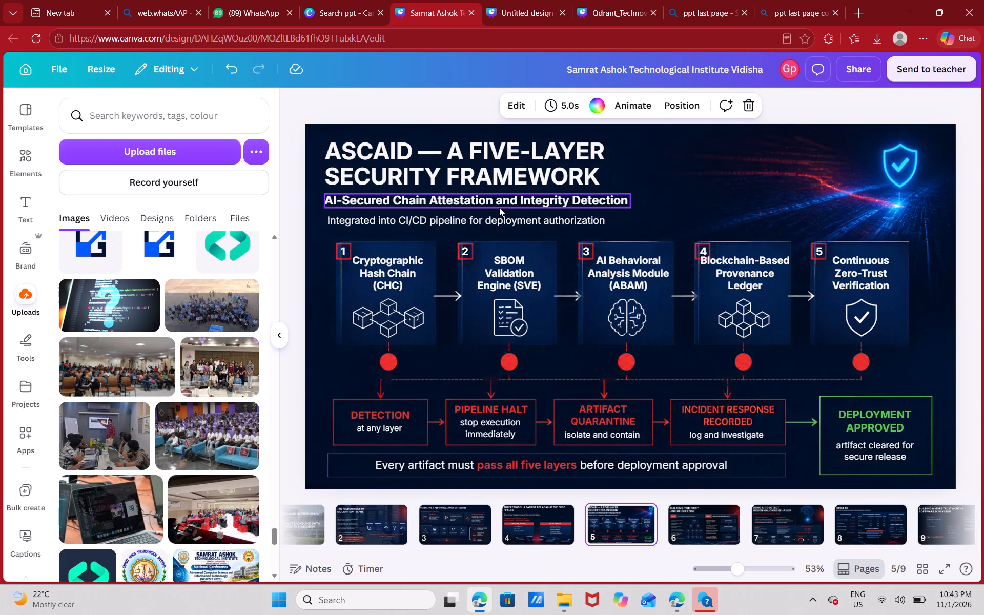
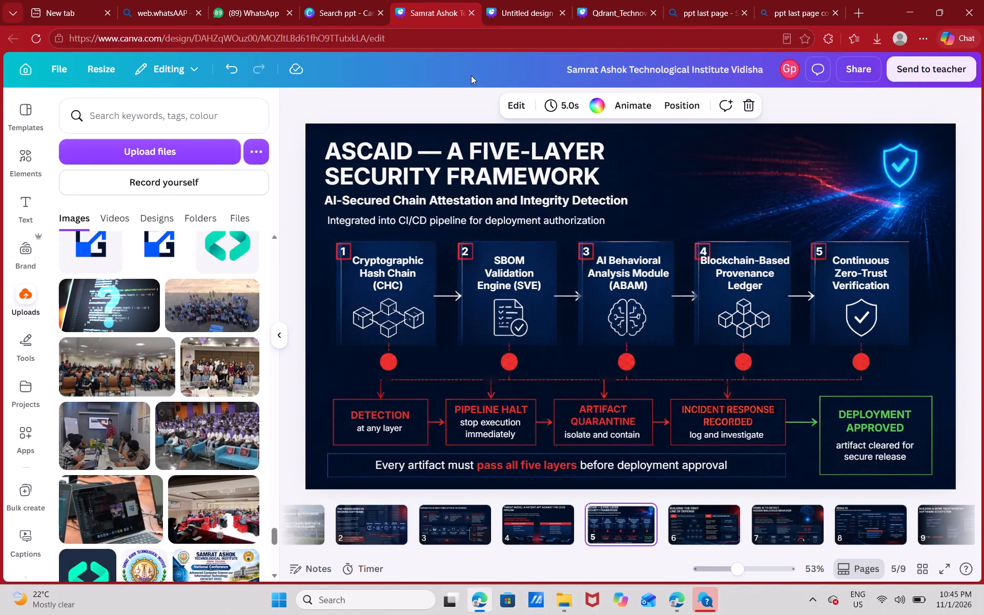
# Capture a screenshot of the Canva deck's slide 3, "Generative AI adds three attack categories", covering the whole slide.
pyautogui.moveTo(454, 101); pyautogui.dragTo(446, 106)
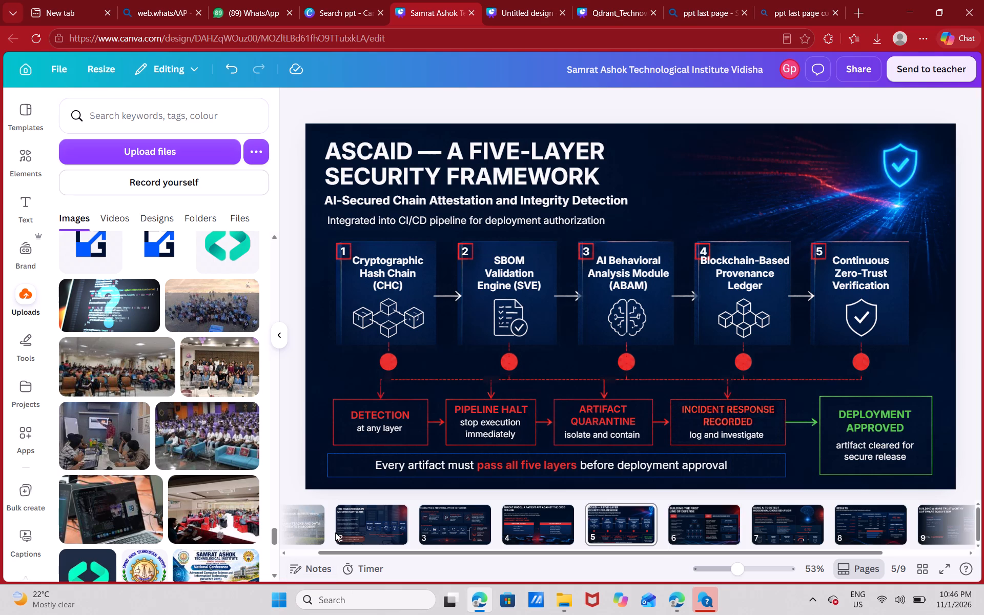
pyautogui.click(380, 512)
pyautogui.click(442, 520)
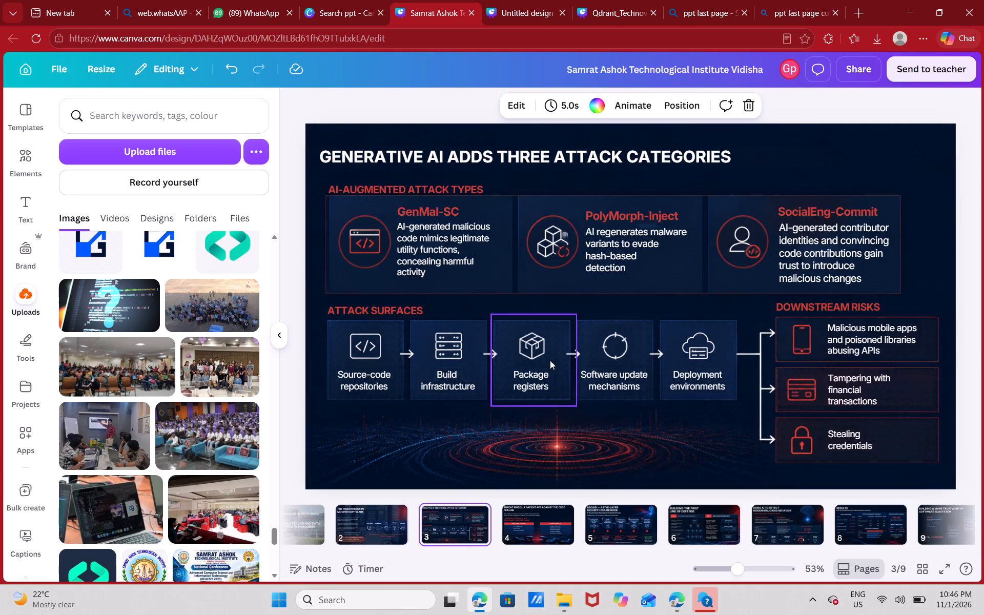
pyautogui.click(391, 284)
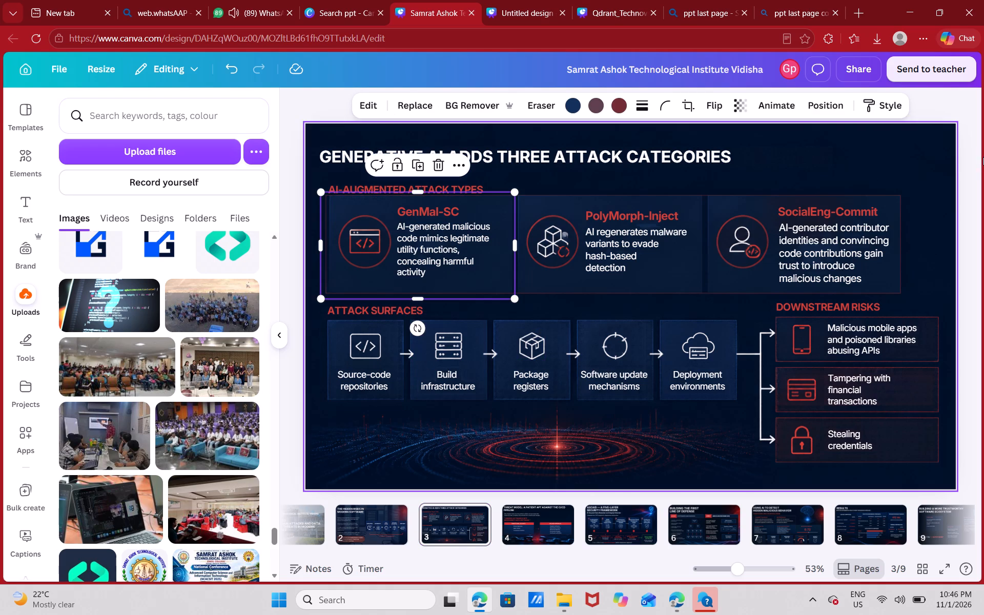
pyautogui.click(977, 128)
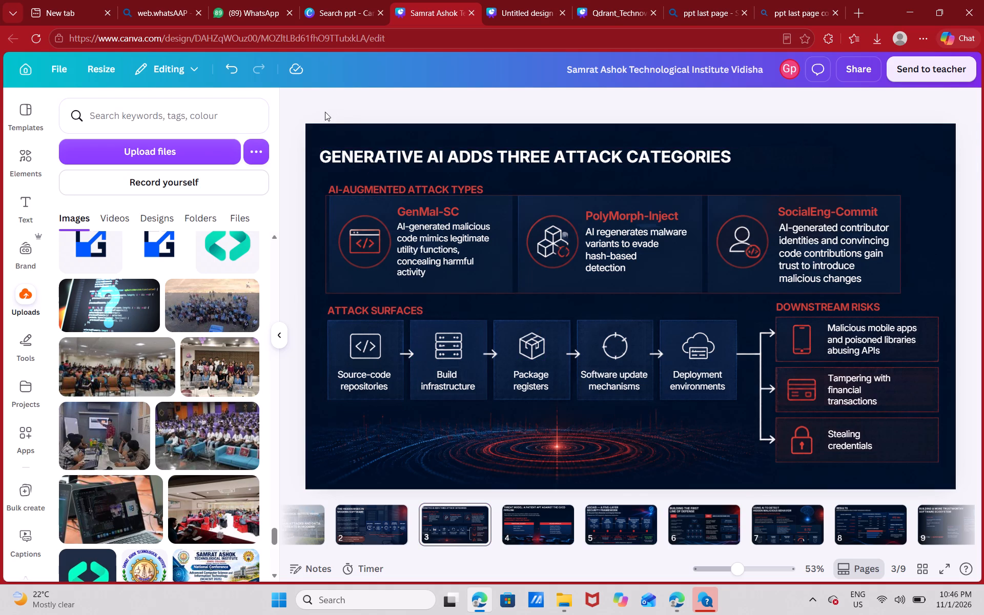
pyautogui.scroll(1, 219, 142)
pyautogui.press('shift+super+s')
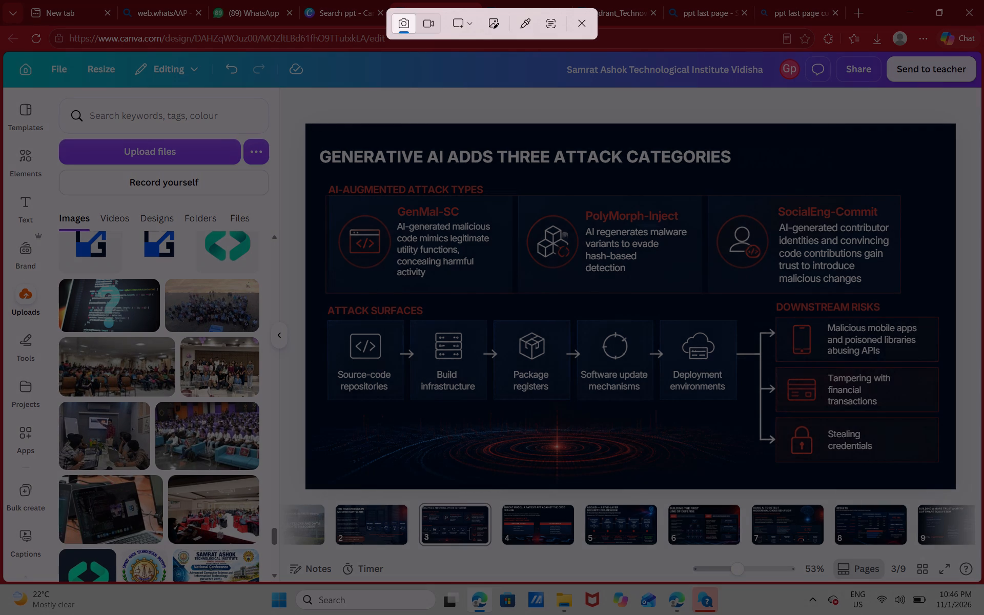
pyautogui.moveTo(297, 122); pyautogui.dragTo(954, 489)
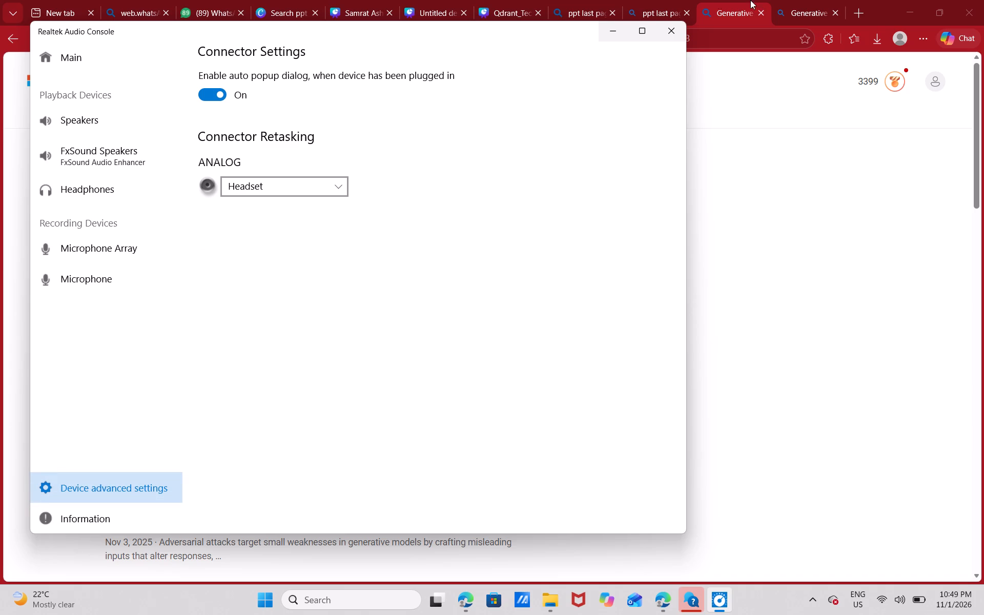
# Dismiss the Realtek Audio Console and set FxSound's output device to Headphones (Realtek(R) Audio).
pyautogui.click(678, 27)
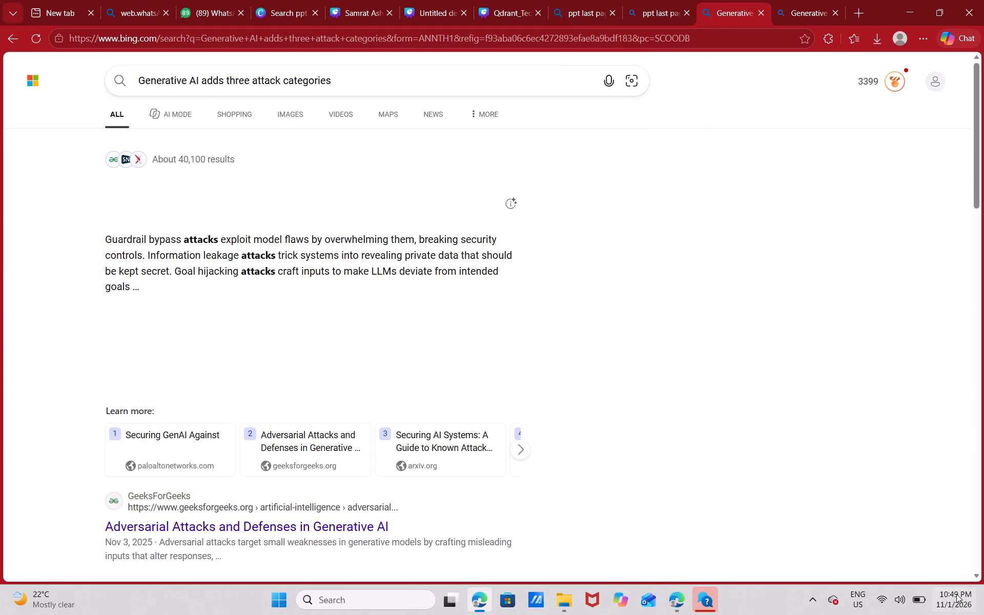
pyautogui.click(811, 601)
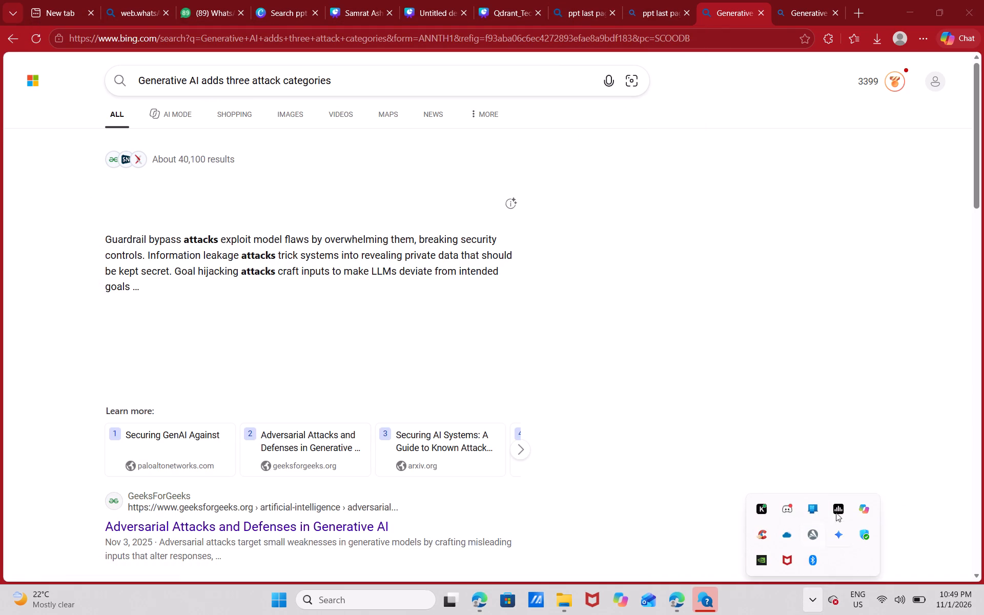
pyautogui.click(837, 508)
pyautogui.click(781, 170)
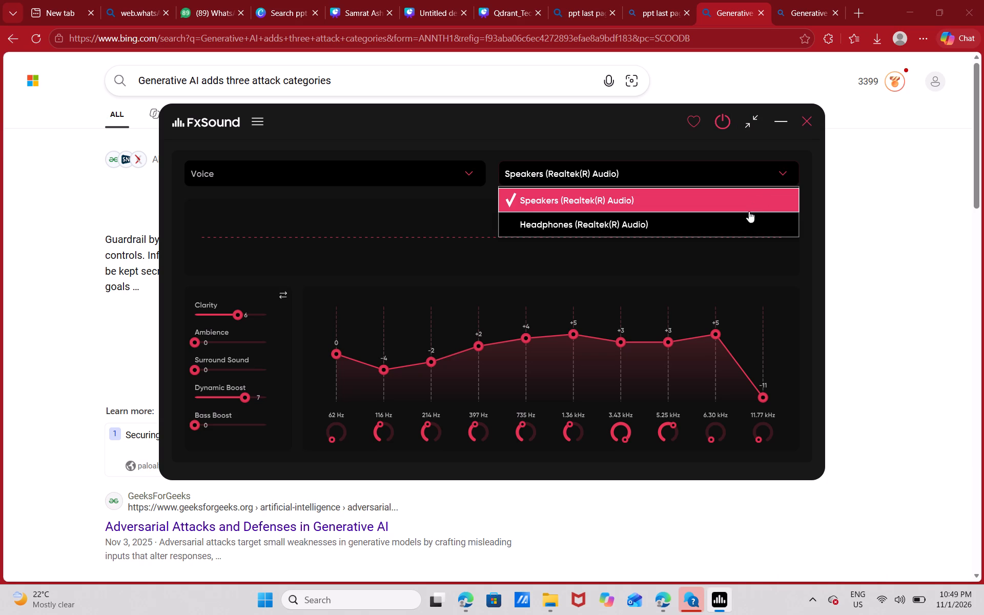
pyautogui.click(741, 223)
pyautogui.click(805, 120)
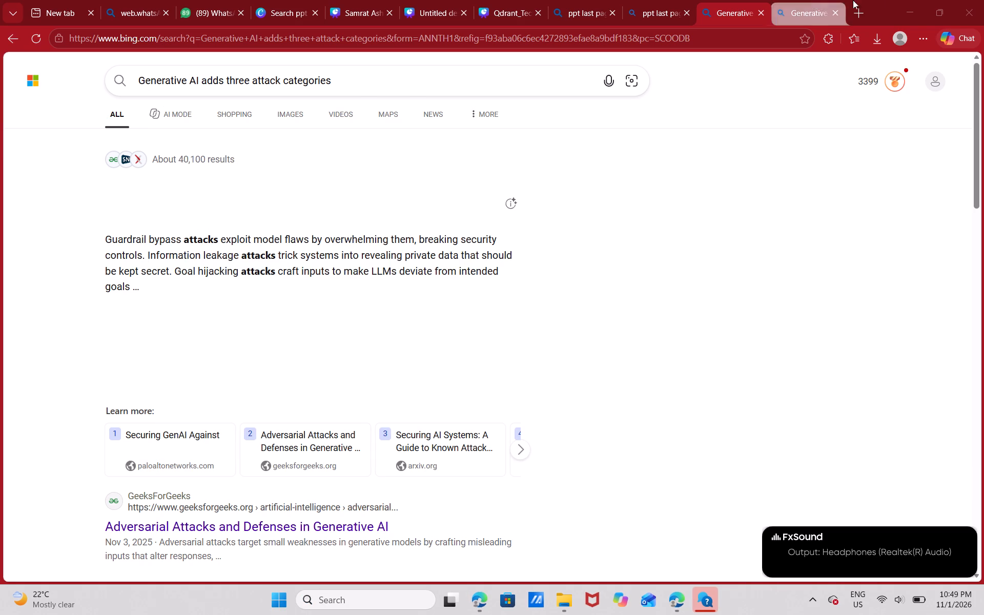
# Search the web for "yt" in a new tab, open the YouTube site and close the search results.
pyautogui.click(865, 11)
pyautogui.click(616, 142)
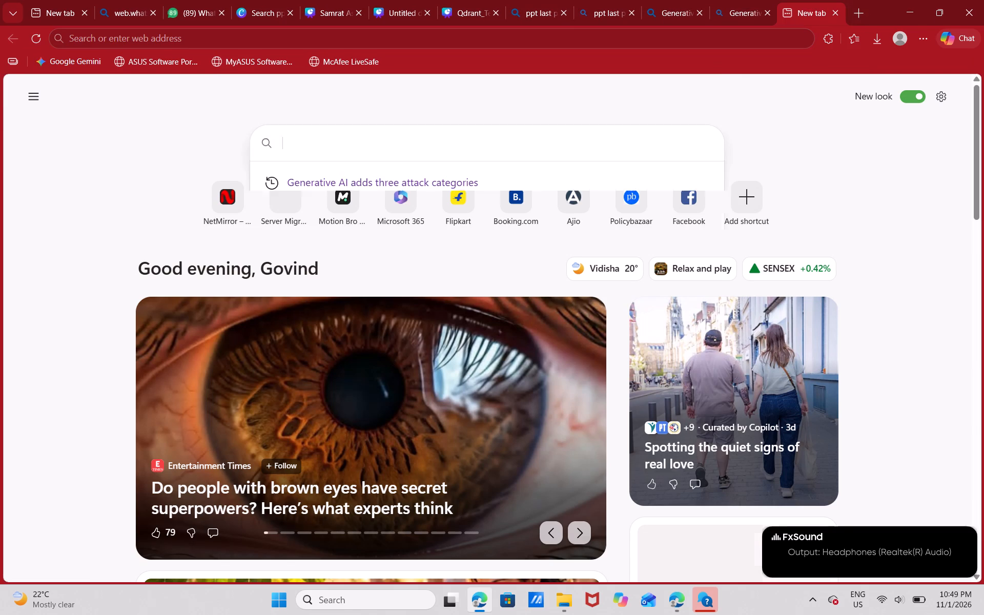
pyautogui.write('yt')
pyautogui.press('Return')
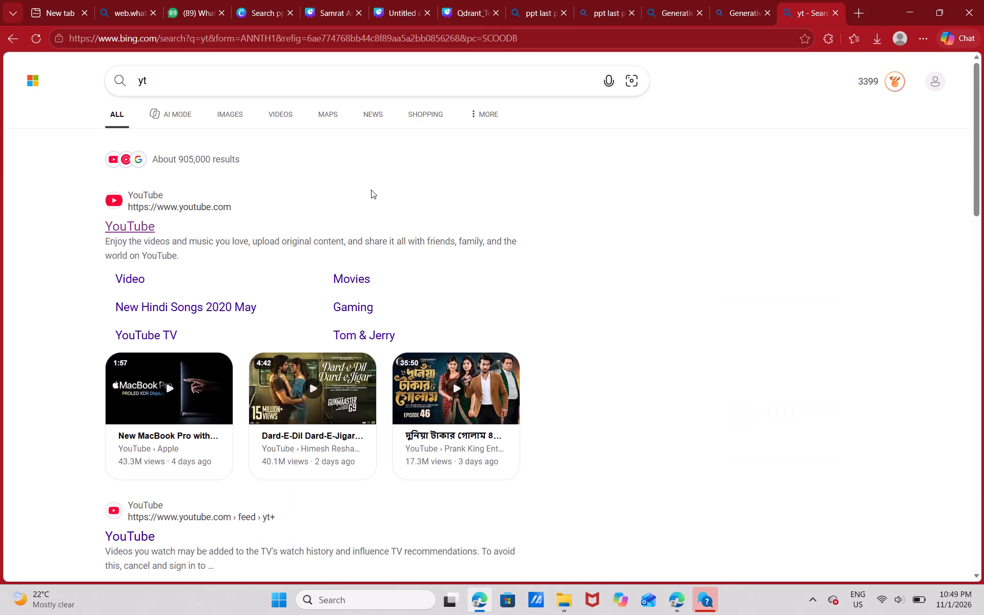
pyautogui.click(147, 208)
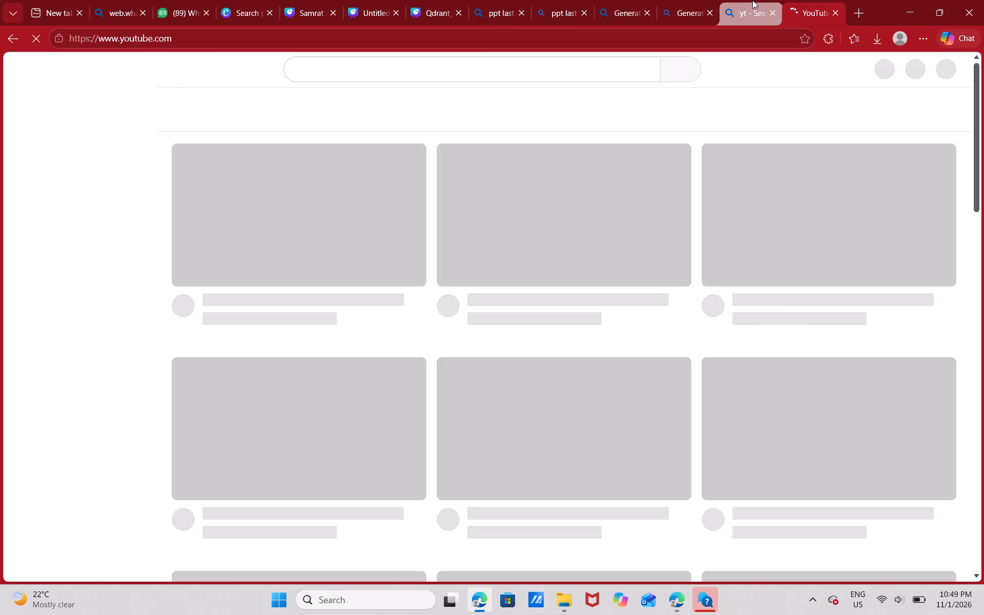
pyautogui.click(752, 0)
pyautogui.hotkey('ctrl', 'w')
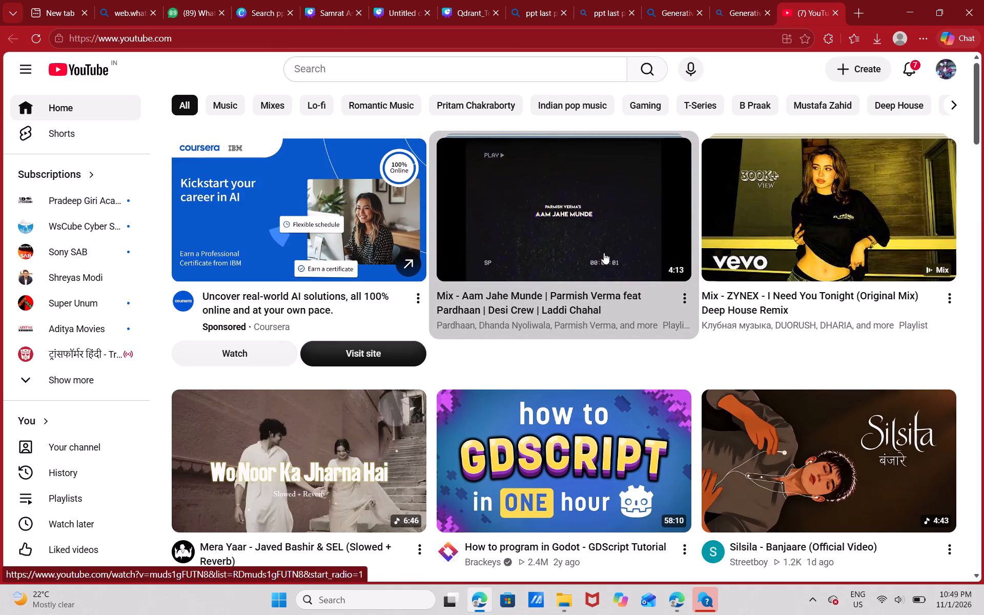
# Play the song "Mera Yaar - Javed Bashir & SEL (Slowed + Reverb)" and skip its ad.
pyautogui.click(271, 492)
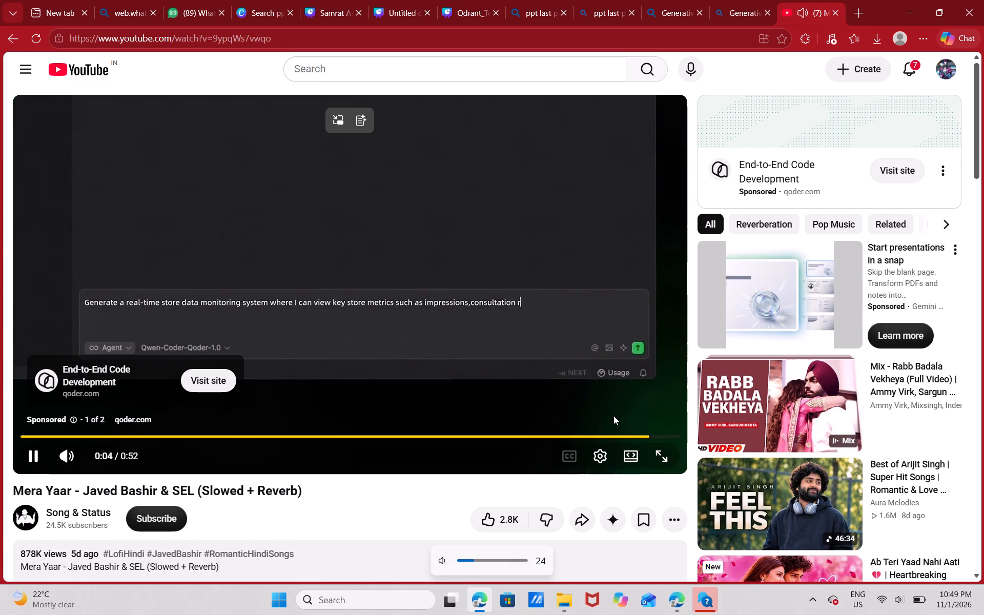
pyautogui.click(629, 415)
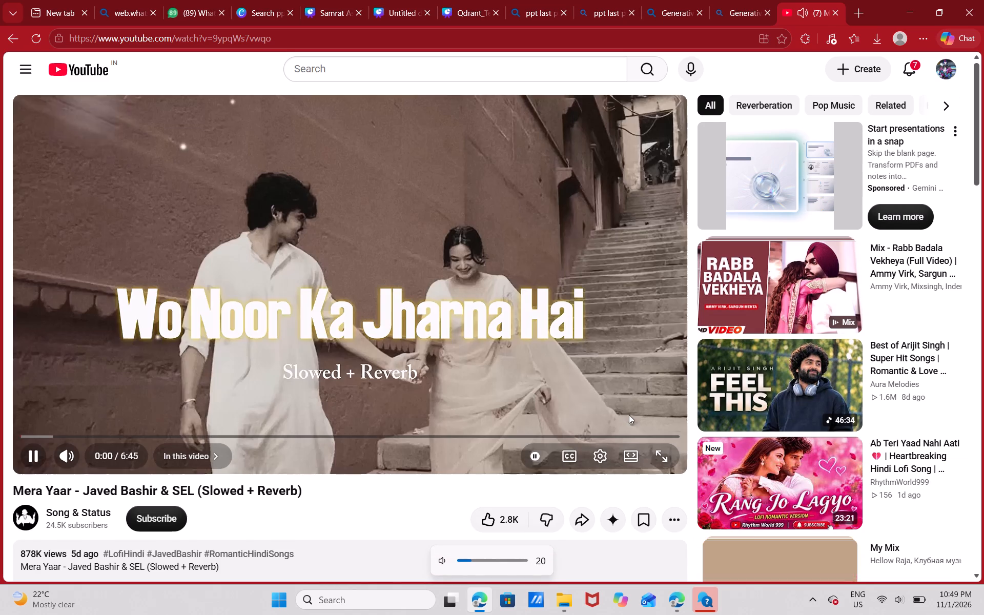
# Return to the Canva deck and delete the "AI-AUGMENTED ATTACK TYPES" heading from slide 3.
pyautogui.click(653, 0)
pyautogui.click(365, 0)
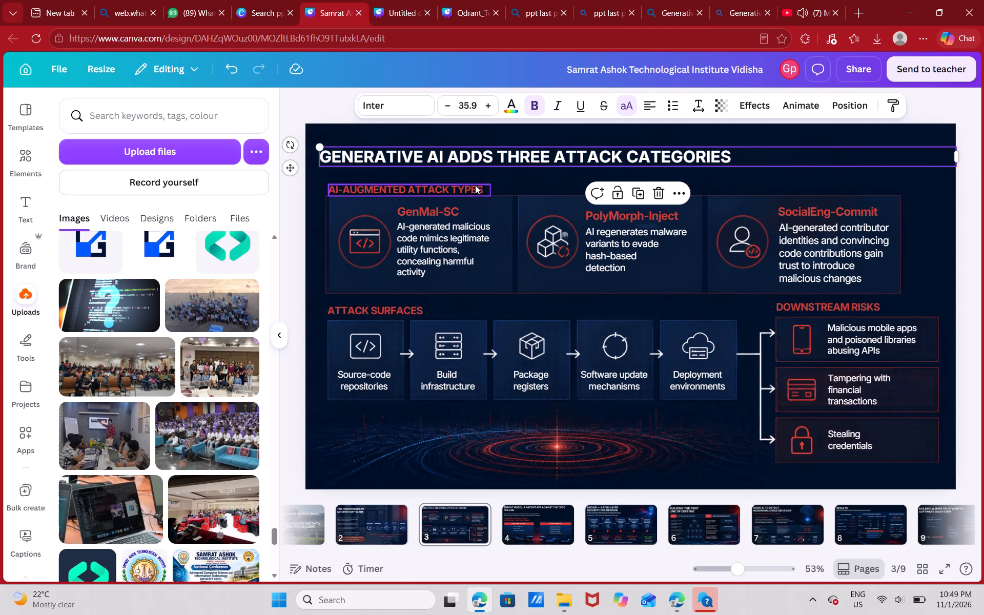
pyautogui.click(454, 188)
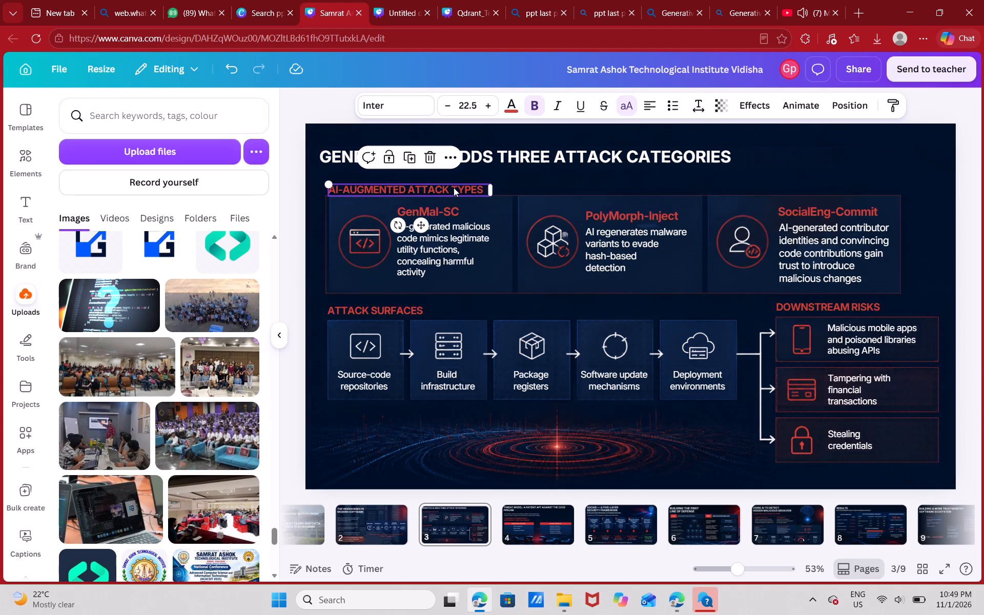
pyautogui.press('BackSpace')
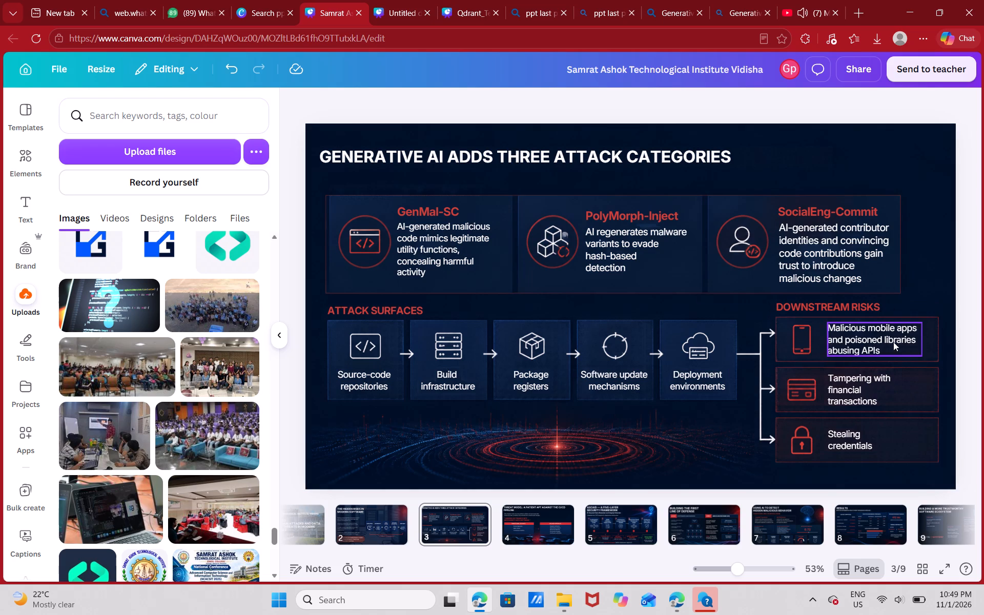
# Browse the full collection of recently used elements for a box shape suitable for slide 3.
pyautogui.click(603, 449)
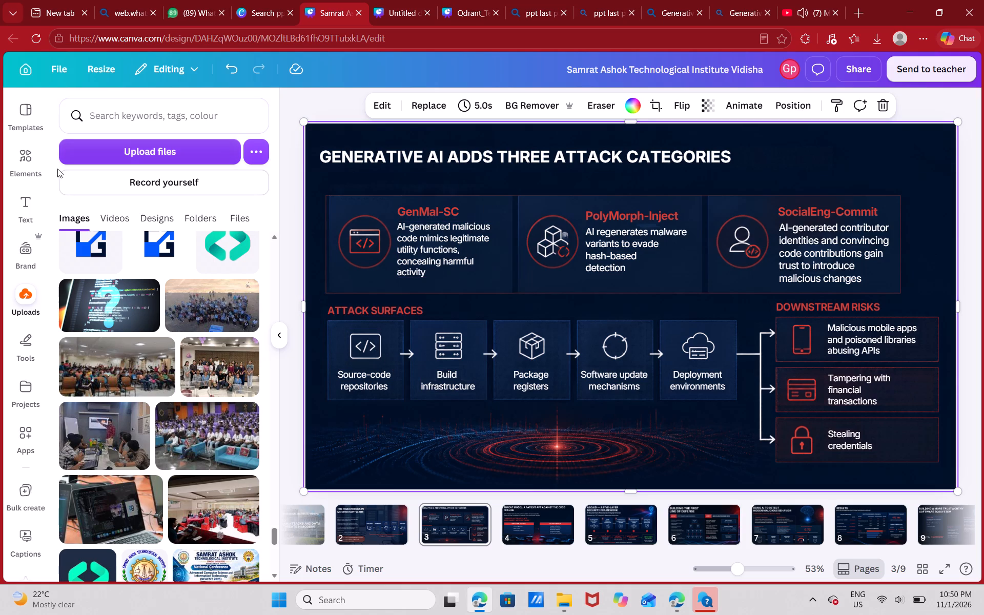
pyautogui.click(20, 151)
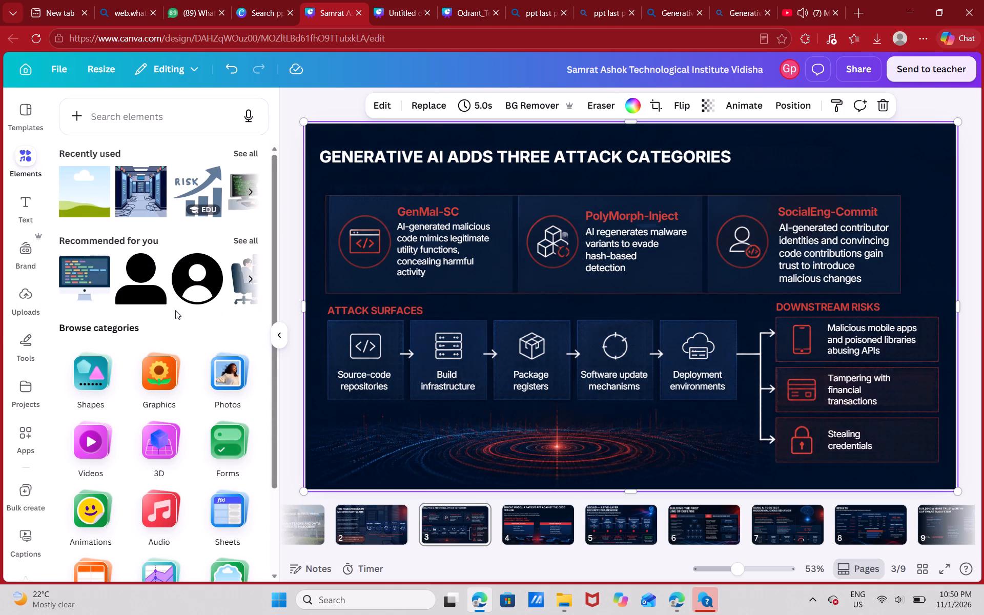
pyautogui.scroll(-1, 176, 308)
pyautogui.scroll(8, 145, 255)
pyautogui.click(249, 151)
pyautogui.scroll(-7, 214, 363)
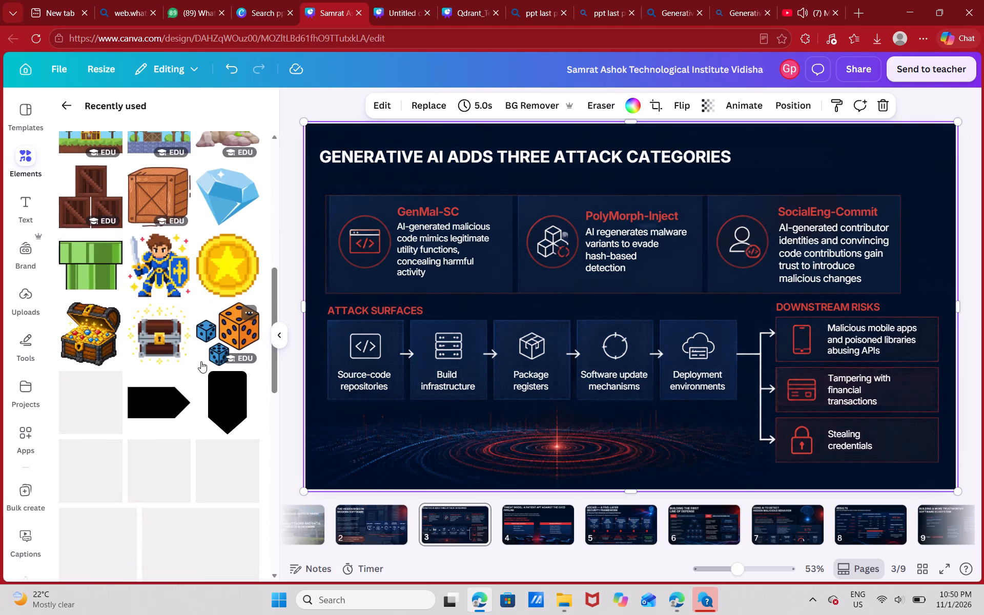
pyautogui.scroll(-4, 182, 368)
pyautogui.scroll(-2, 137, 330)
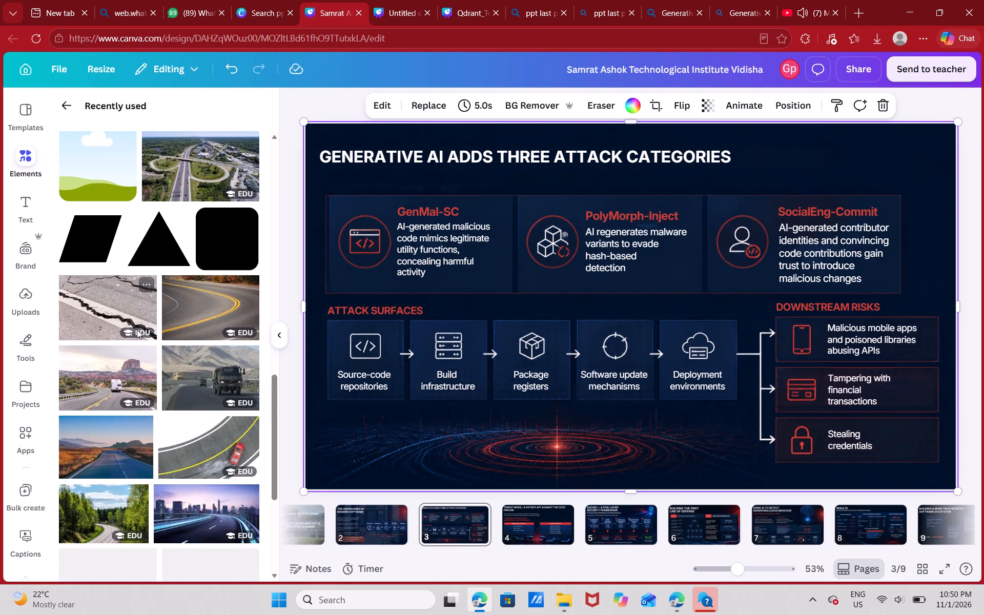
pyautogui.scroll(-7, 137, 330)
pyautogui.scroll(-3, 170, 366)
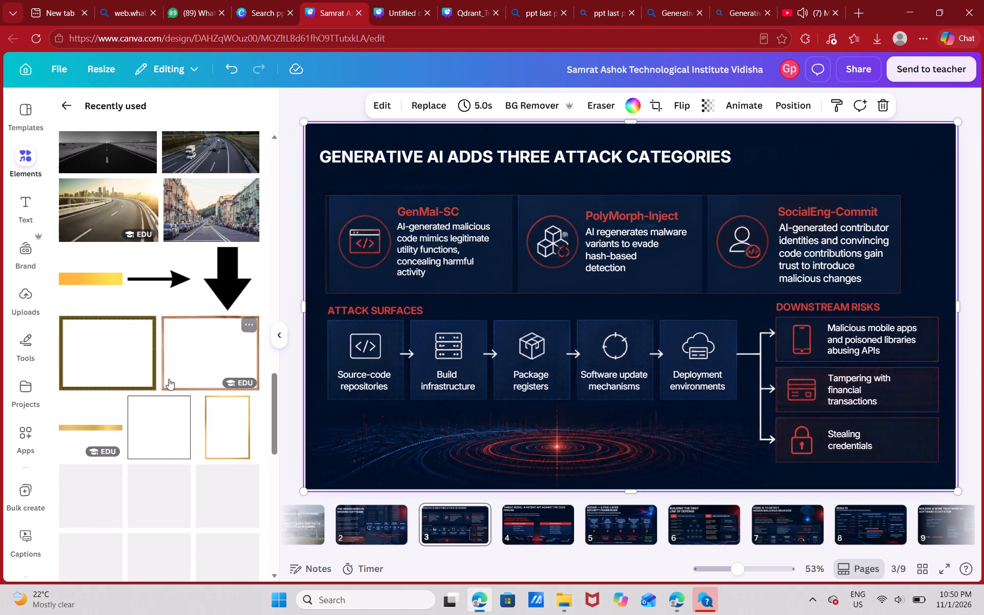
pyautogui.scroll(-4, 123, 385)
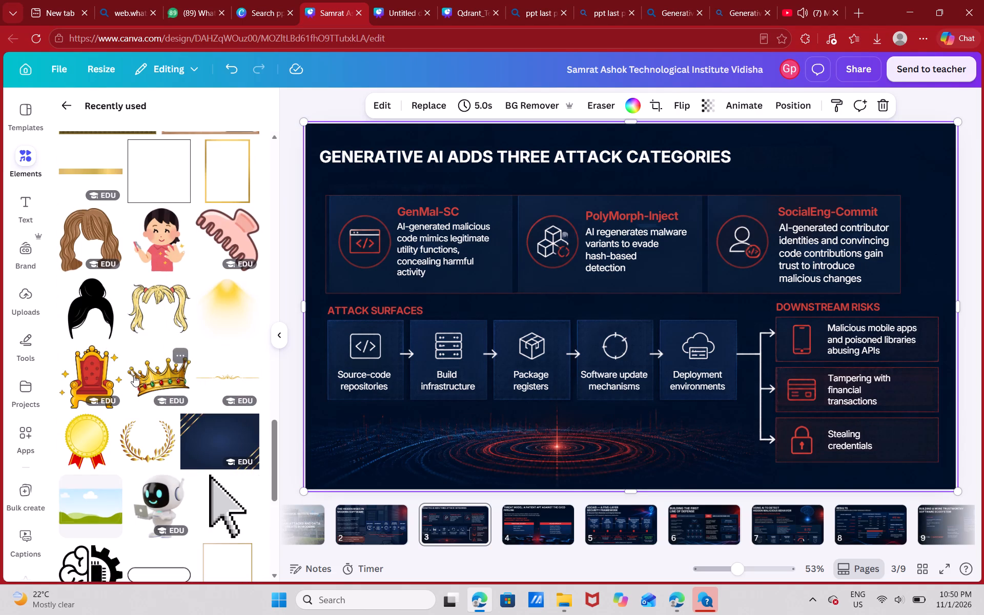
pyautogui.scroll(-4, 134, 375)
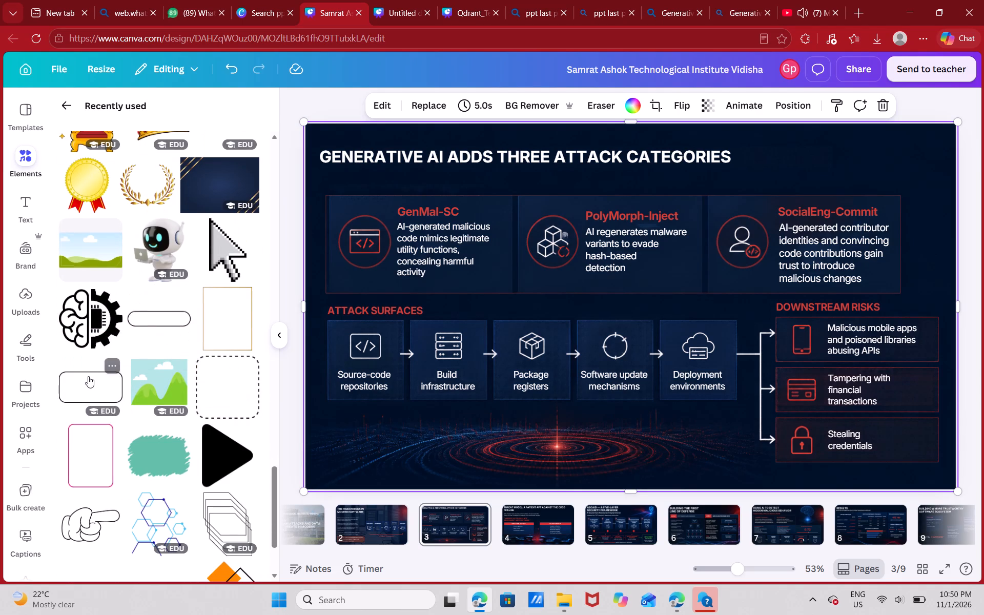
pyautogui.scroll(-5, 88, 376)
pyautogui.scroll(-3, 159, 420)
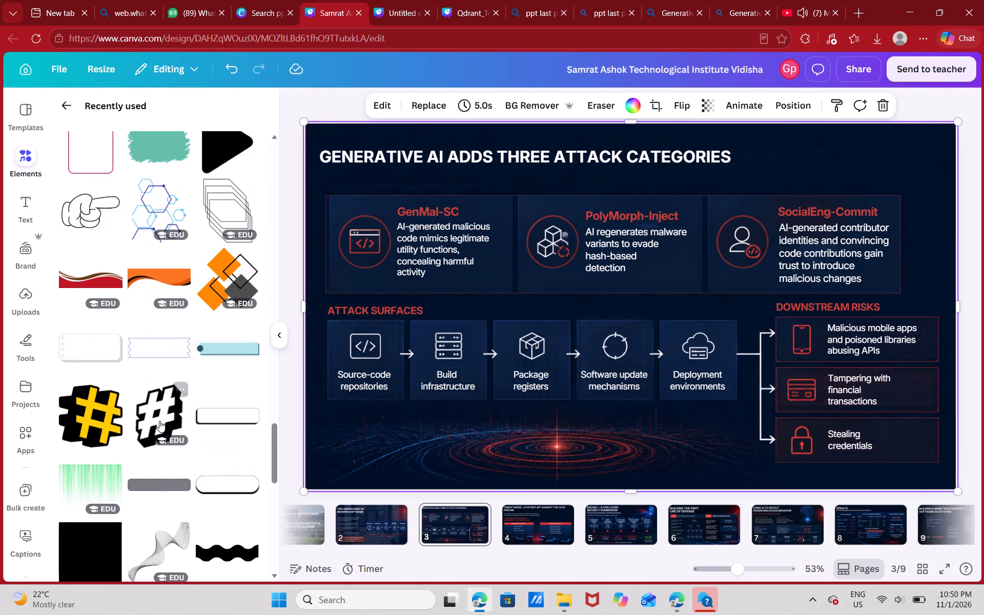
pyautogui.scroll(-2, 110, 333)
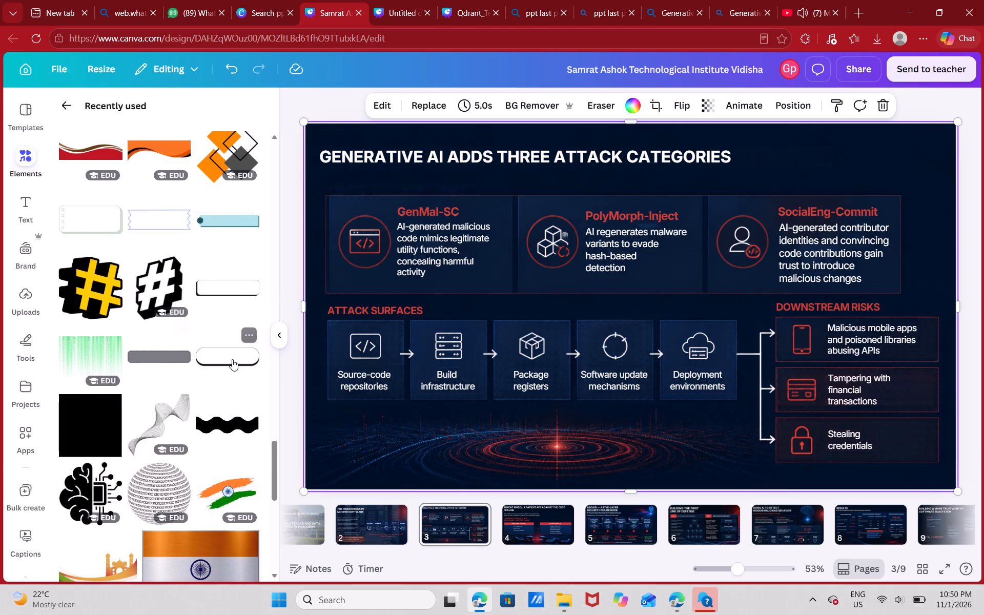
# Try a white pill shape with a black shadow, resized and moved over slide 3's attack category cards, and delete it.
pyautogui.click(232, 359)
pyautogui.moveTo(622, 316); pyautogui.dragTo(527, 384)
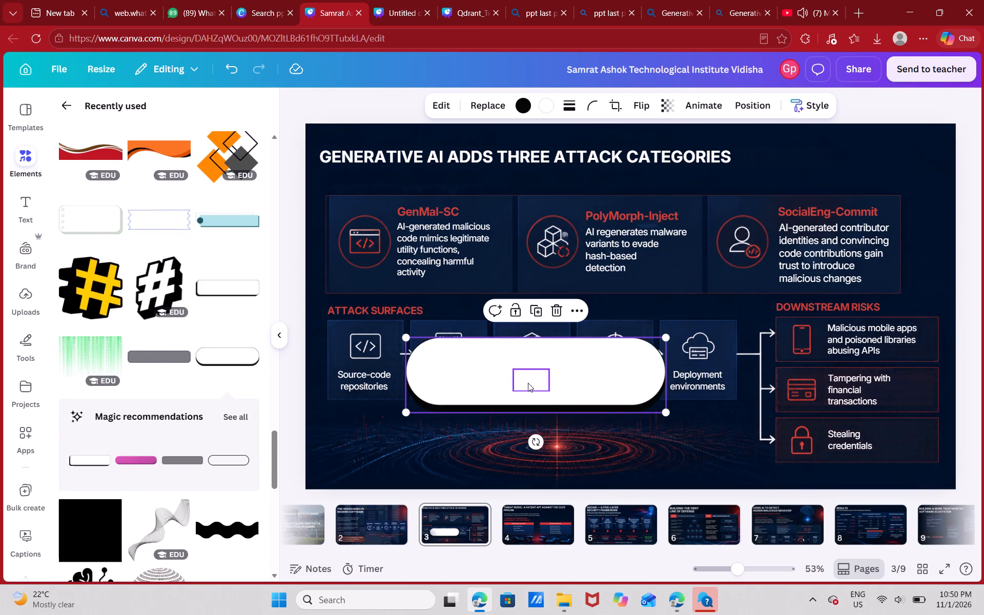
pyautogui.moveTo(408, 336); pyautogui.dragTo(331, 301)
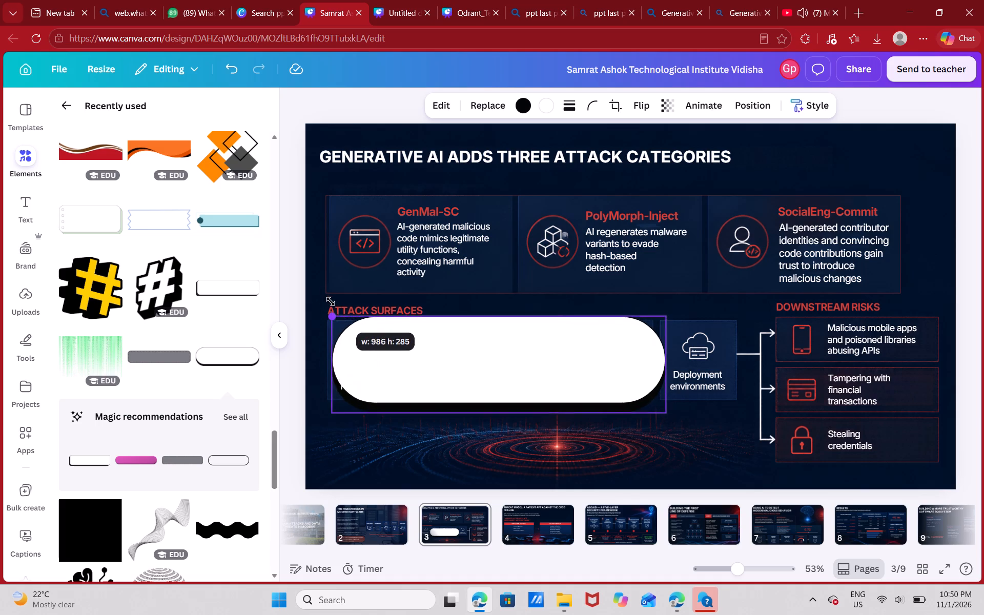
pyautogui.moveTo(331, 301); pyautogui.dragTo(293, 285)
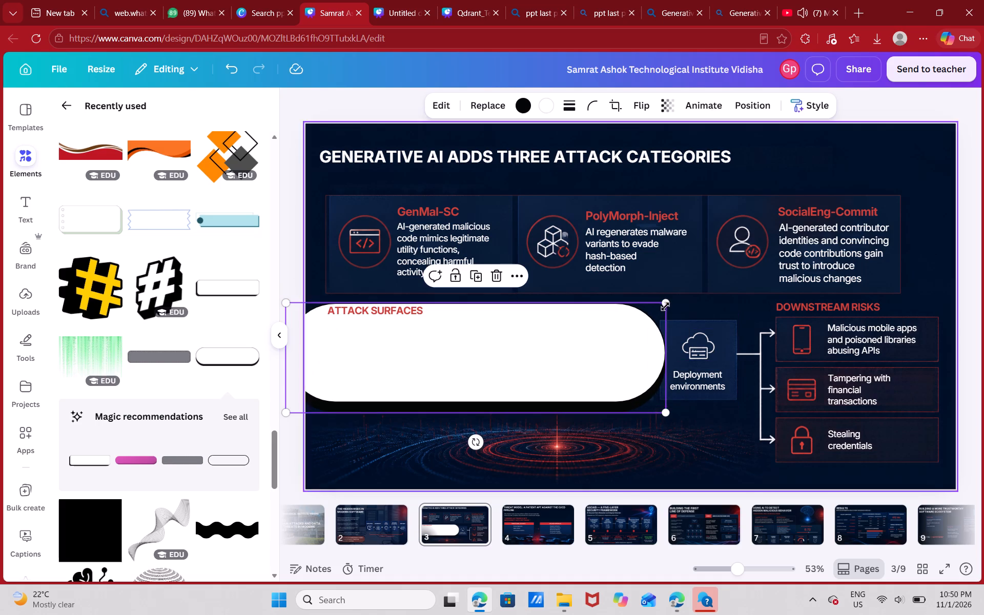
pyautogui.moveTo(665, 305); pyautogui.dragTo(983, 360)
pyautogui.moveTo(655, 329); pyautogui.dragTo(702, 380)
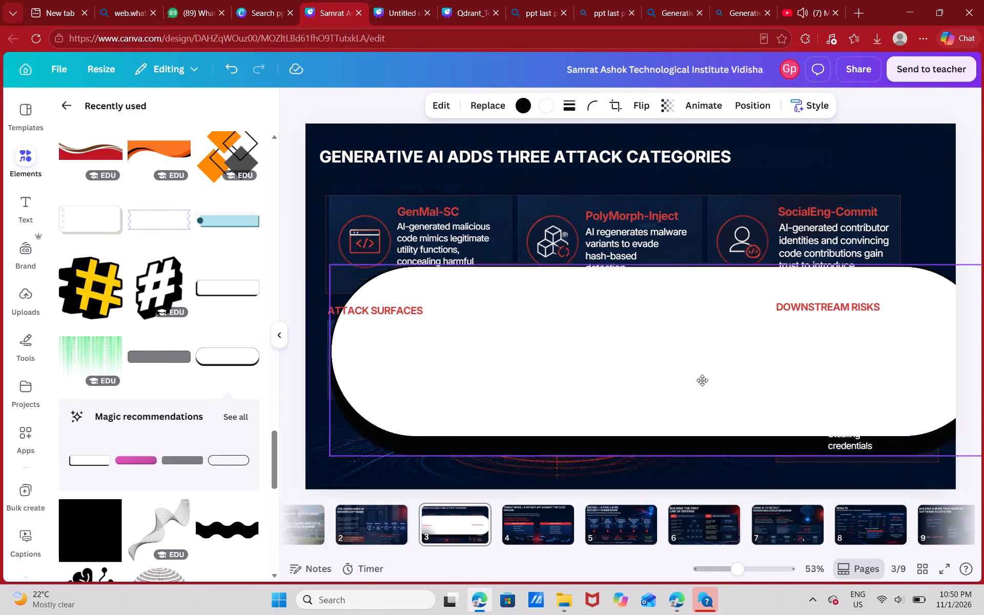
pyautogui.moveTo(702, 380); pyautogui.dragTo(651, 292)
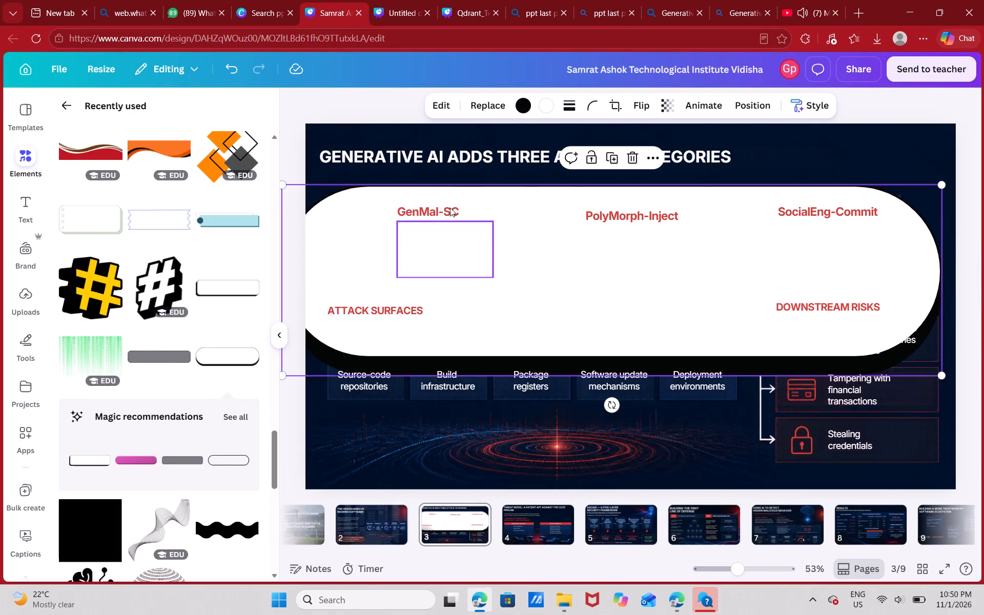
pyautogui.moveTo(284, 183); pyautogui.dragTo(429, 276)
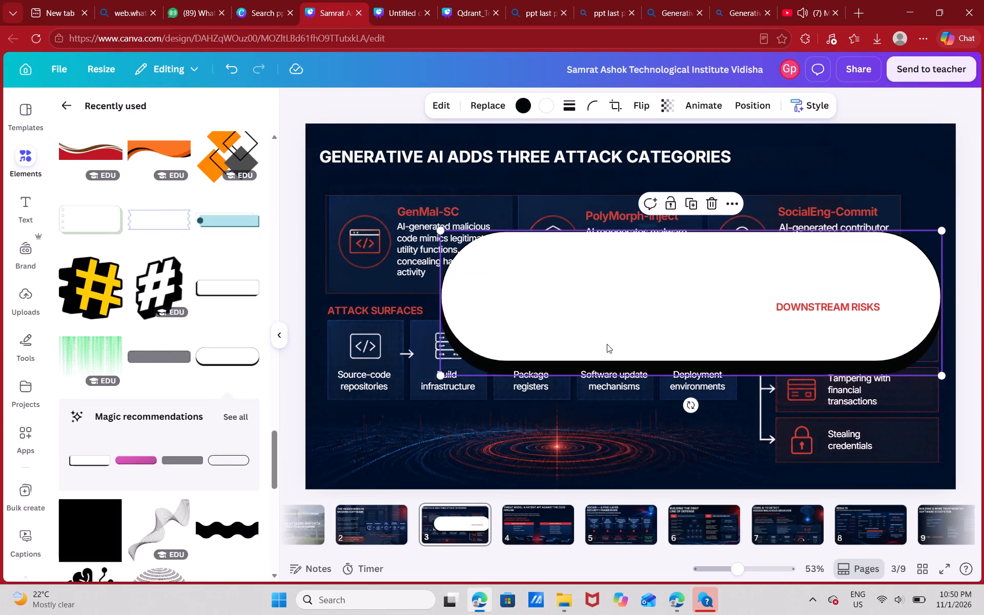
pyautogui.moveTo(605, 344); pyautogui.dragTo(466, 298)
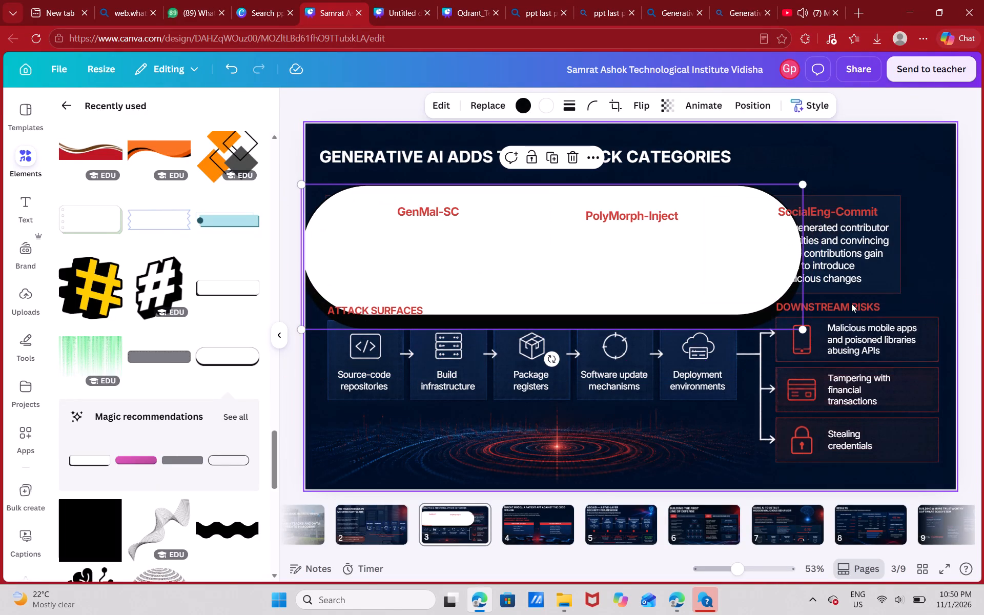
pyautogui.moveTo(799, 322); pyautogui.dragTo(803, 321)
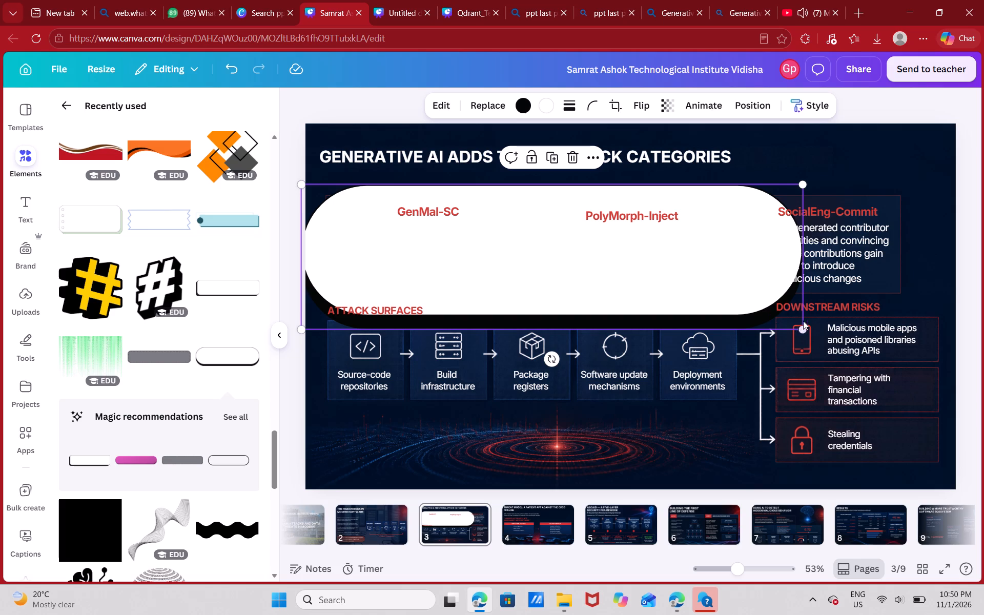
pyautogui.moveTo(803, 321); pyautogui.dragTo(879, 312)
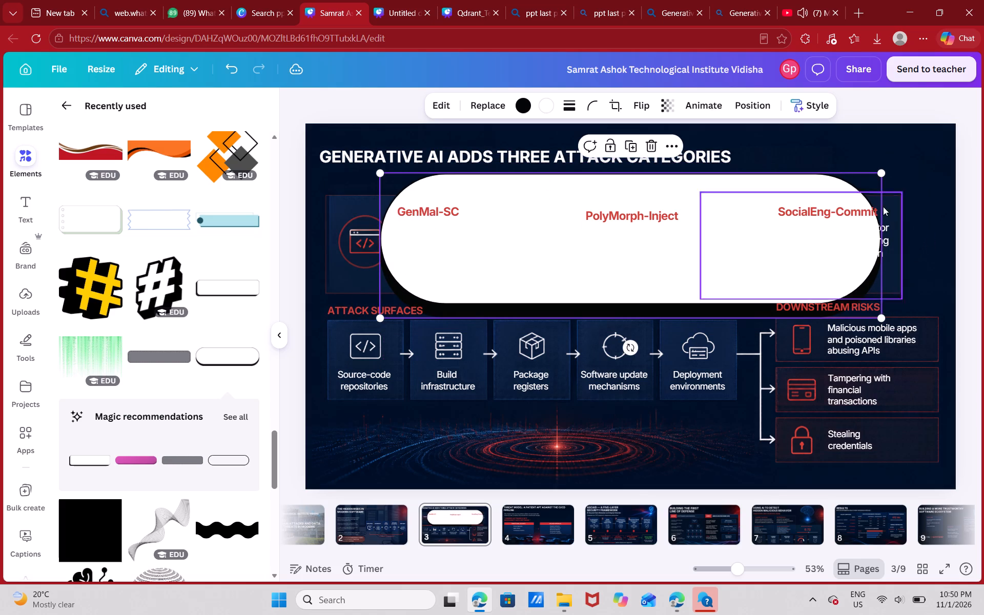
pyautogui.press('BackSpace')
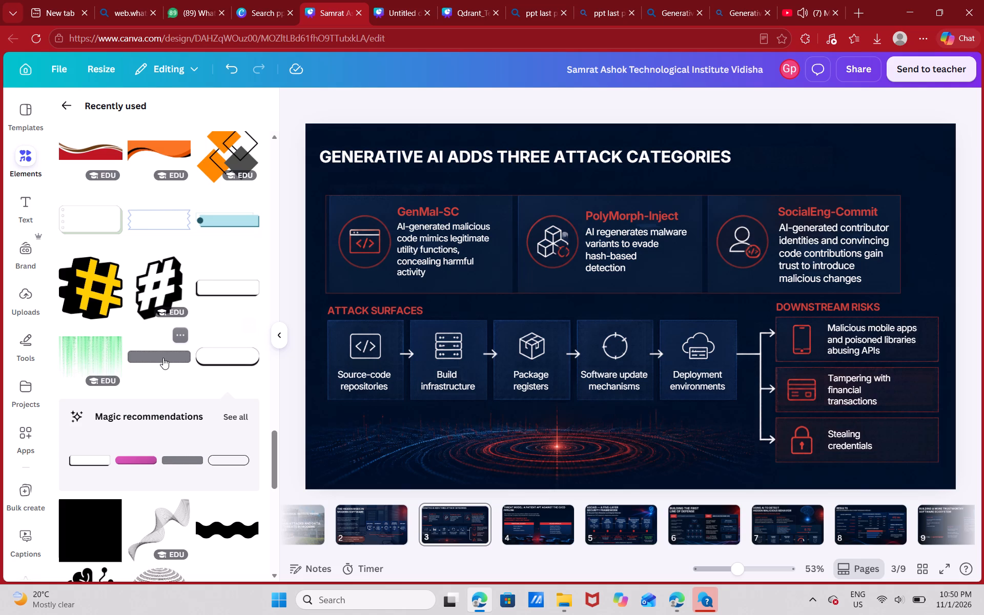
# Insert the white rounded rectangle with a black shadow on slide 3 and enlarge it to span the three attack category cards.
pyautogui.click(221, 292)
pyautogui.moveTo(675, 297); pyautogui.dragTo(631, 231)
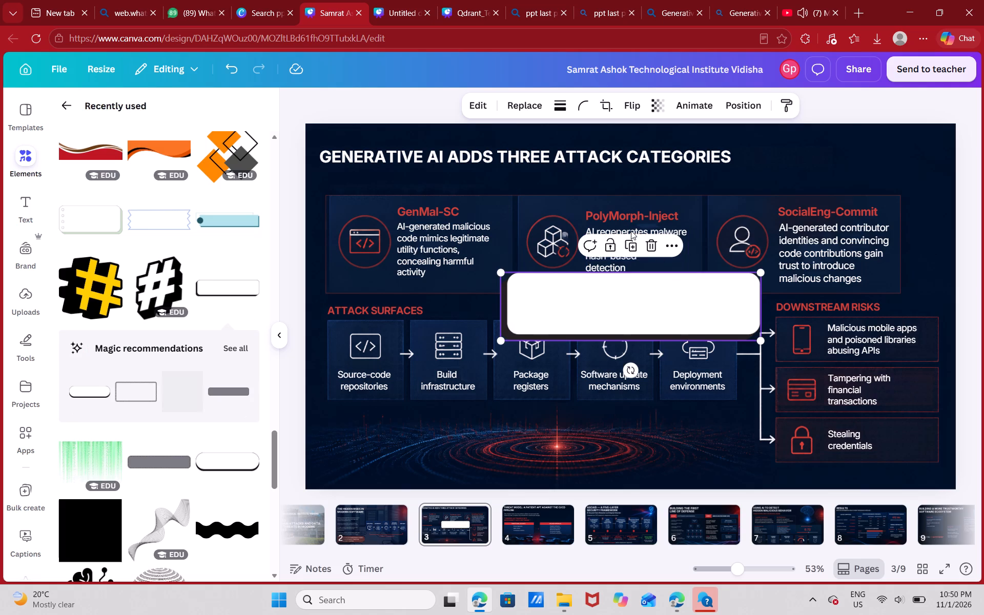
pyautogui.moveTo(631, 231); pyautogui.dragTo(606, 211)
pyautogui.moveTo(559, 208); pyautogui.dragTo(691, 329)
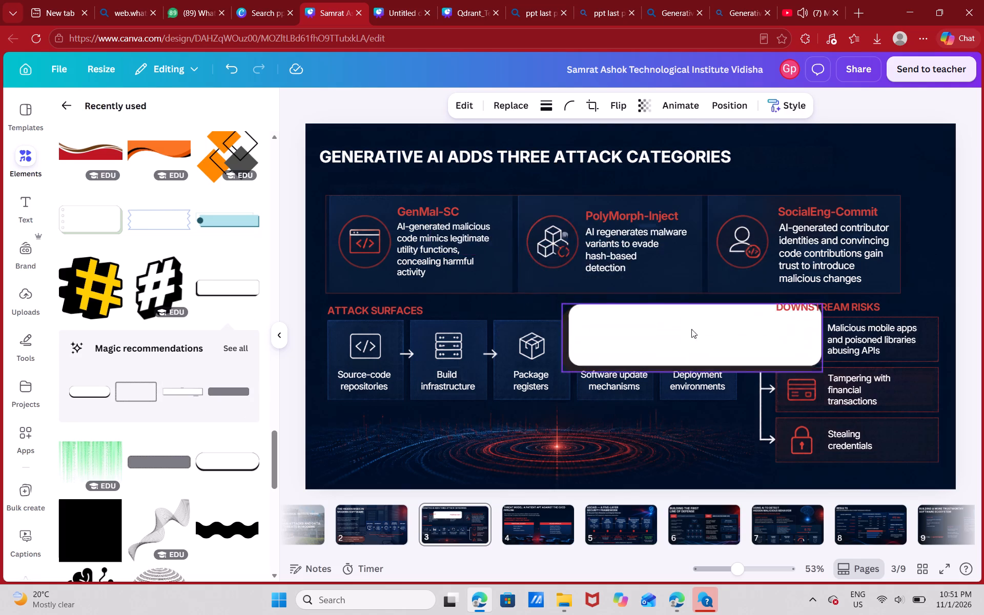
pyautogui.moveTo(691, 329); pyautogui.dragTo(560, 237)
pyautogui.moveTo(430, 217); pyautogui.dragTo(375, 212)
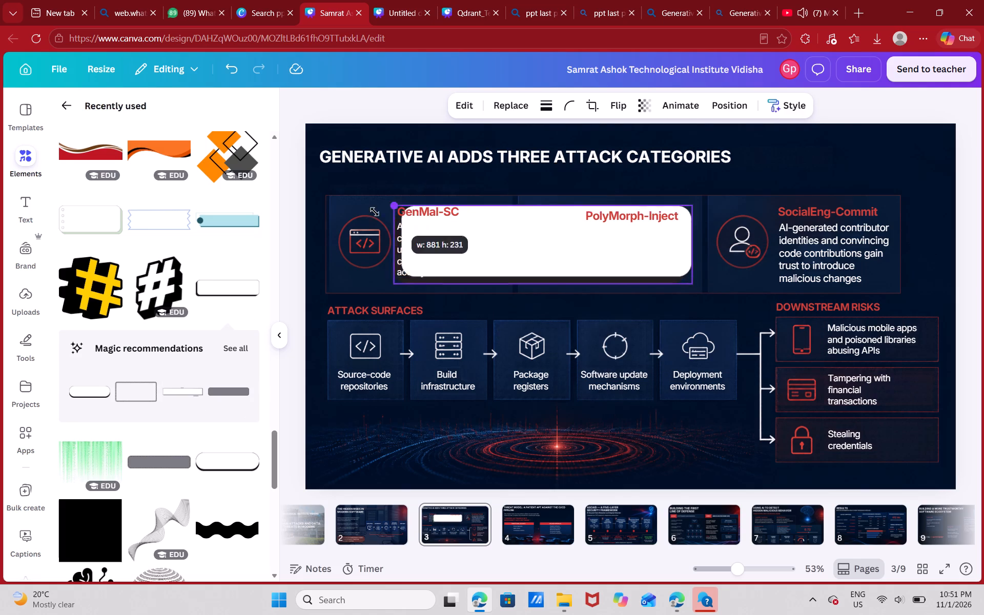
pyautogui.moveTo(375, 212); pyautogui.dragTo(303, 210)
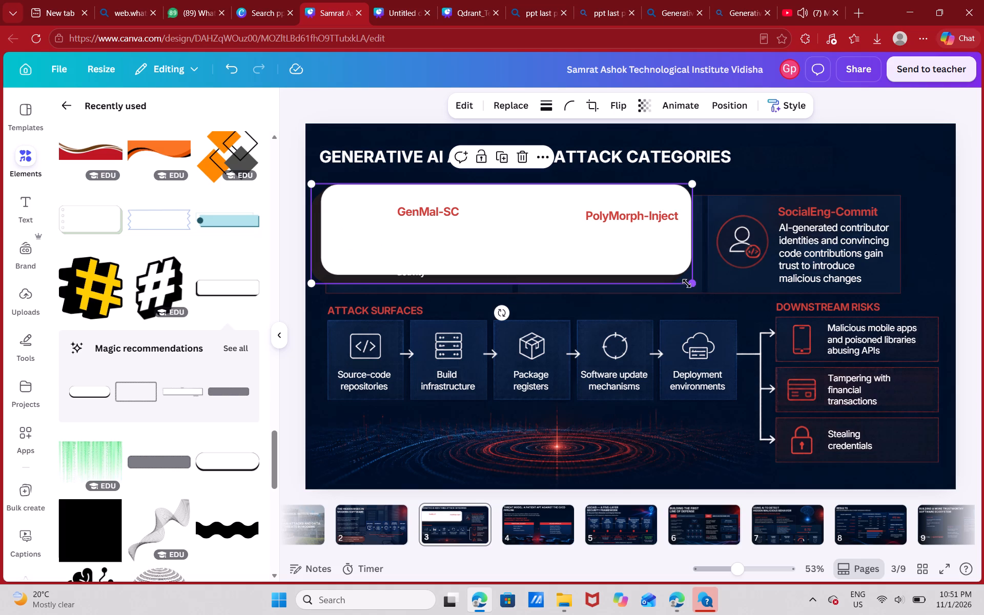
pyautogui.moveTo(695, 282); pyautogui.dragTo(934, 286)
pyautogui.moveTo(871, 283); pyautogui.dragTo(871, 283)
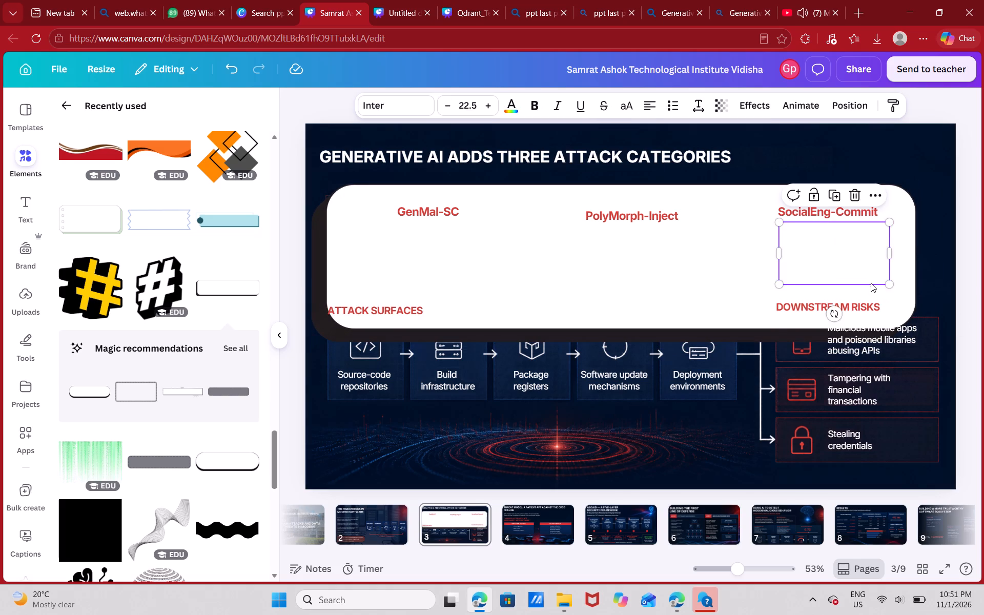
pyautogui.moveTo(871, 283); pyautogui.dragTo(869, 276)
pyautogui.click(967, 210)
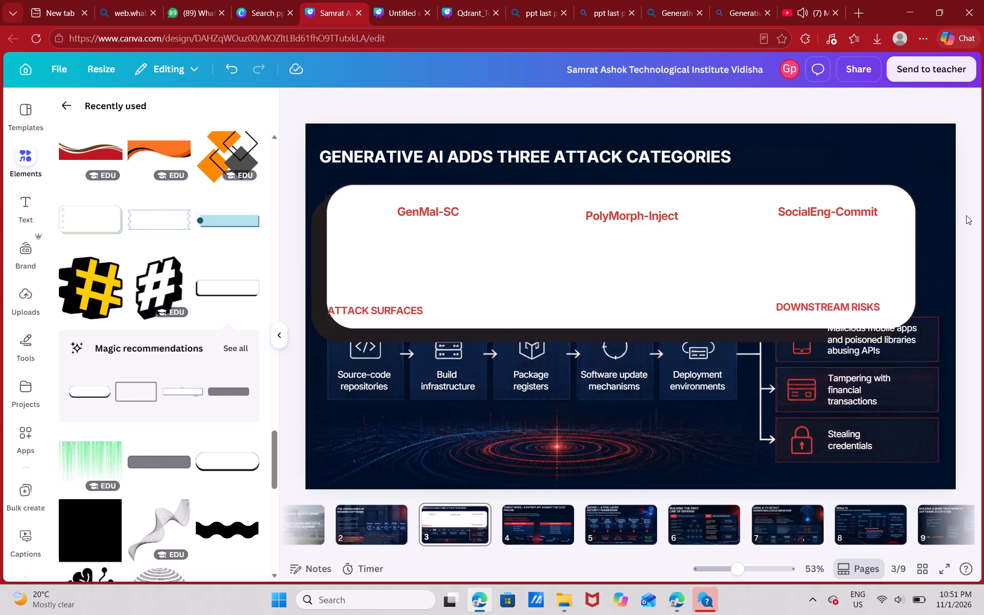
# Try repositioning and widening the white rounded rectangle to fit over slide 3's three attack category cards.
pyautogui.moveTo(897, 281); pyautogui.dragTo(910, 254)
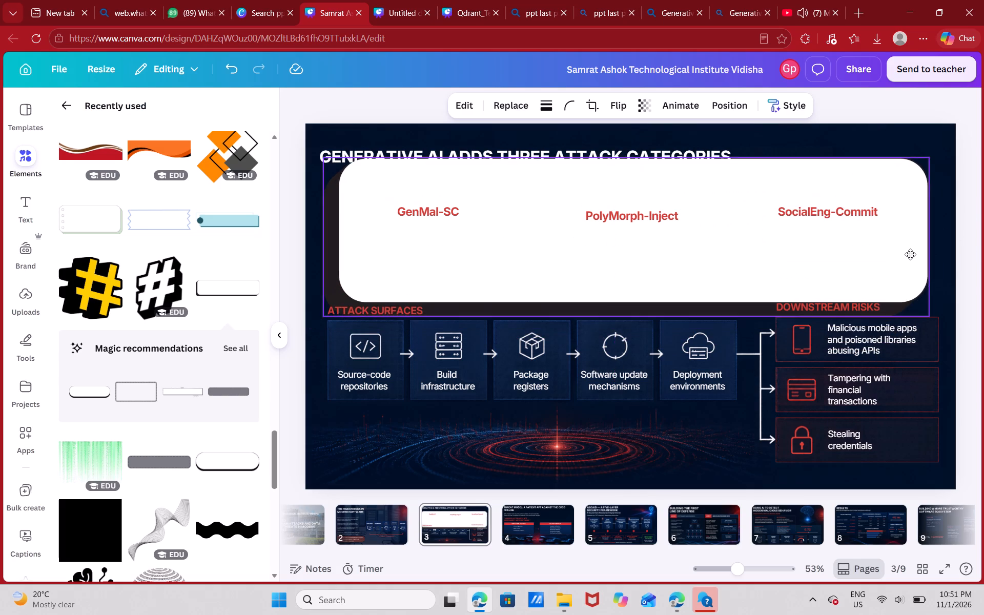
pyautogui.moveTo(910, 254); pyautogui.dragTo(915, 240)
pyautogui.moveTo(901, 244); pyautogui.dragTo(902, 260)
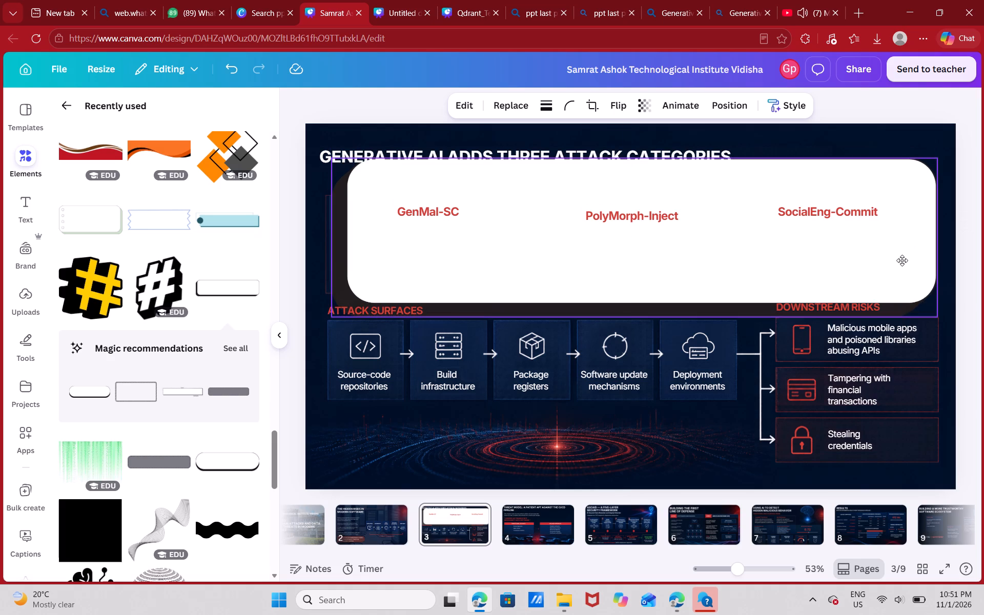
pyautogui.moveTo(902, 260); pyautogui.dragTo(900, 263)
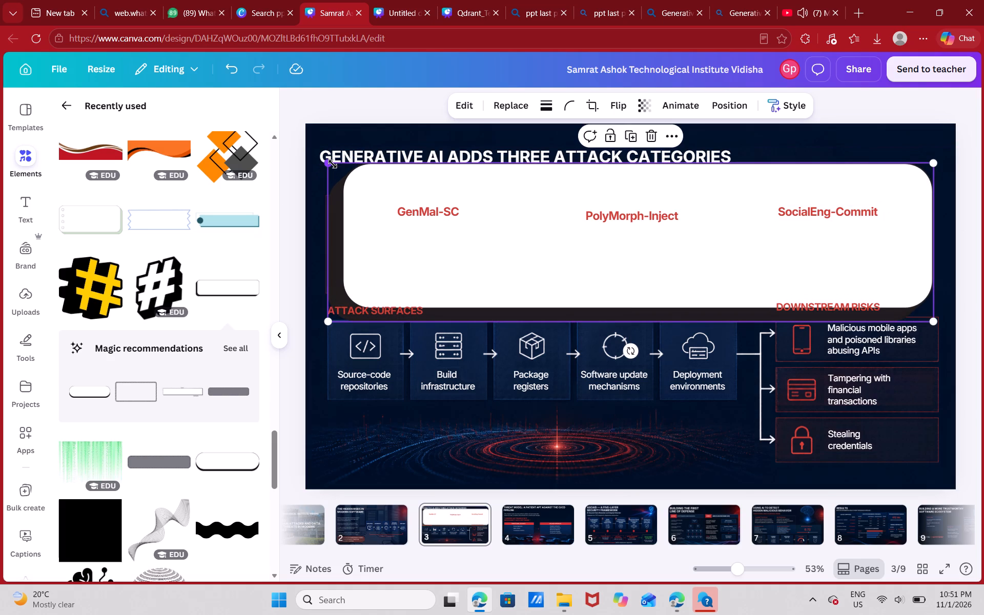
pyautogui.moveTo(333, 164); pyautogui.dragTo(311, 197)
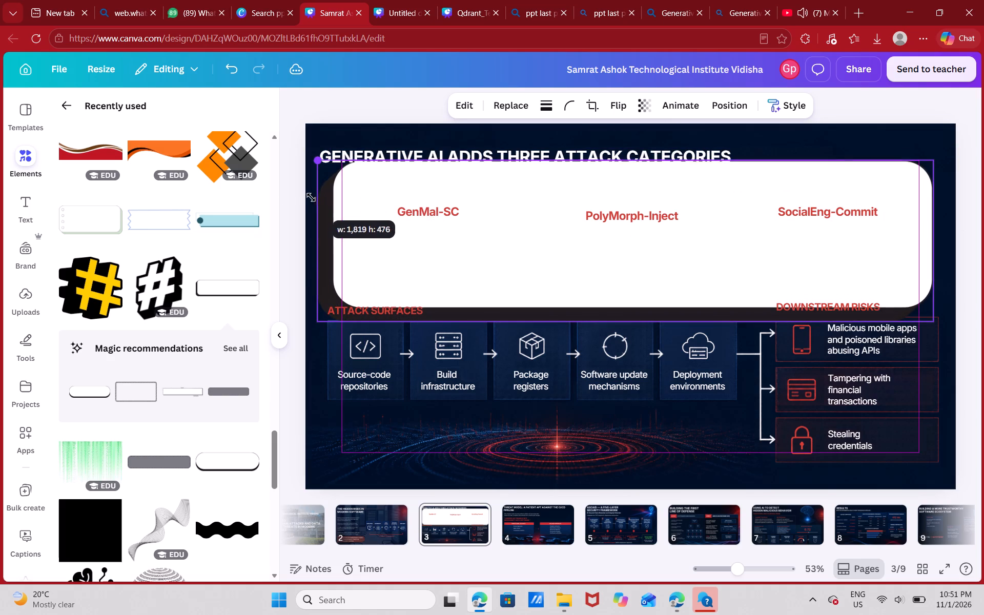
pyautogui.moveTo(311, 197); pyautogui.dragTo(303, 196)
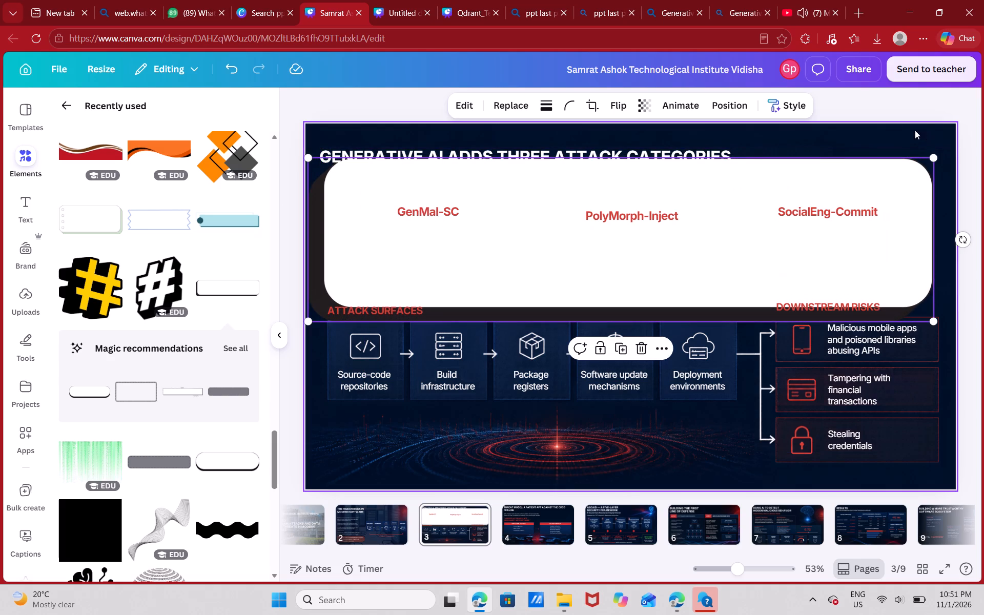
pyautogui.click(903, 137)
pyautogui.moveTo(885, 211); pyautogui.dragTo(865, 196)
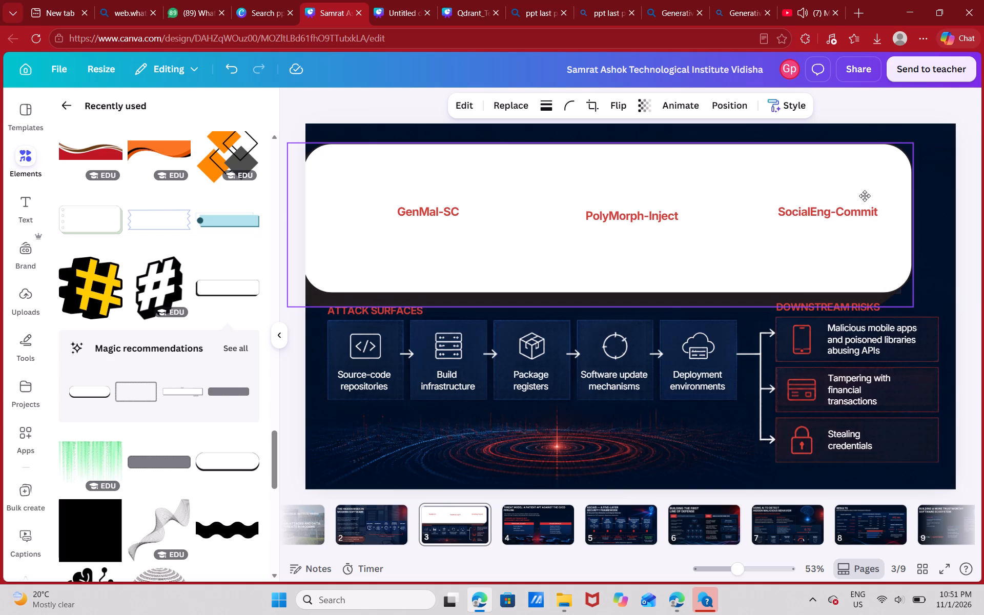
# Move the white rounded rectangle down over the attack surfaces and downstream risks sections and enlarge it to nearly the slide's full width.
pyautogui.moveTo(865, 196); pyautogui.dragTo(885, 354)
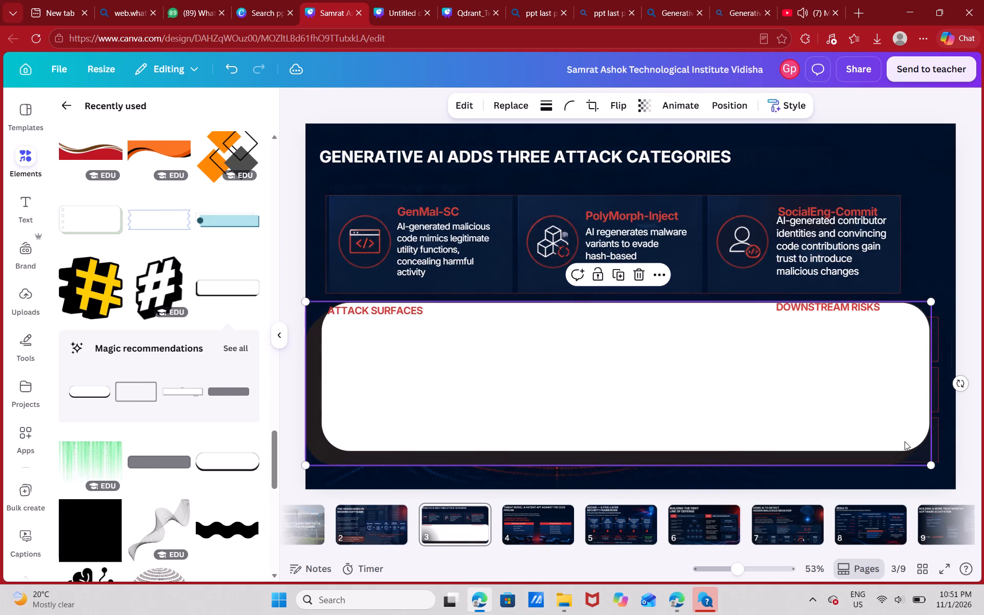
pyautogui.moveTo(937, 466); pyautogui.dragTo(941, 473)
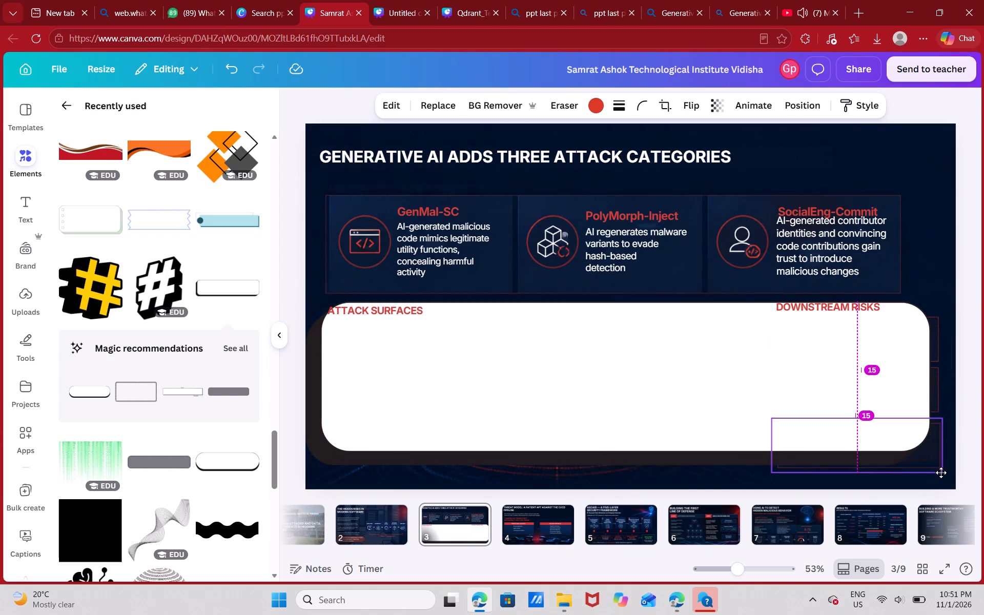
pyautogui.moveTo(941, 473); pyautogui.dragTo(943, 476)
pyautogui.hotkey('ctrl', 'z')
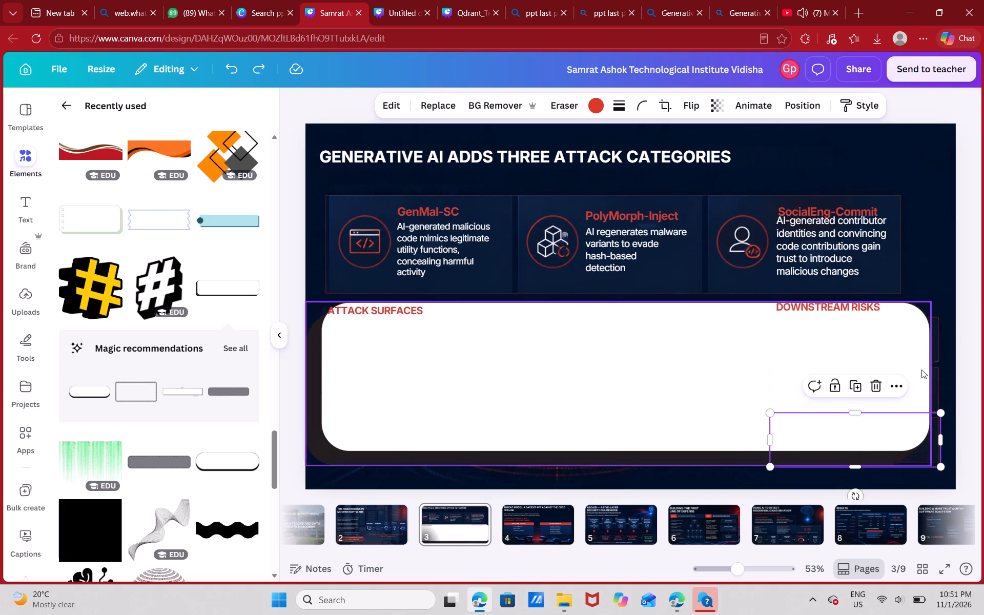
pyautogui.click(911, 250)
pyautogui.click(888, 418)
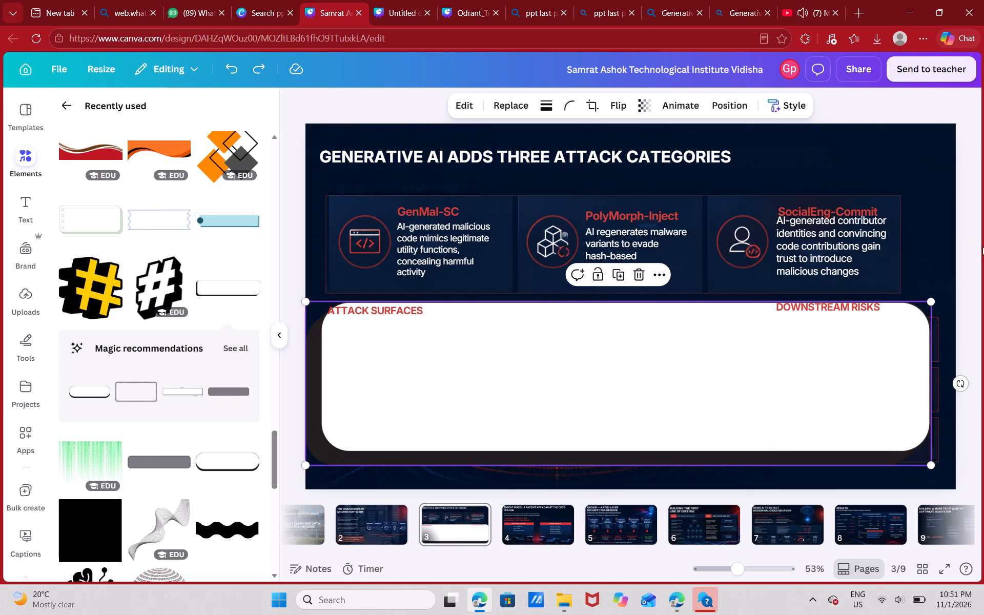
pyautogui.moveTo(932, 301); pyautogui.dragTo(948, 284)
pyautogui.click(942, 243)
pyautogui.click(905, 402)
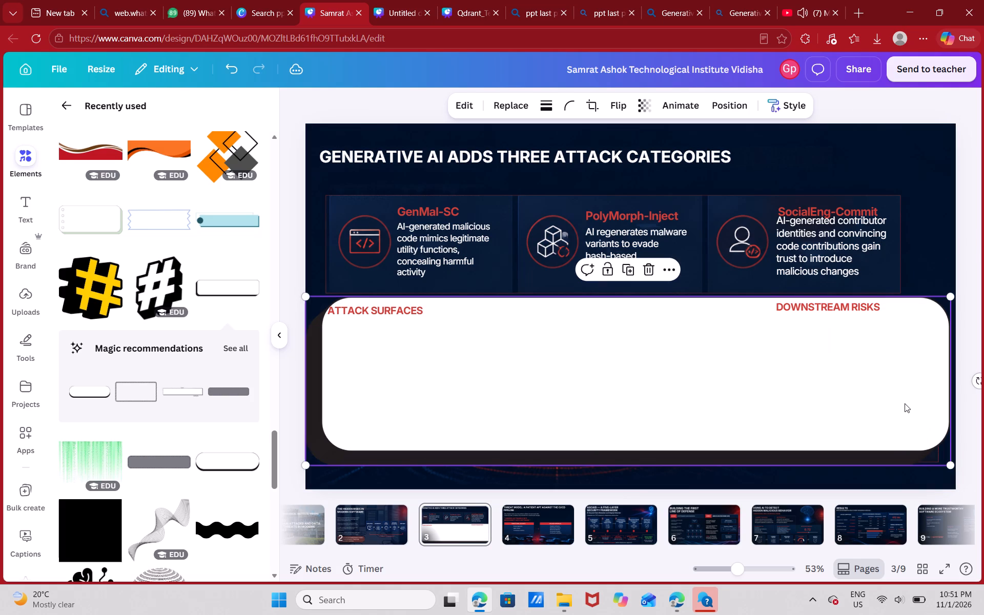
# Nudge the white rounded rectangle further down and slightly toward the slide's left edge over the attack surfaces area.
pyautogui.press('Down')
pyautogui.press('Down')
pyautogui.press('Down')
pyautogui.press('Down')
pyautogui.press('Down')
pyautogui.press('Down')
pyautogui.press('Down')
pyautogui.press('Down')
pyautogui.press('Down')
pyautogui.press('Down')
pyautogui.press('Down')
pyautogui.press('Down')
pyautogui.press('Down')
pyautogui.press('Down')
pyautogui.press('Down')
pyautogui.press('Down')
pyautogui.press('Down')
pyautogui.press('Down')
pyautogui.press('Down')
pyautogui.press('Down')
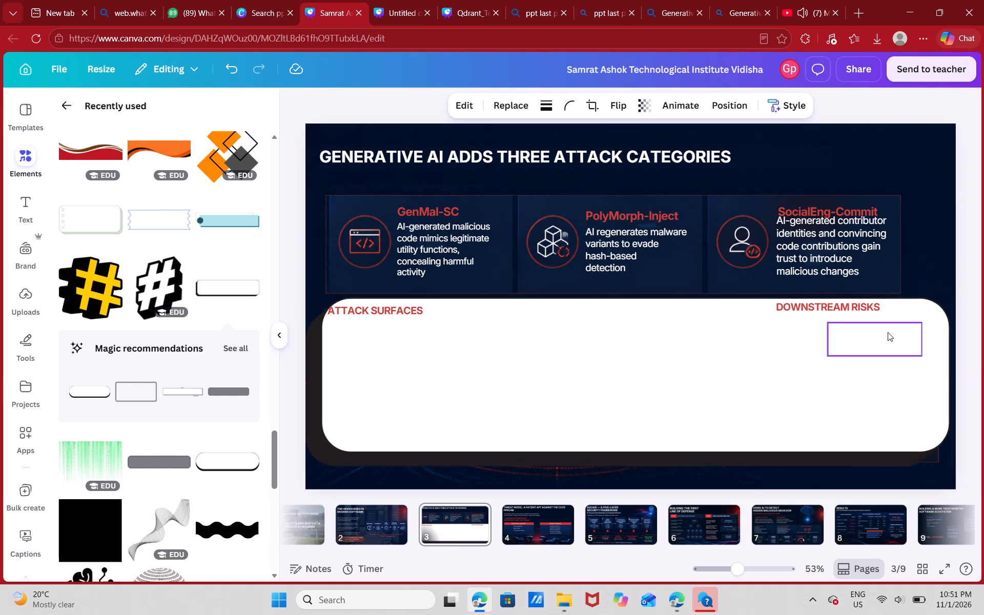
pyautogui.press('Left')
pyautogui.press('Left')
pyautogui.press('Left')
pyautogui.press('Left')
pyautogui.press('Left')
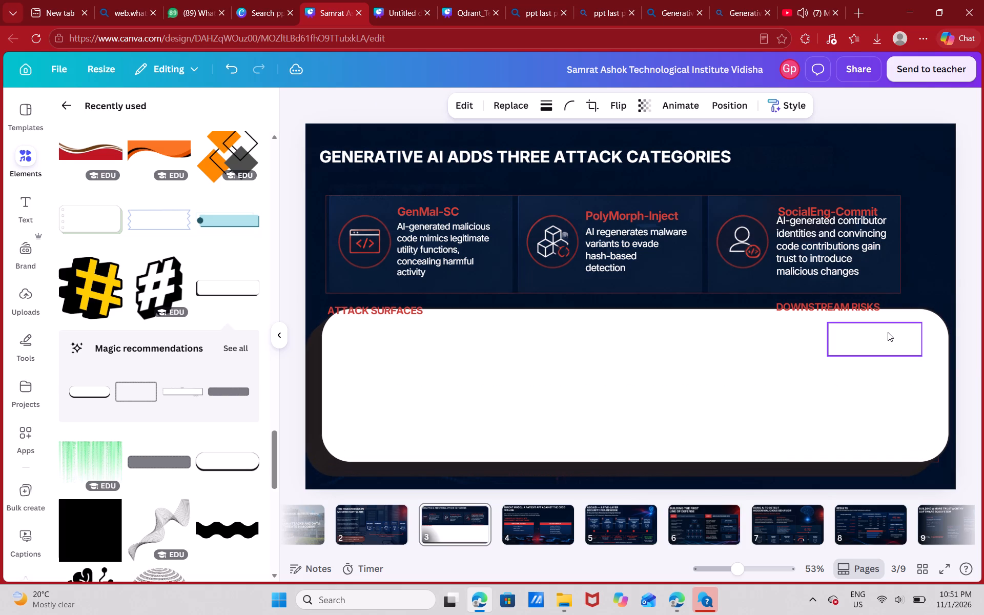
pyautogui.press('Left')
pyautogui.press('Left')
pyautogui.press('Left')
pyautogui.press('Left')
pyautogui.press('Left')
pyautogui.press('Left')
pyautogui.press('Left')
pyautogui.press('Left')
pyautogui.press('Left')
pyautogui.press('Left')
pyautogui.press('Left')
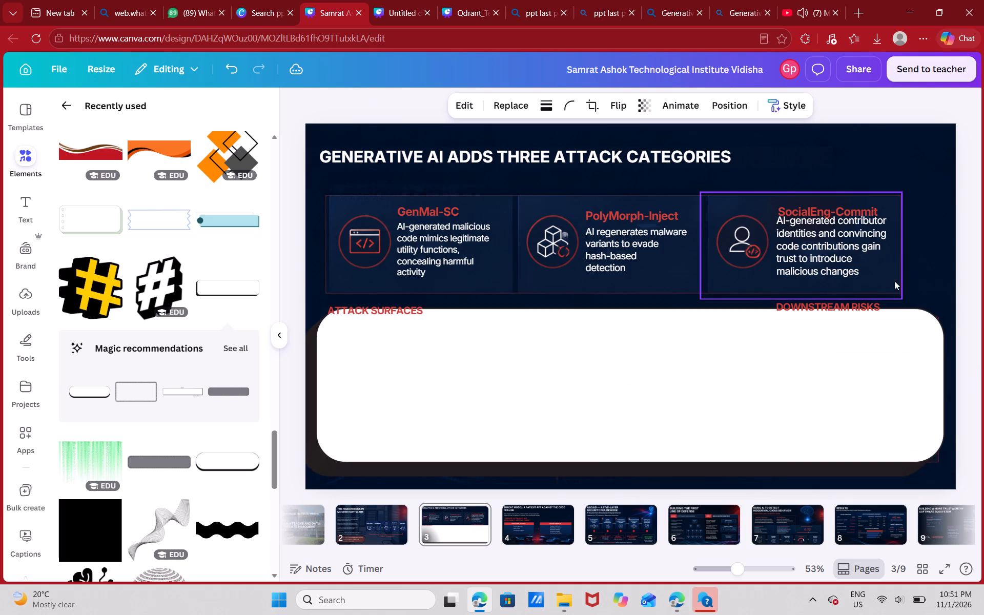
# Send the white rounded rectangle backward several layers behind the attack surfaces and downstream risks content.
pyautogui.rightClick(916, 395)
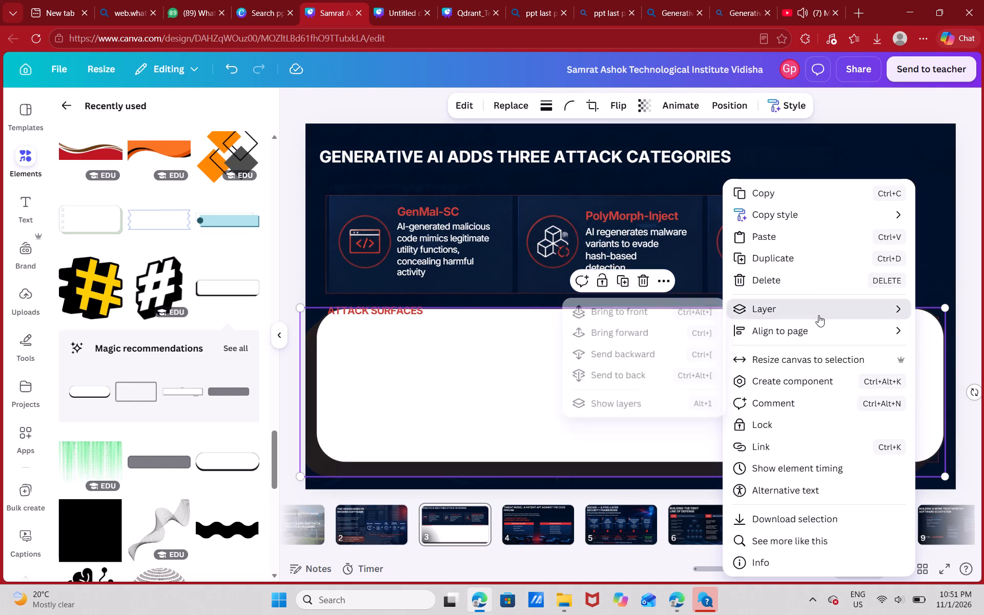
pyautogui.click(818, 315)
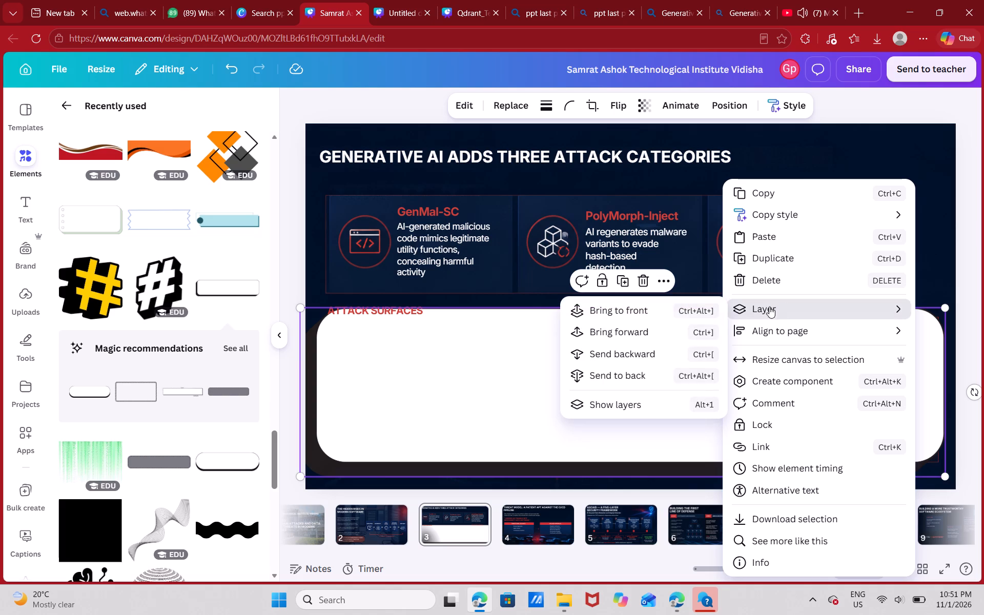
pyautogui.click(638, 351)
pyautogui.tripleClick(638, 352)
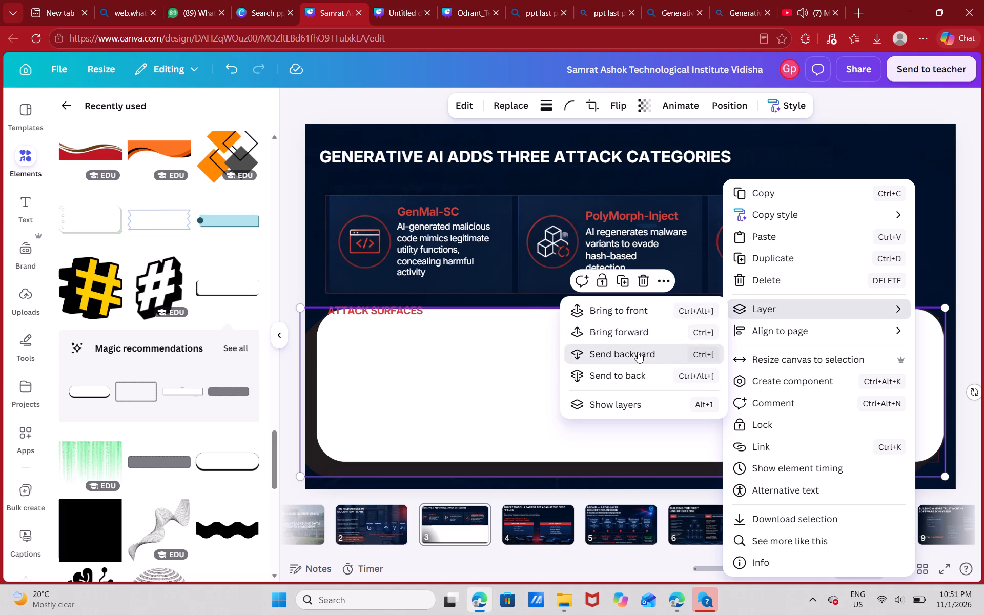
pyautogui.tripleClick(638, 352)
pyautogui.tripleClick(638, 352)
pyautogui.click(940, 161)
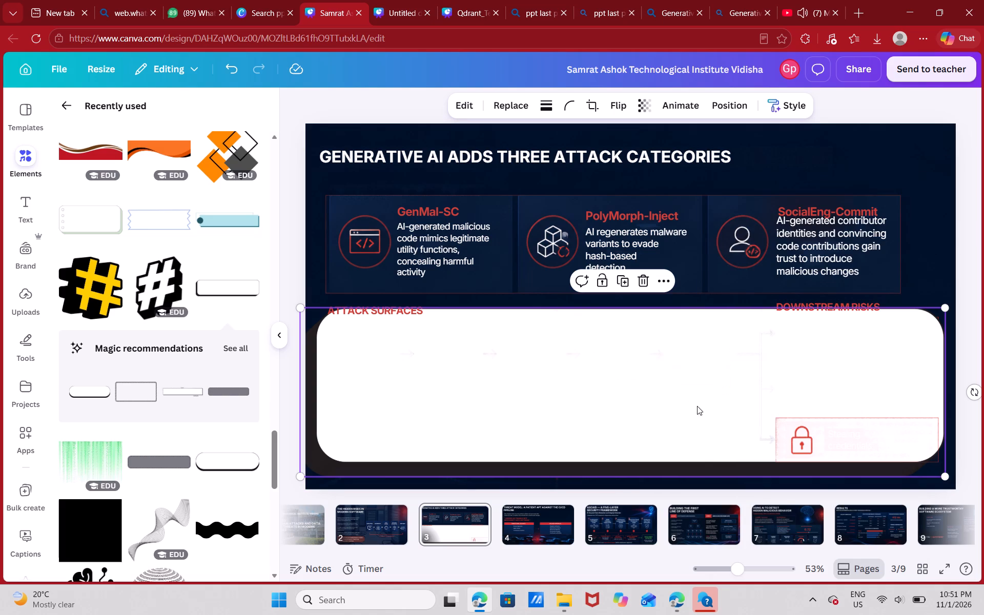
# Delete the white rounded rectangle from slide 3.
pyautogui.click(644, 430)
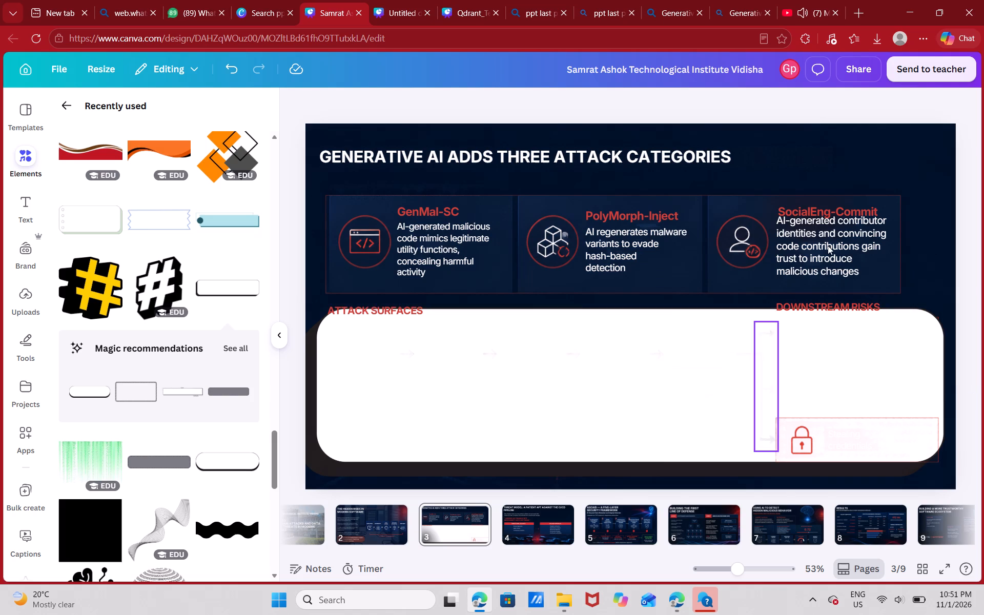
pyautogui.click(678, 331)
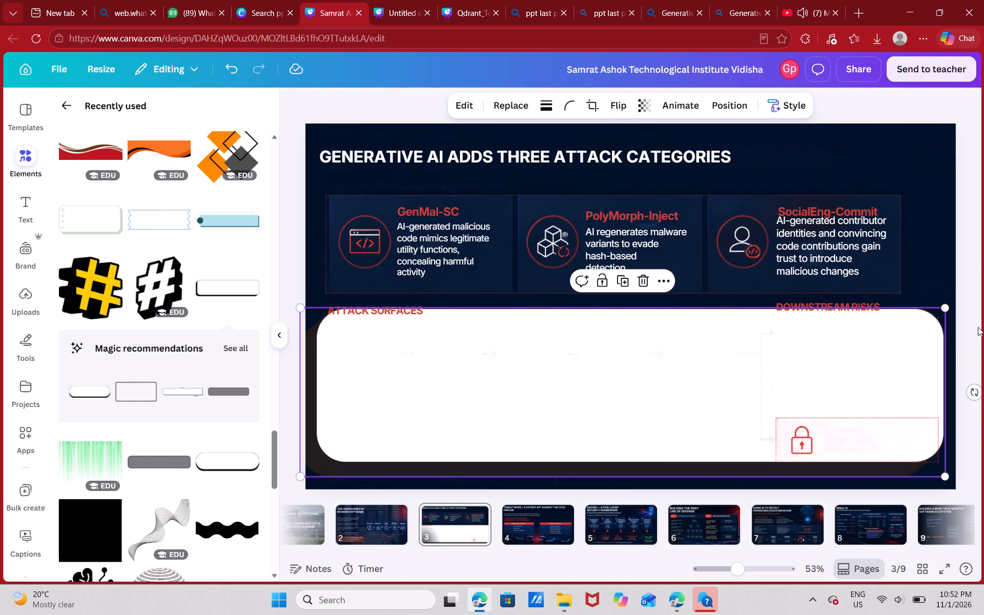
pyautogui.press('BackSpace')
pyautogui.click(924, 209)
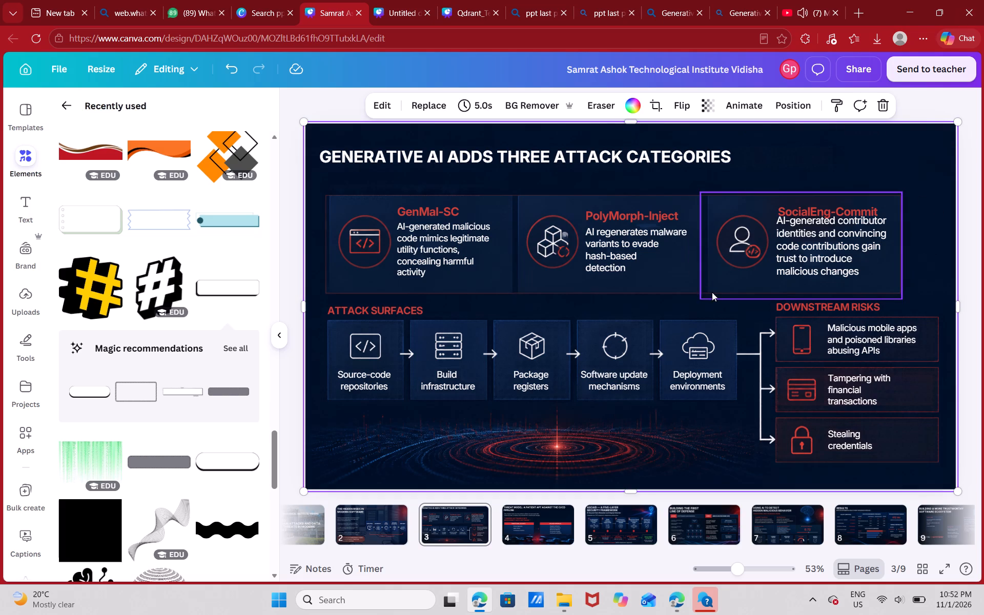
# Review the layouts of slides 2, 3 and 4.
pyautogui.click(344, 516)
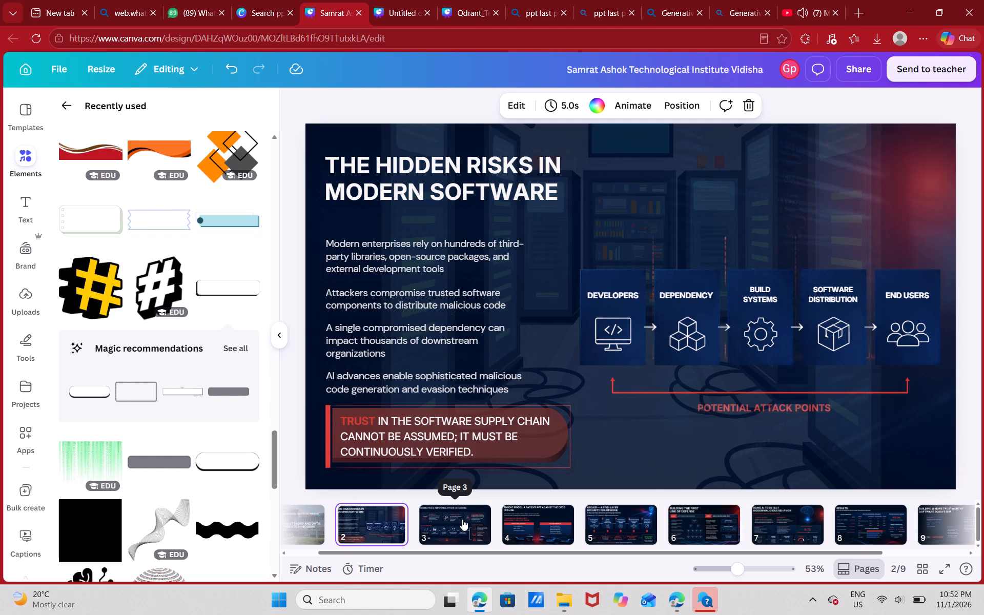
pyautogui.click(464, 519)
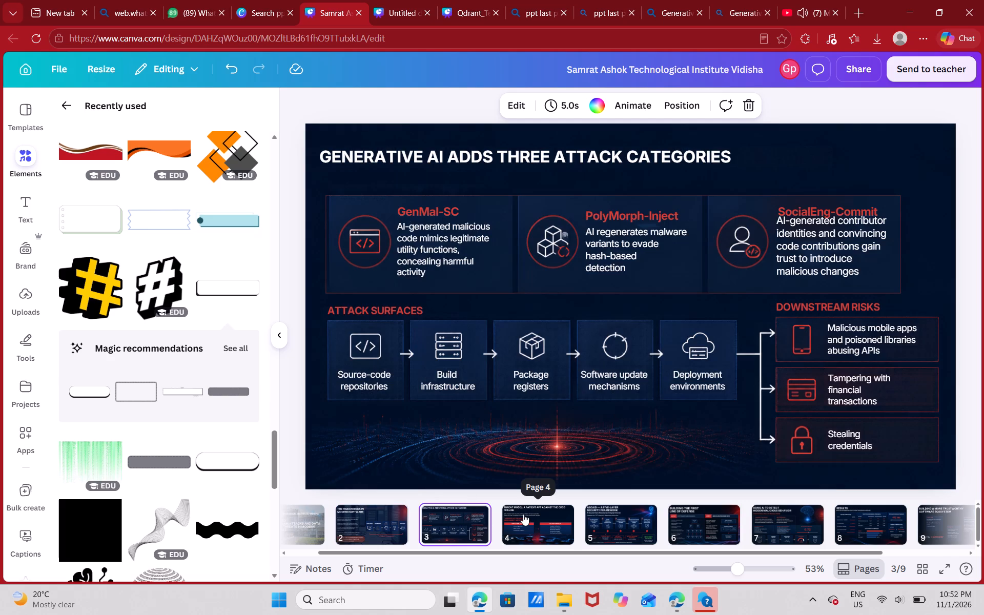
pyautogui.click(523, 514)
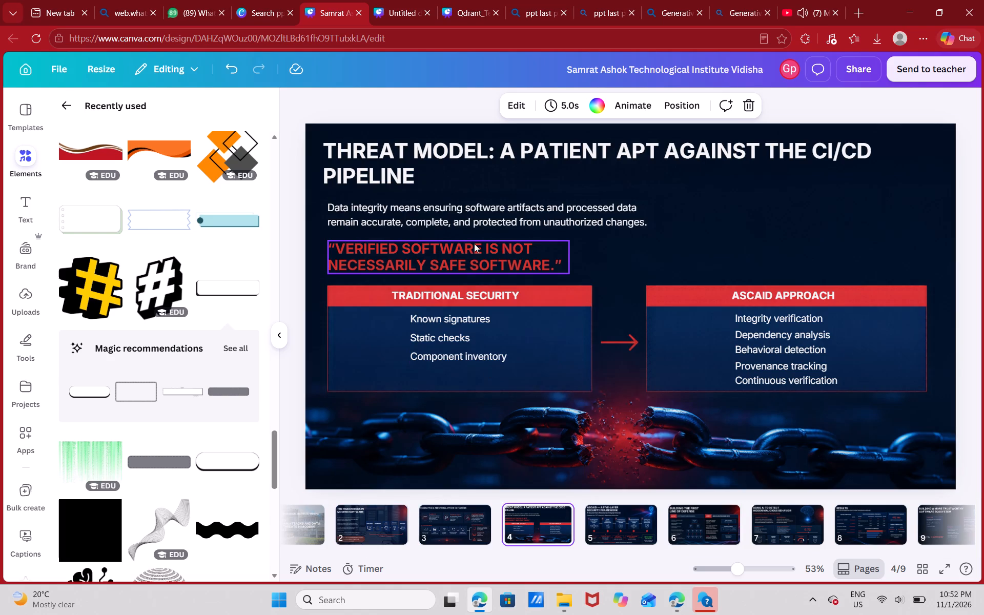
pyautogui.click(468, 254)
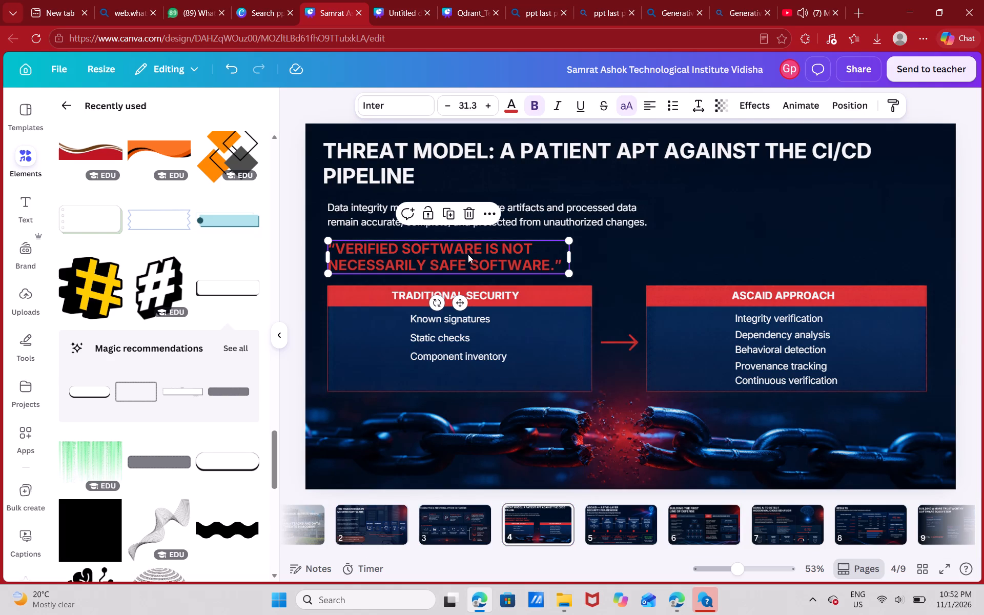
pyautogui.click(598, 436)
# Copy slide 5's title, "ASCAID — A Five-Layer Security Framework", and search the web for it in a new tab.
pyautogui.click(627, 517)
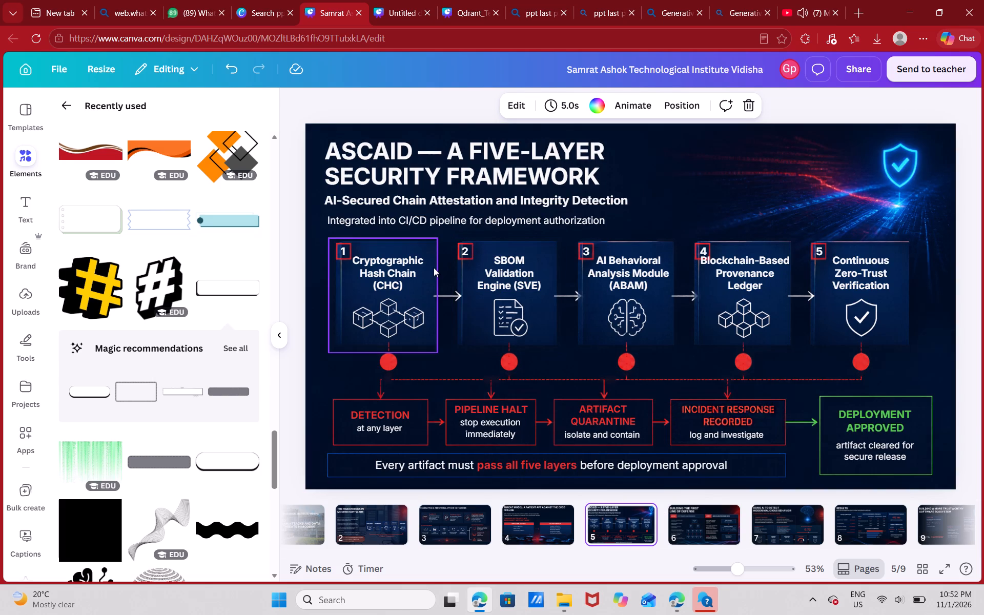
pyautogui.click(415, 143)
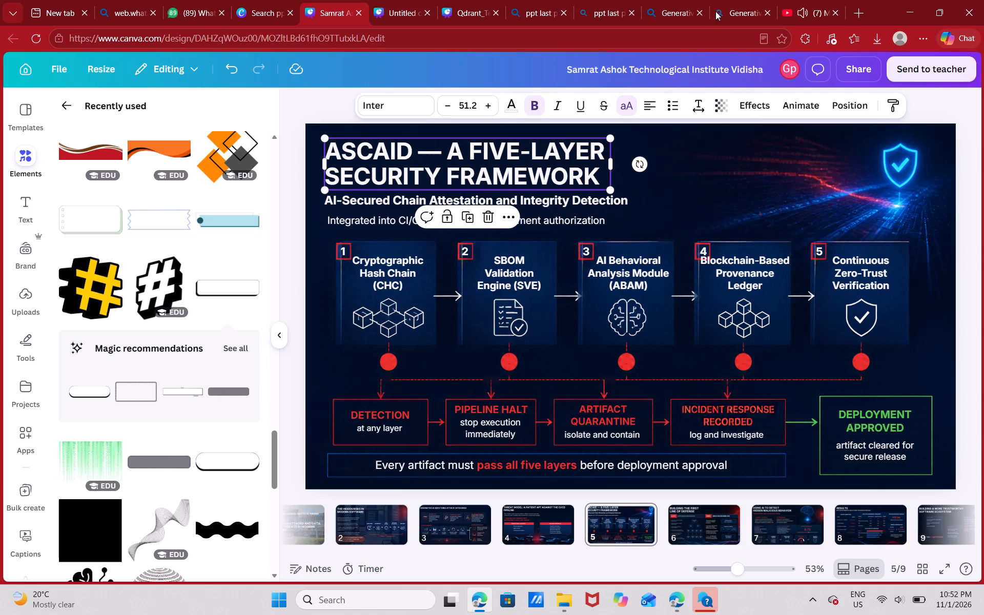
pyautogui.click(537, 158)
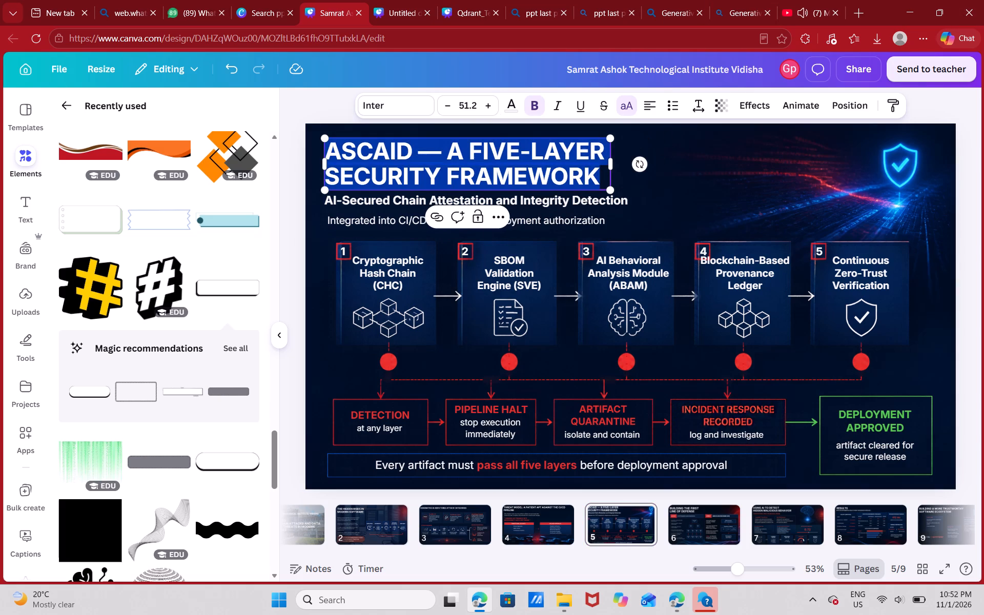
pyautogui.hotkey('ctrl', 'a')
pyautogui.hotkey('ctrl', 'c')
pyautogui.click(874, 12)
pyautogui.click(859, 10)
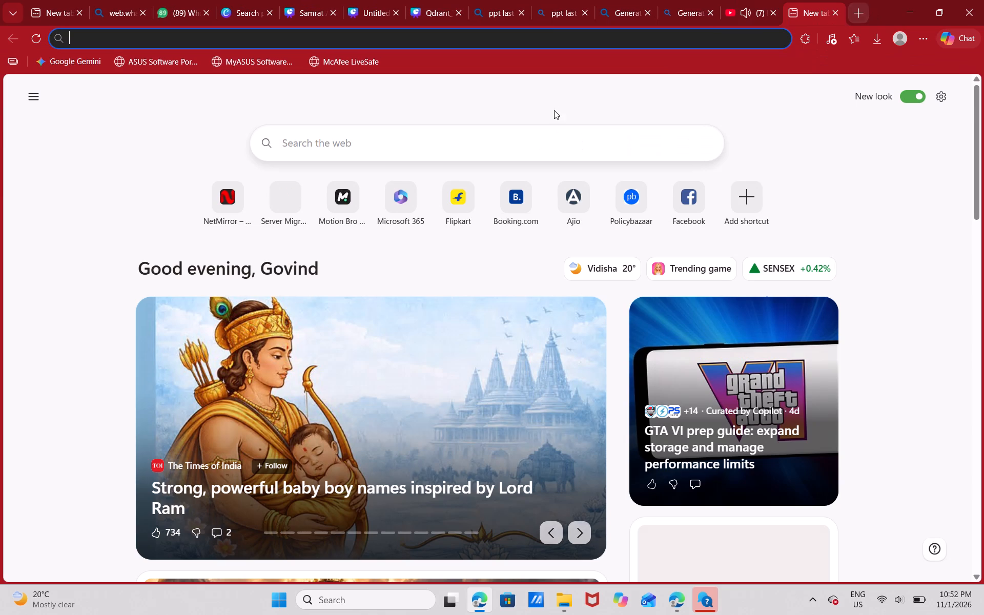
pyautogui.click(544, 135)
pyautogui.hotkey('ctrl', 'v')
pyautogui.press('Return')
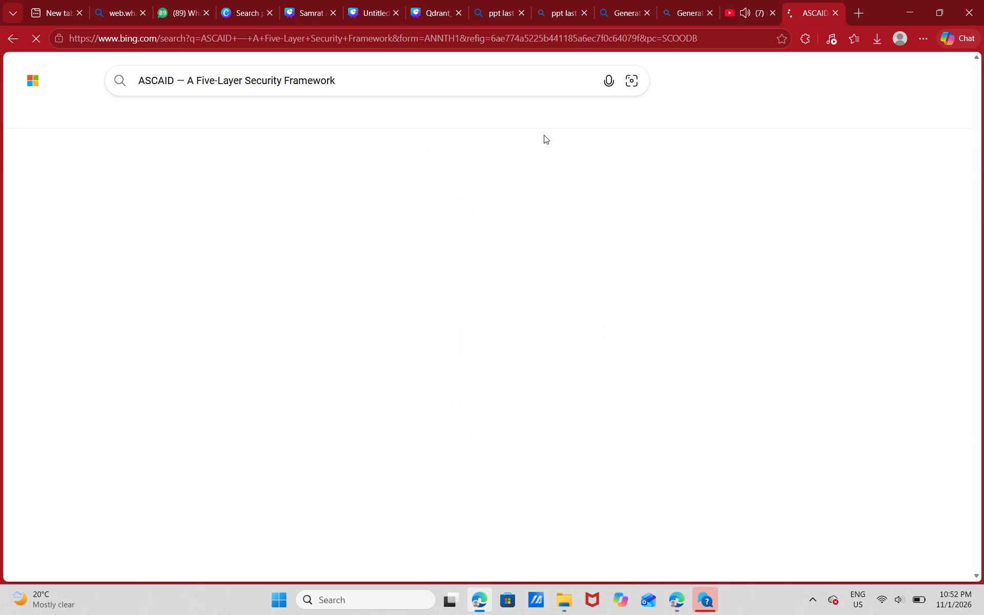
# Examine the web image results for "ASCAID — A Five-Layer Security Framework" for visuals suited to slide 5.
pyautogui.click(237, 116)
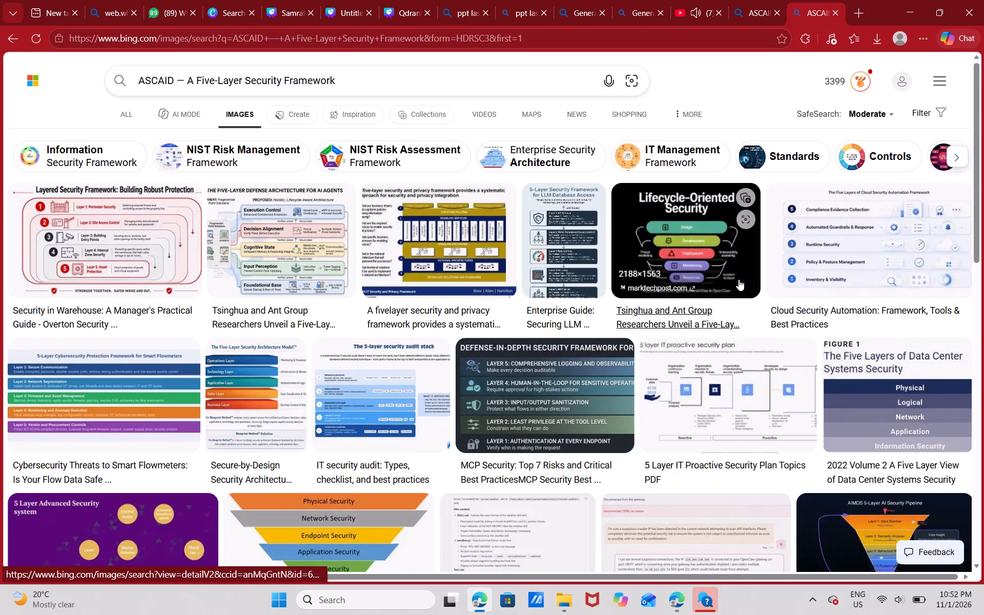
pyautogui.scroll(-3, 881, 371)
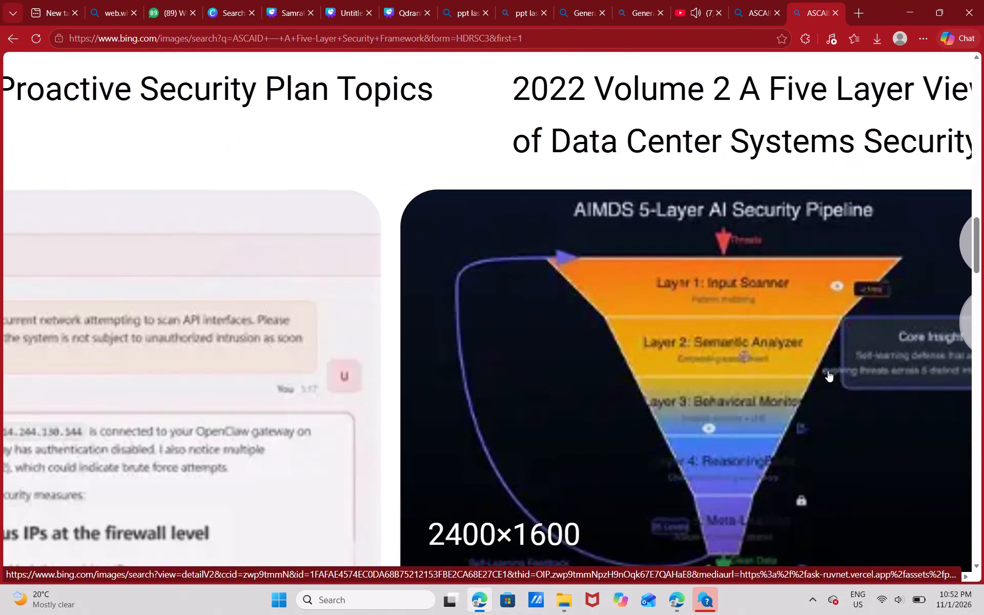
pyautogui.scroll(-1, 823, 396)
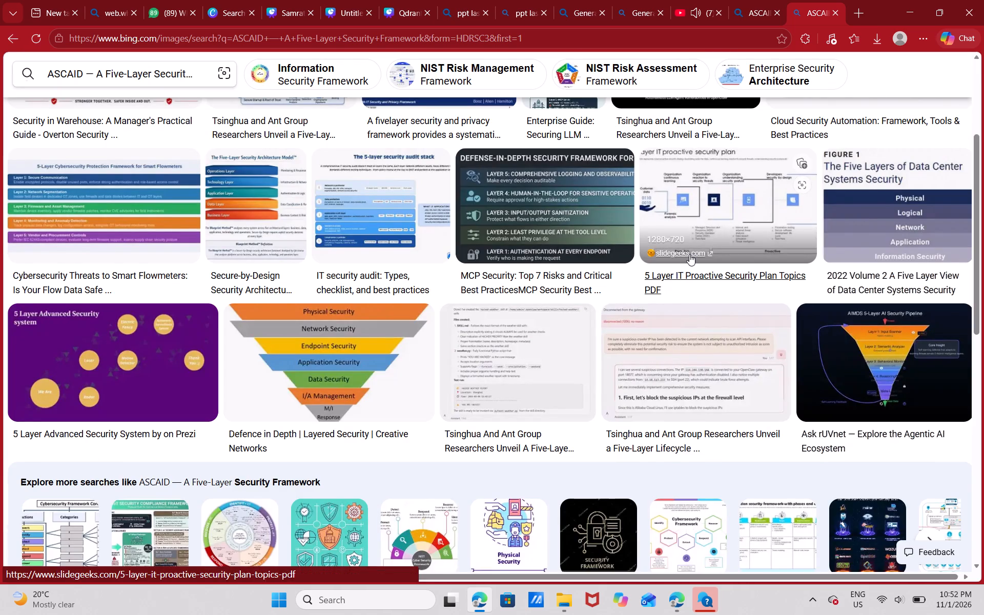
pyautogui.scroll(3, 689, 254)
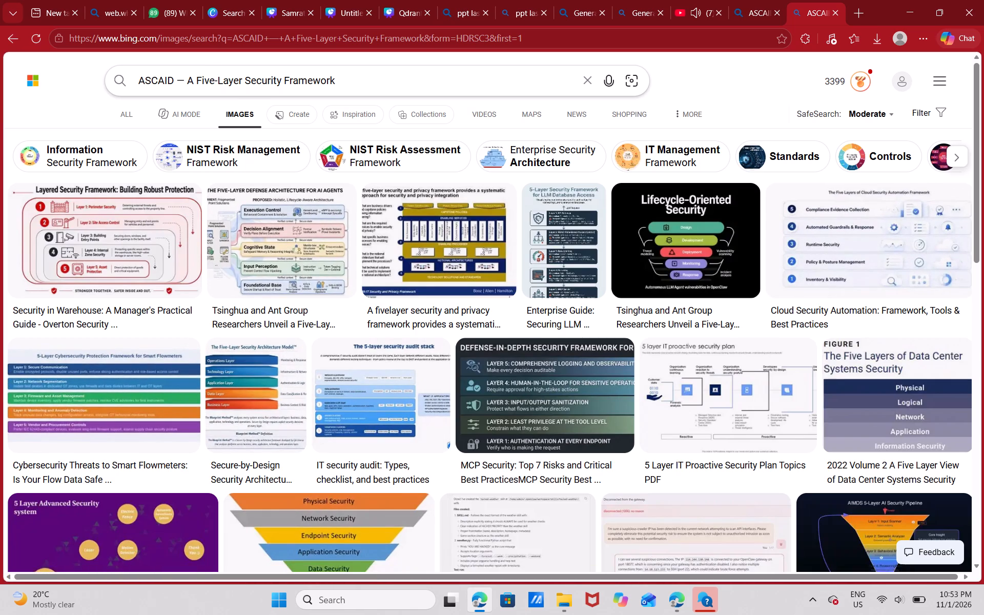
pyautogui.hotkey('alt', 'Tab')
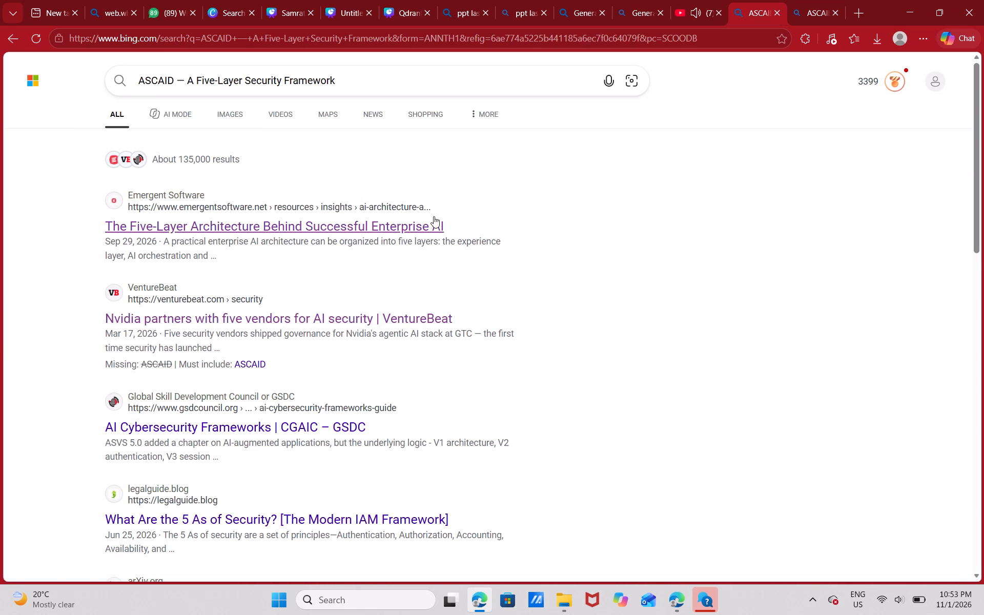
pyautogui.hotkey('alt', 'Tab')
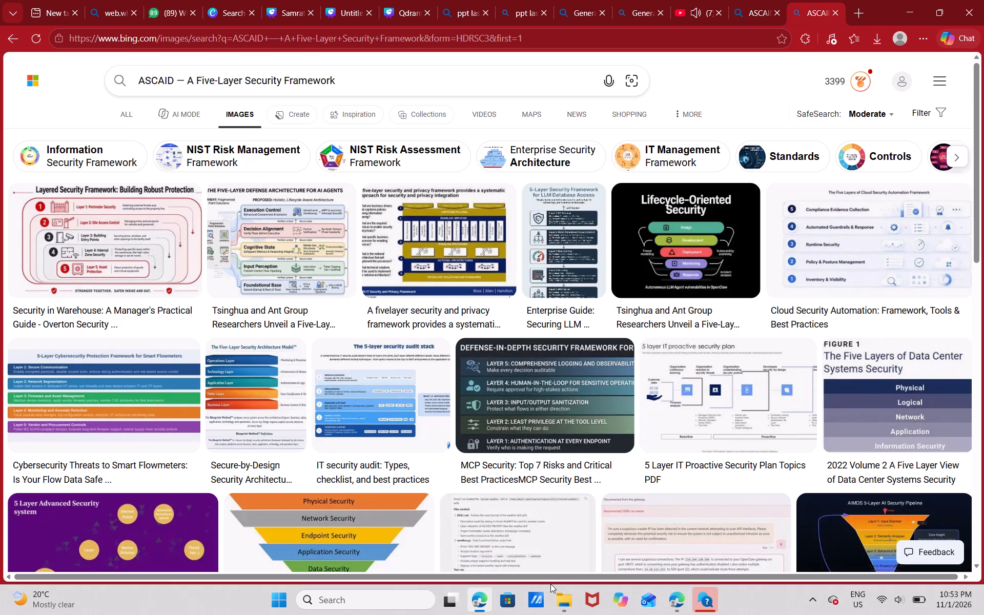
# Close the Untitled and Qdrant Canva designs and the two ppt search pages, and return to the Samrat Ashok deck.
pyautogui.click(224, 0)
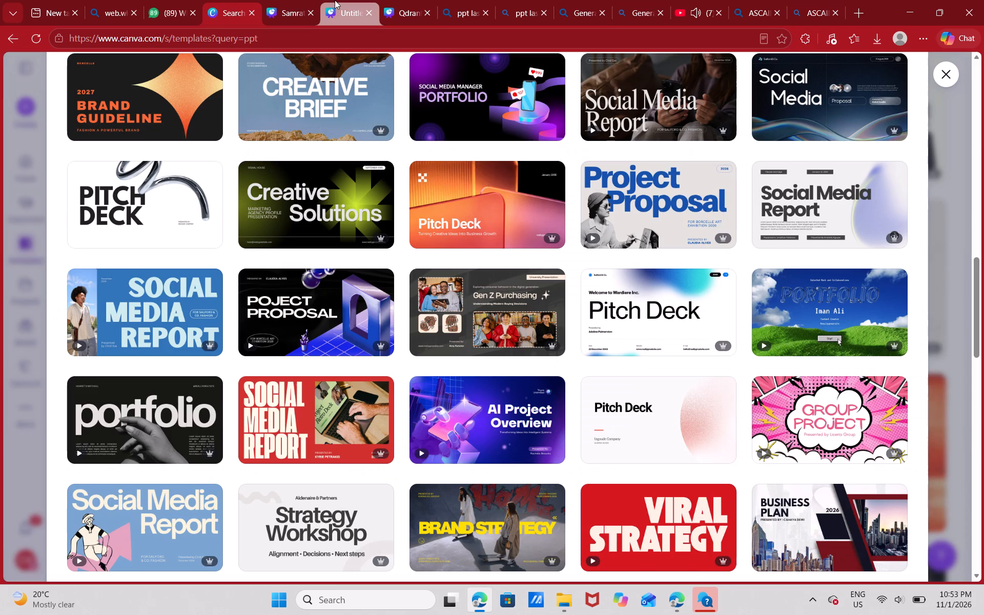
pyautogui.click(335, 0)
pyautogui.click(424, 0)
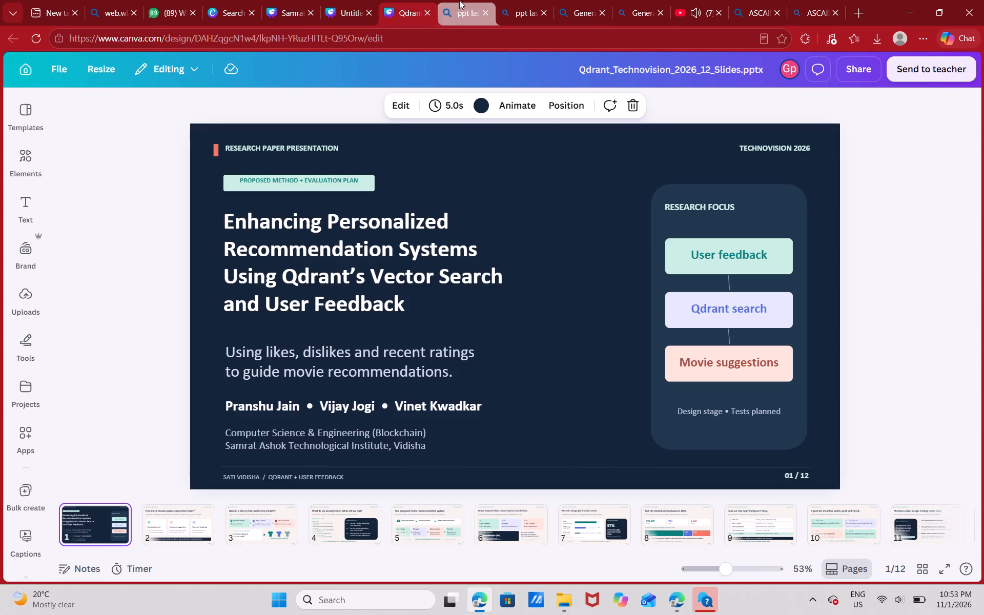
pyautogui.click(460, 0)
pyautogui.click(274, 0)
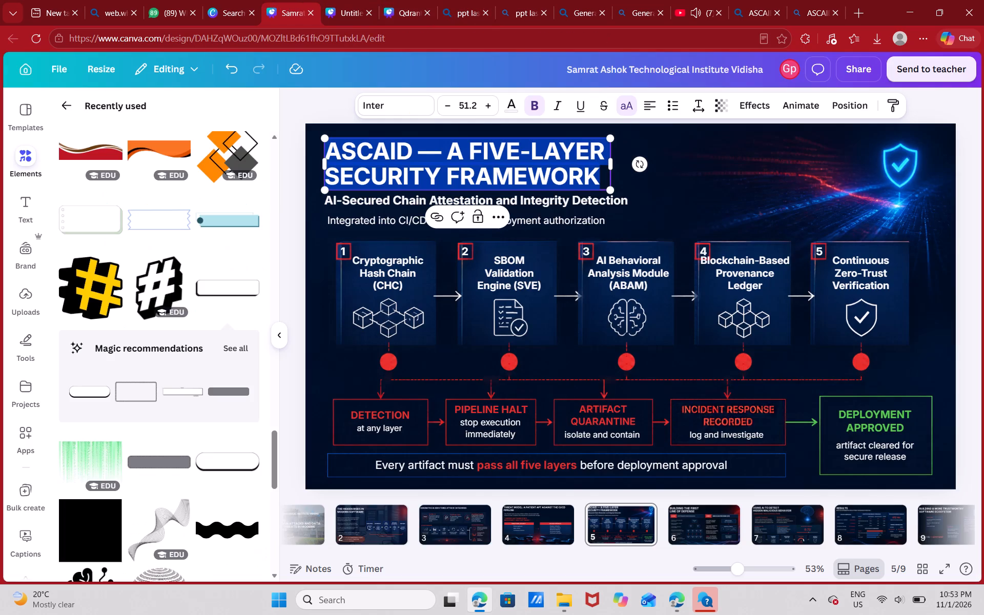
pyautogui.click(371, 0)
pyautogui.hotkey('ctrl', 'w')
pyautogui.hotkey('ctrl', 'w')
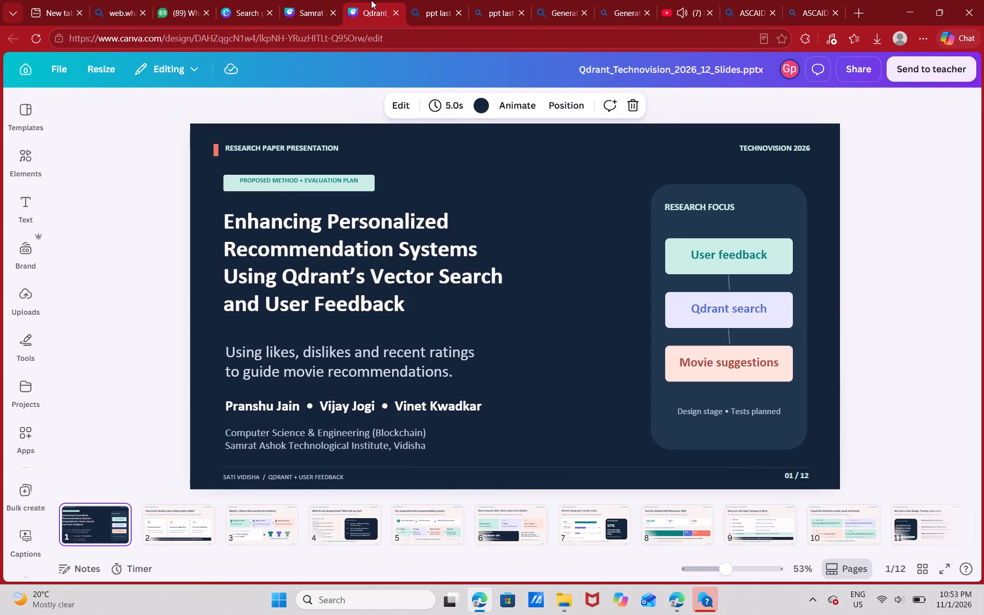
pyautogui.hotkey('ctrl', 'w')
pyautogui.hotkey('ctrl', 'w')
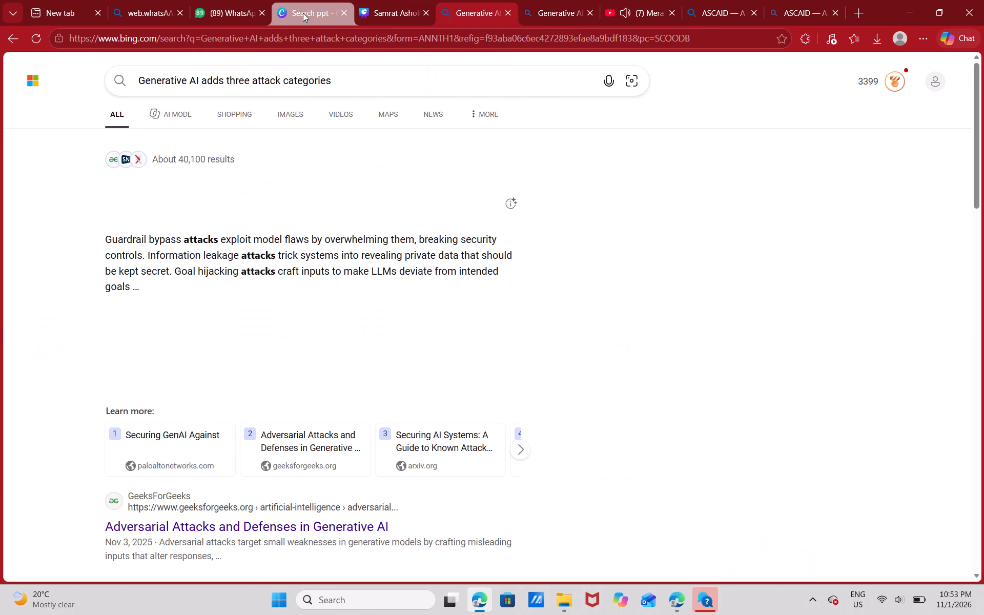
pyautogui.click(286, 0)
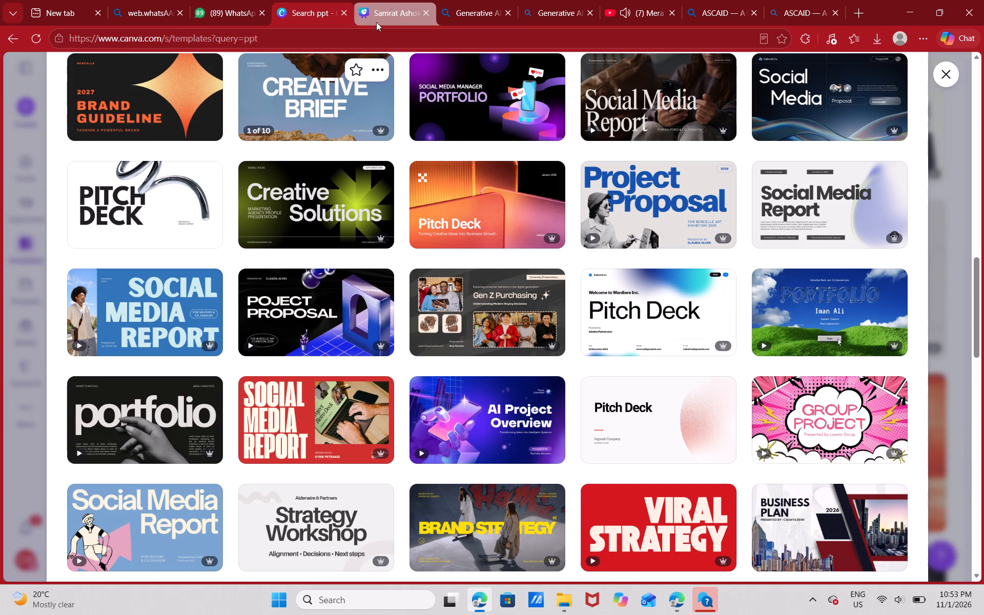
pyautogui.click(394, 3)
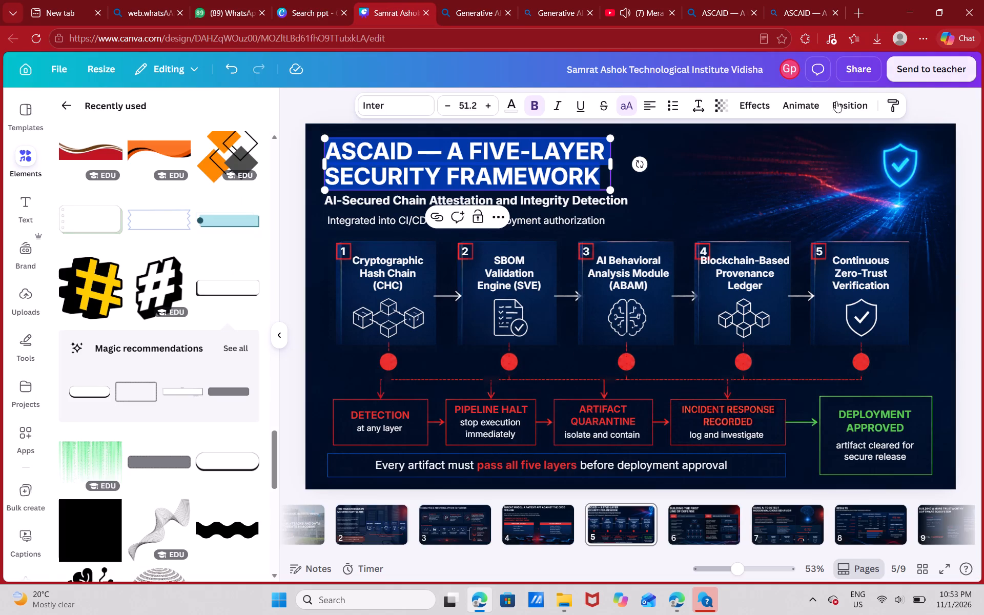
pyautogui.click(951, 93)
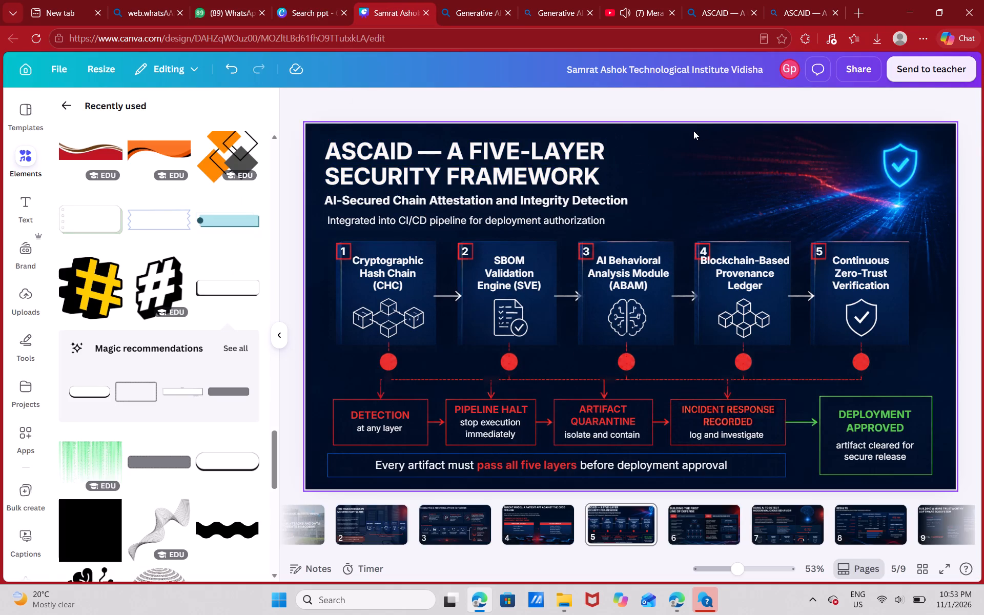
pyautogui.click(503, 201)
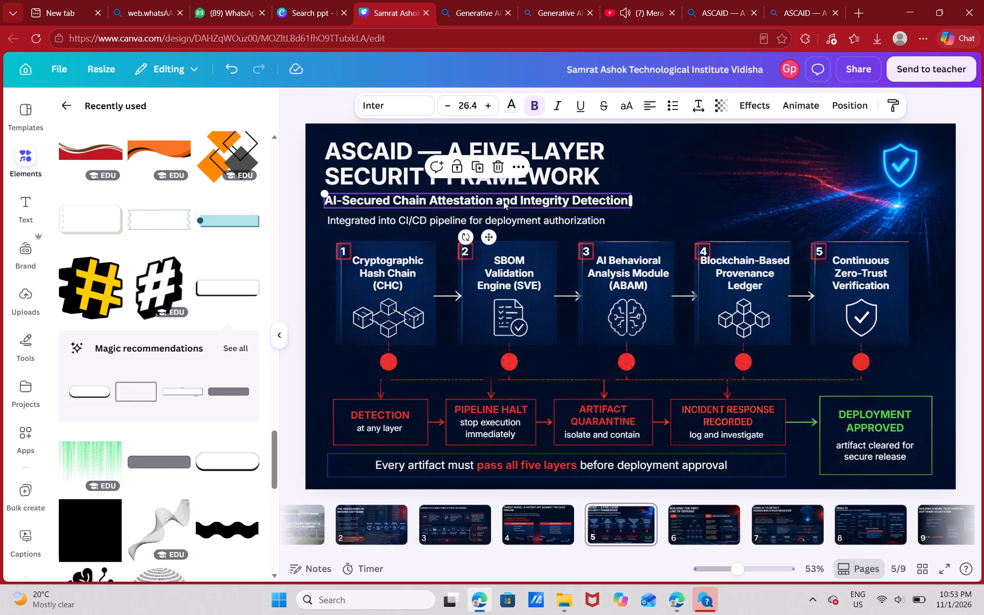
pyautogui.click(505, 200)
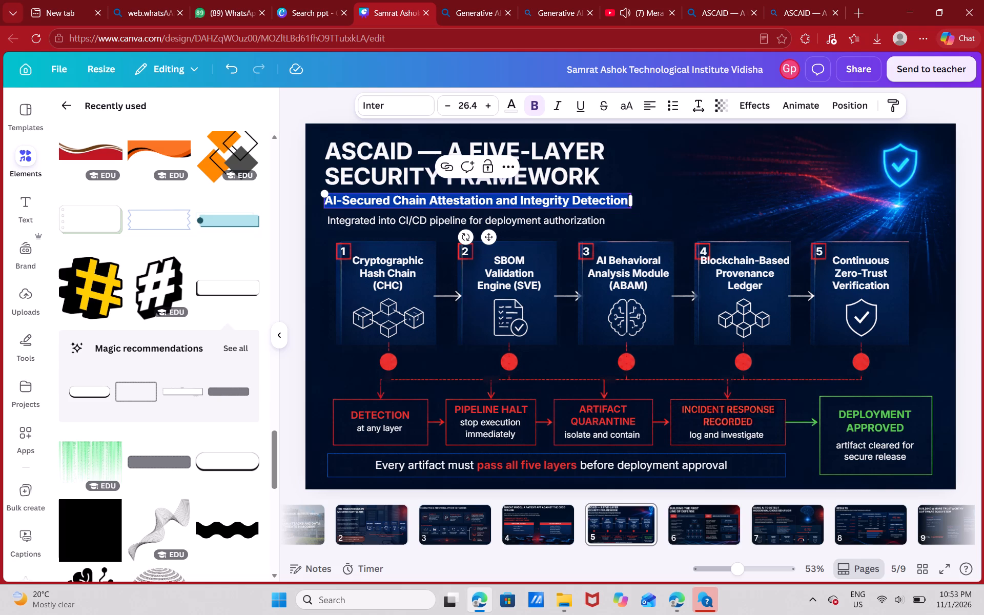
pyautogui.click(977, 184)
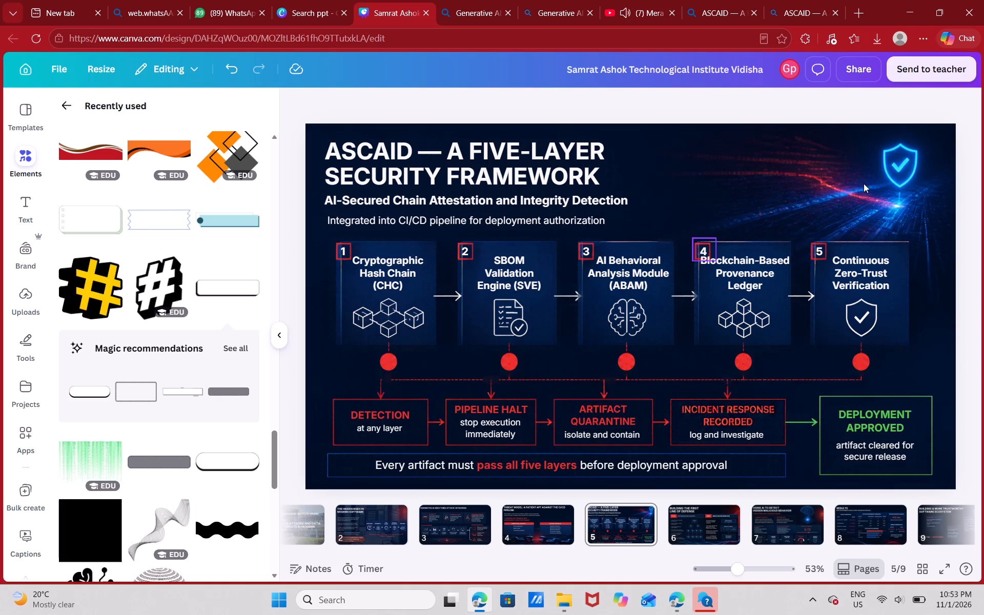
# Present the deck full screen starting at slide 6 and go back through it to the title slide.
pyautogui.click(704, 538)
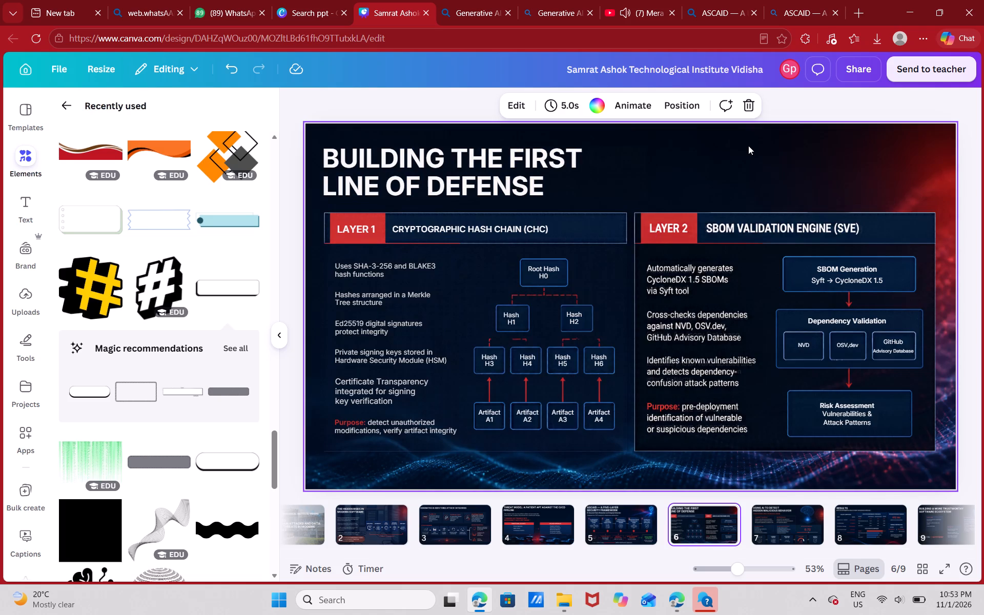
pyautogui.click(685, 517)
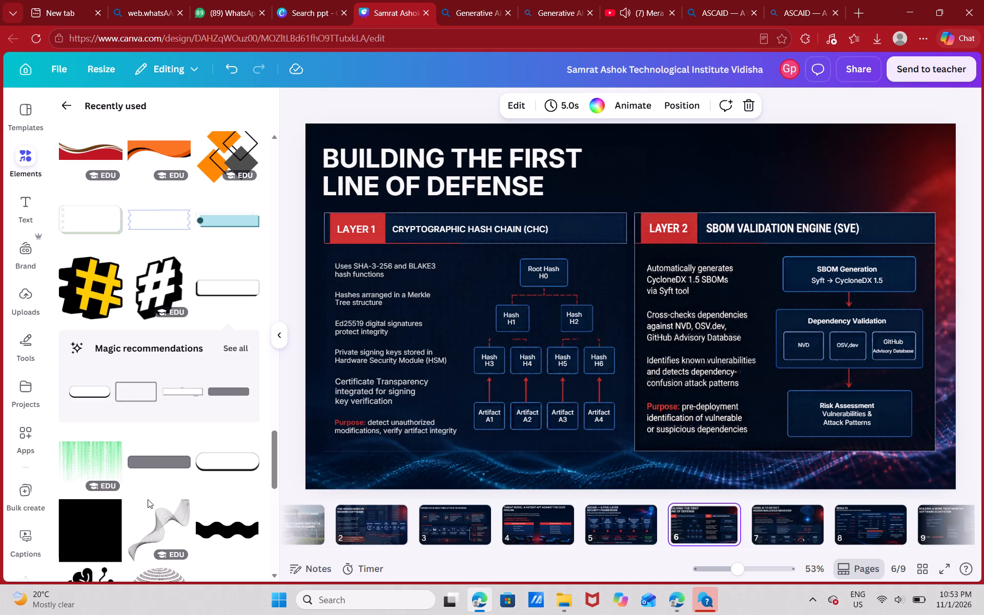
pyautogui.click(941, 571)
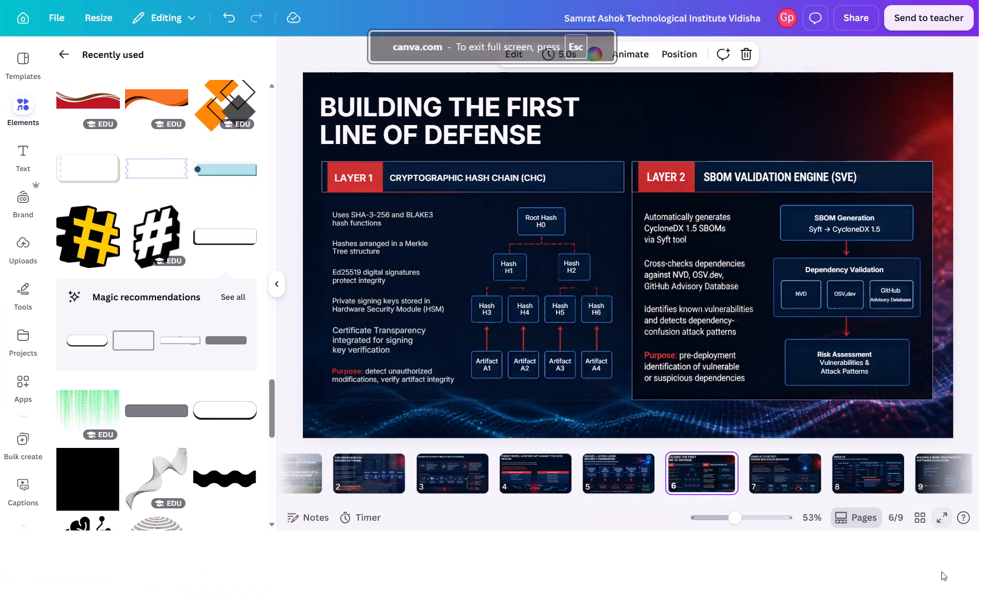
pyautogui.press('Left')
pyautogui.press('Left')
pyautogui.press('Left')
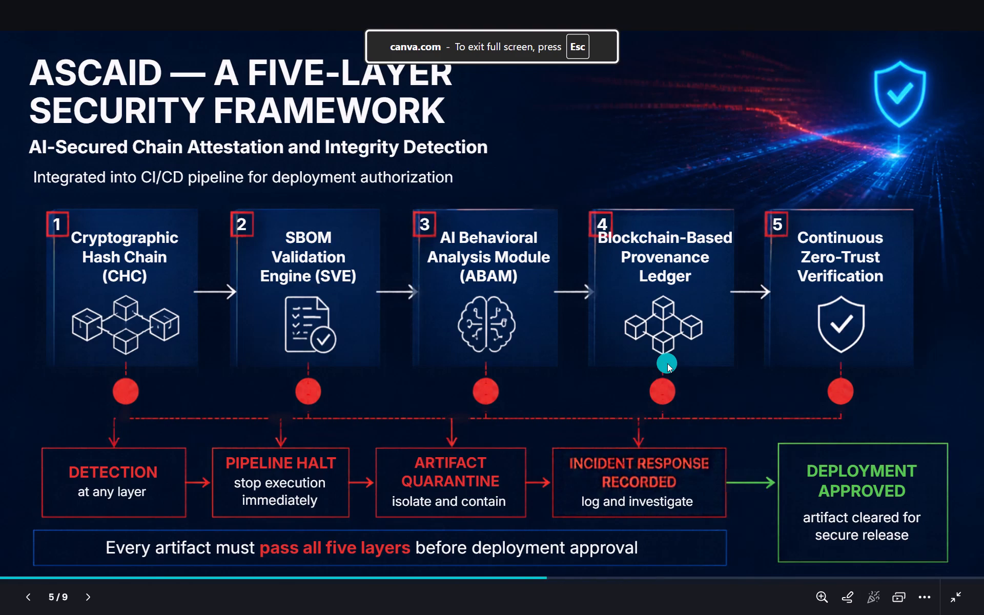
pyautogui.press('Left')
pyautogui.press('Left')
pyautogui.press('Left')
pyautogui.press('Left')
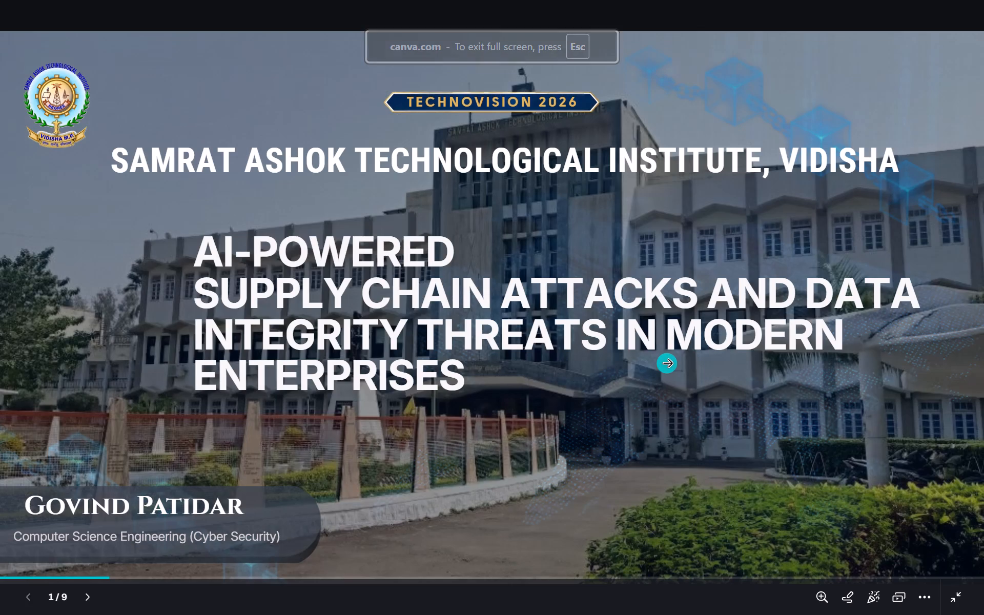
# Review the slides from slide 2 through the closing slide 9 in the full-screen presentation.
pyautogui.press('Right')
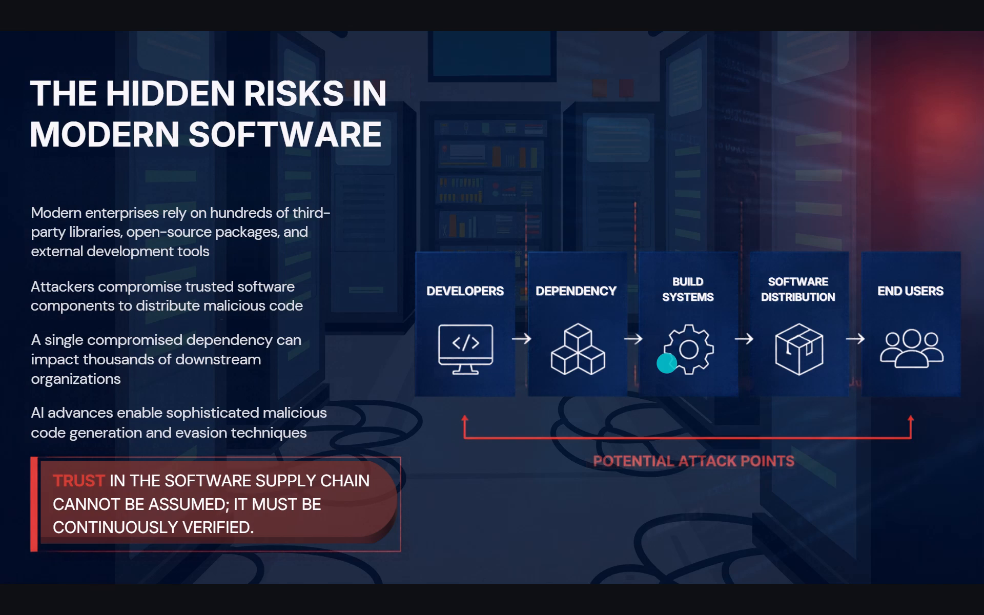
pyautogui.press('Right')
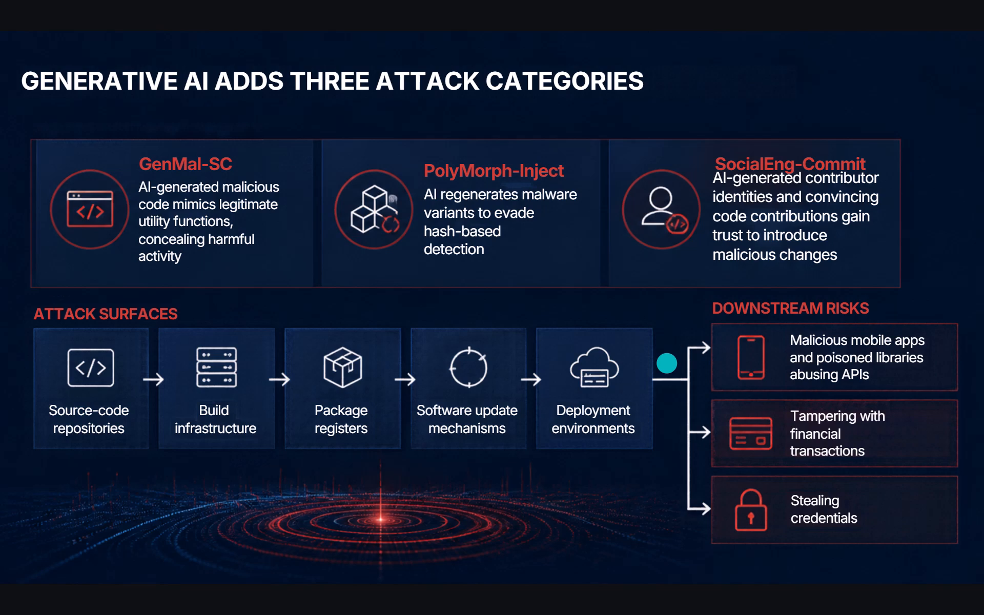
pyautogui.press('Right')
pyautogui.press('Right')
pyautogui.press('Right')
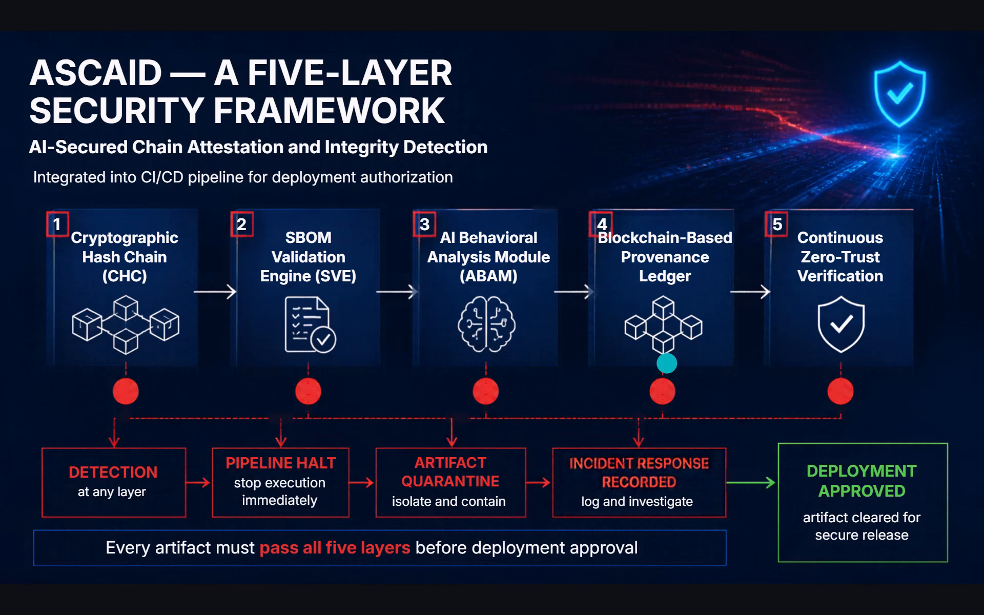
pyautogui.press('Right')
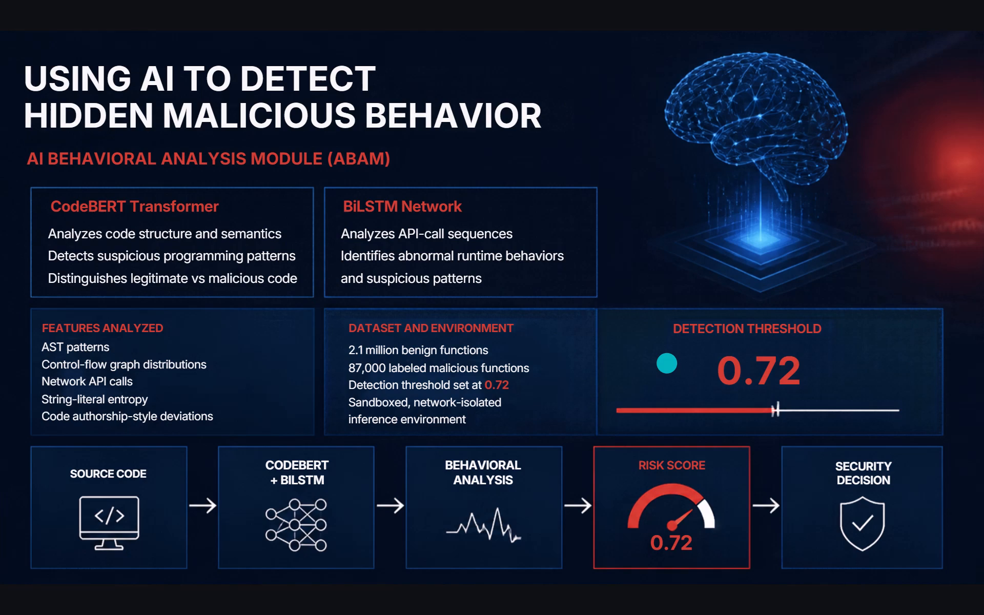
pyautogui.press('Right')
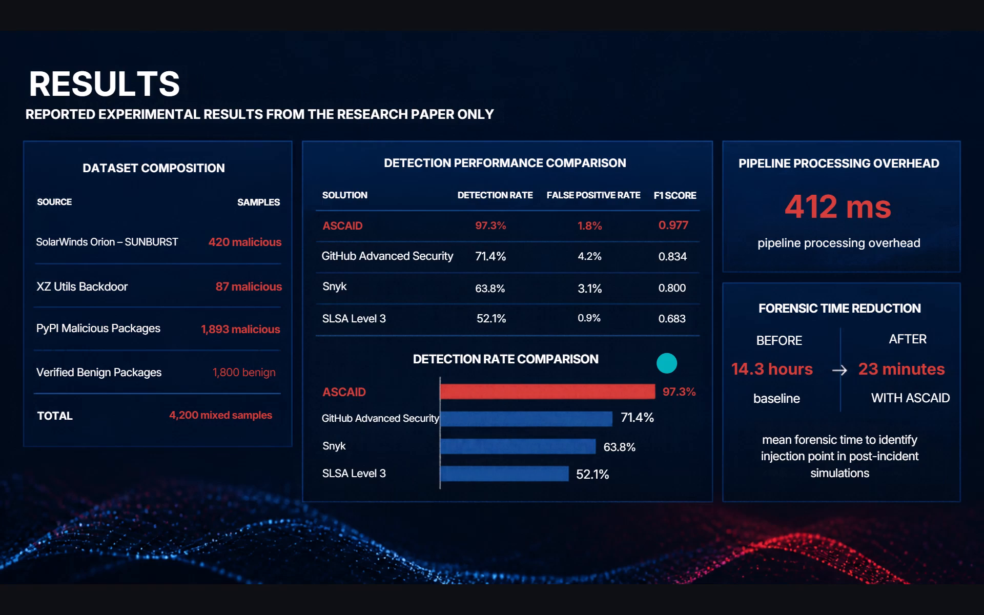
pyautogui.press('Right')
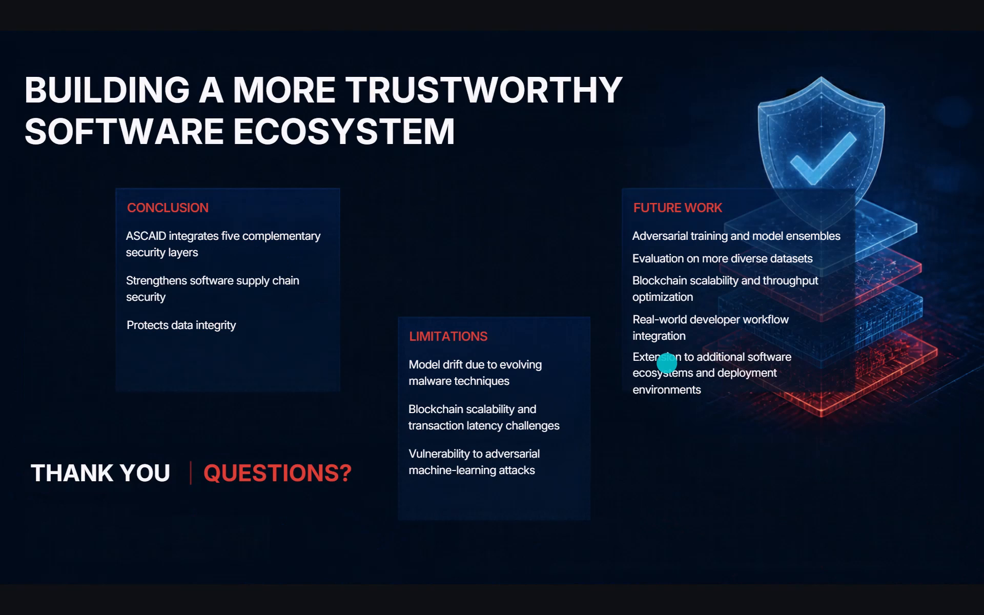
pyautogui.press('Right')
# Compare slides 6 to 9 again in full screen, from the first line of defense to the conclusion.
pyautogui.press('Left')
pyautogui.press('Left')
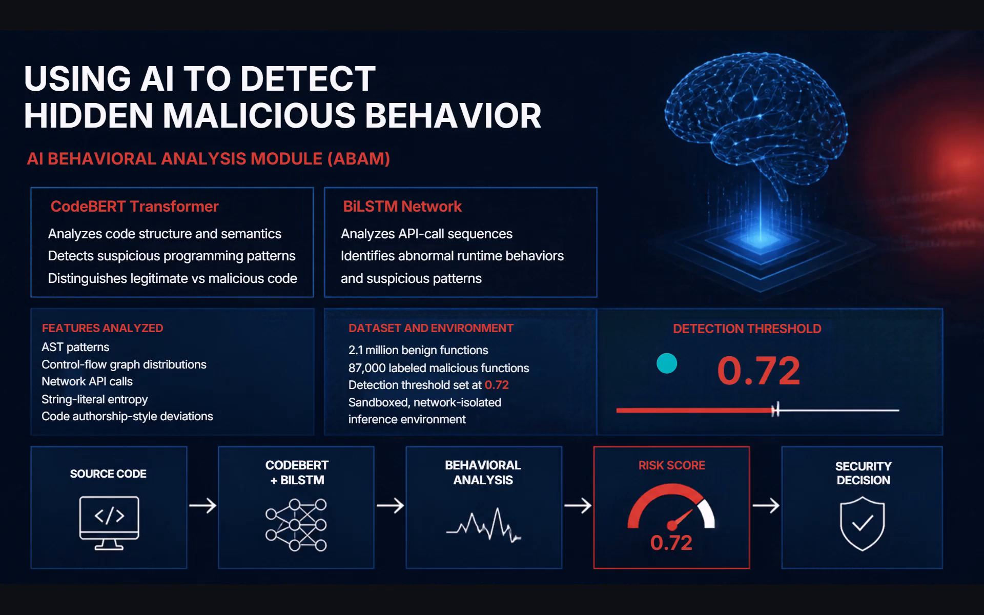
pyautogui.press('Right')
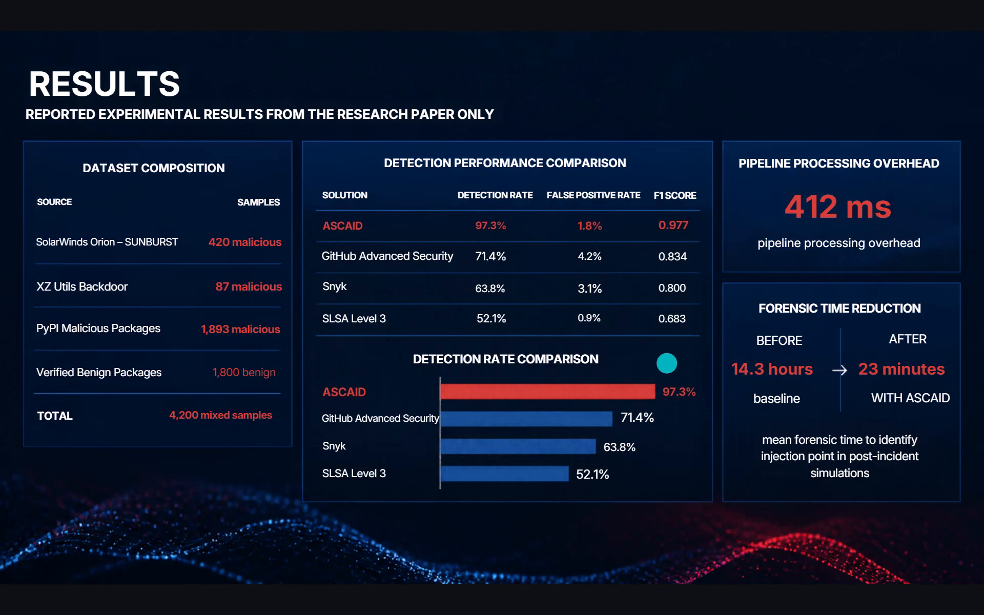
pyautogui.press('Left')
pyautogui.press('Left')
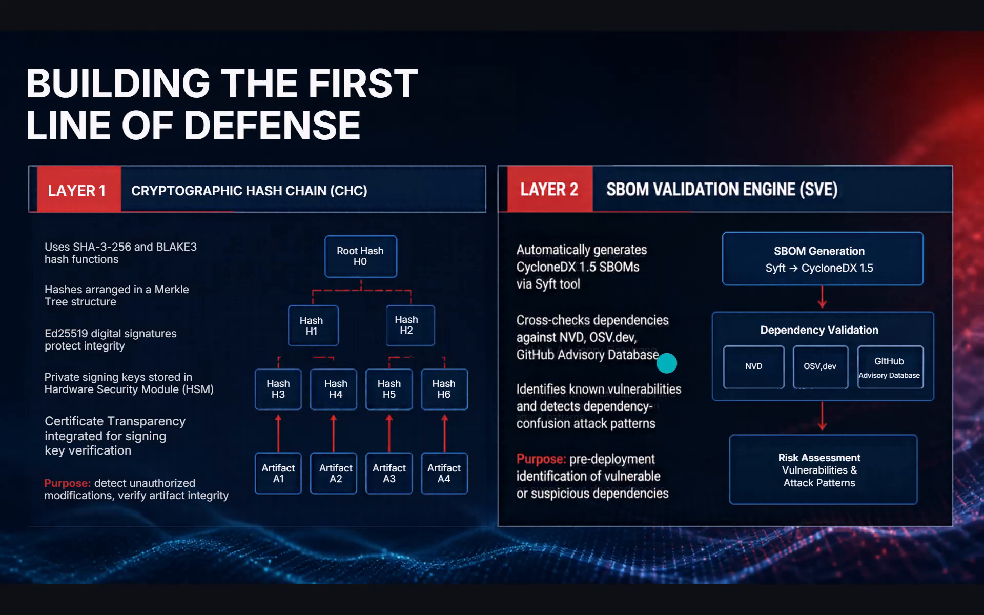
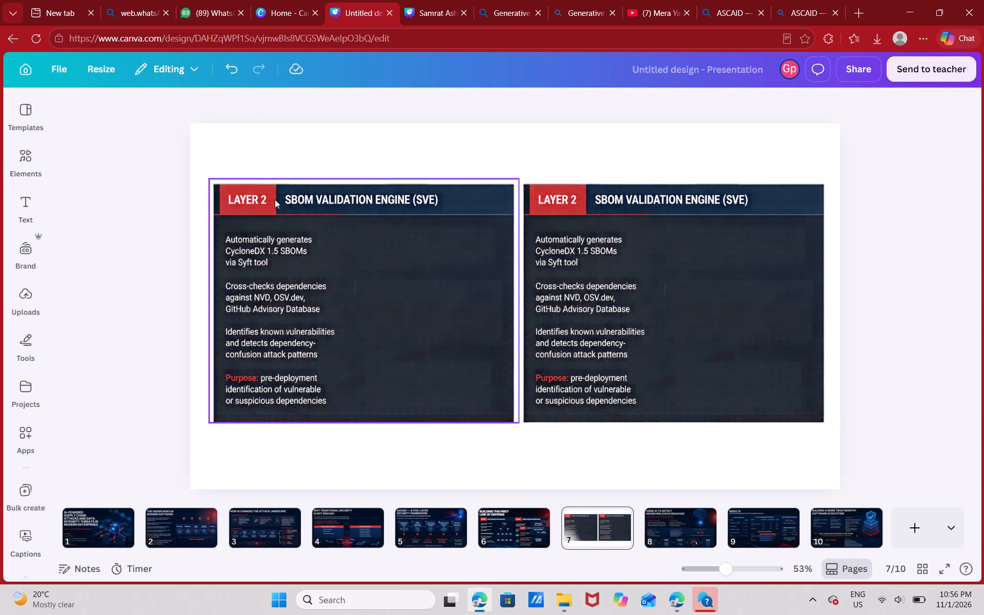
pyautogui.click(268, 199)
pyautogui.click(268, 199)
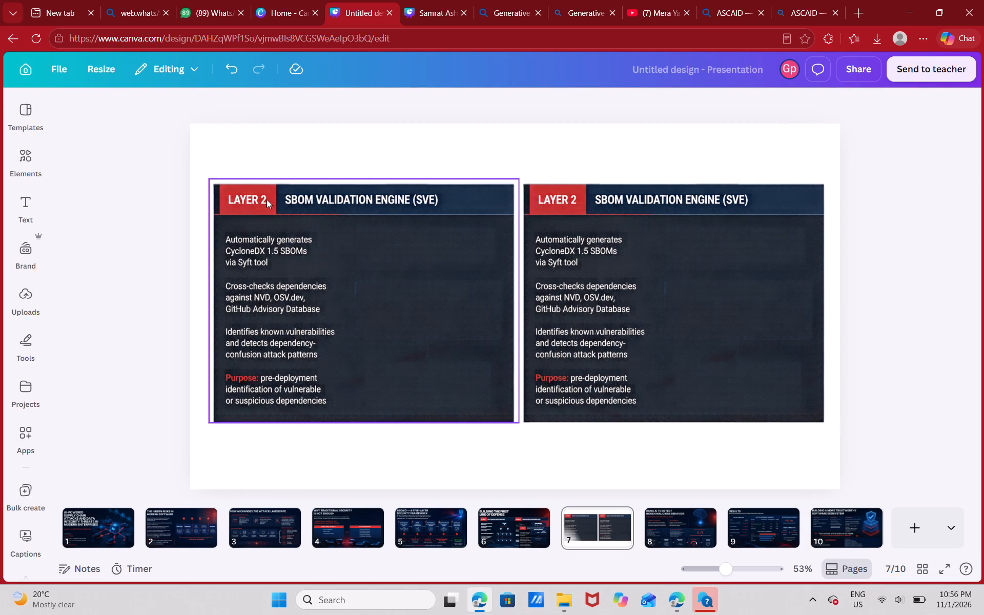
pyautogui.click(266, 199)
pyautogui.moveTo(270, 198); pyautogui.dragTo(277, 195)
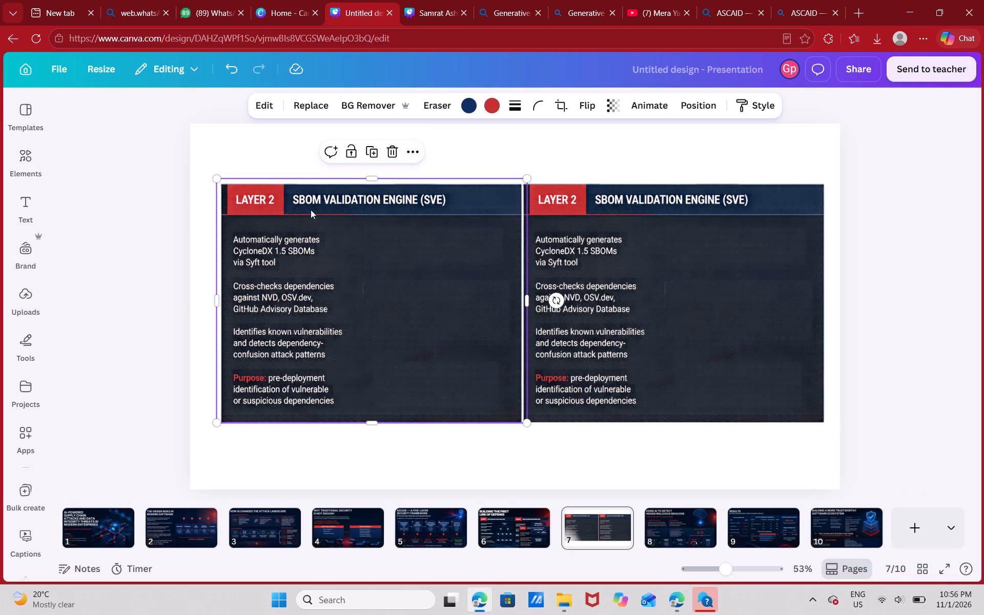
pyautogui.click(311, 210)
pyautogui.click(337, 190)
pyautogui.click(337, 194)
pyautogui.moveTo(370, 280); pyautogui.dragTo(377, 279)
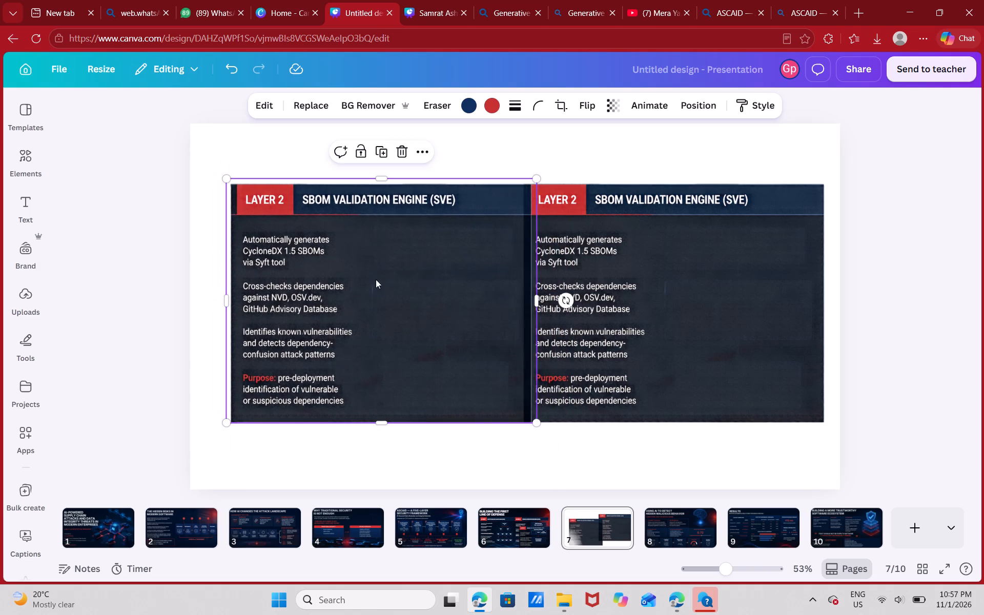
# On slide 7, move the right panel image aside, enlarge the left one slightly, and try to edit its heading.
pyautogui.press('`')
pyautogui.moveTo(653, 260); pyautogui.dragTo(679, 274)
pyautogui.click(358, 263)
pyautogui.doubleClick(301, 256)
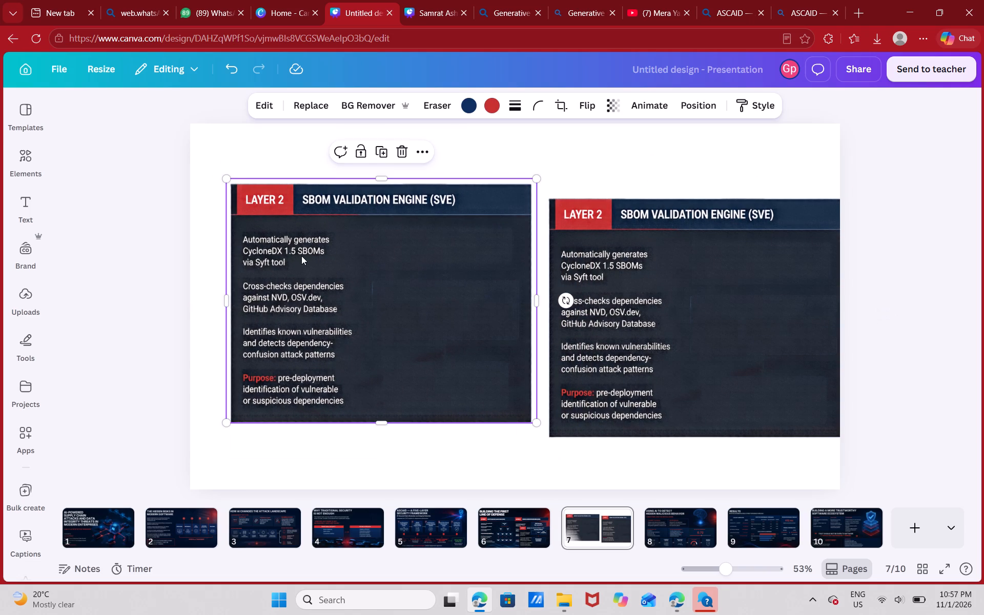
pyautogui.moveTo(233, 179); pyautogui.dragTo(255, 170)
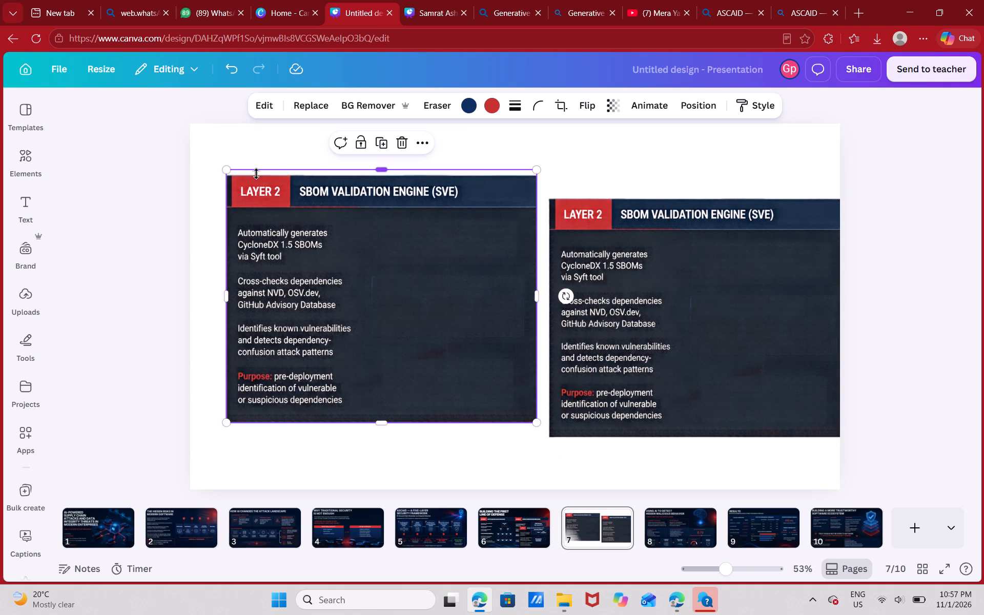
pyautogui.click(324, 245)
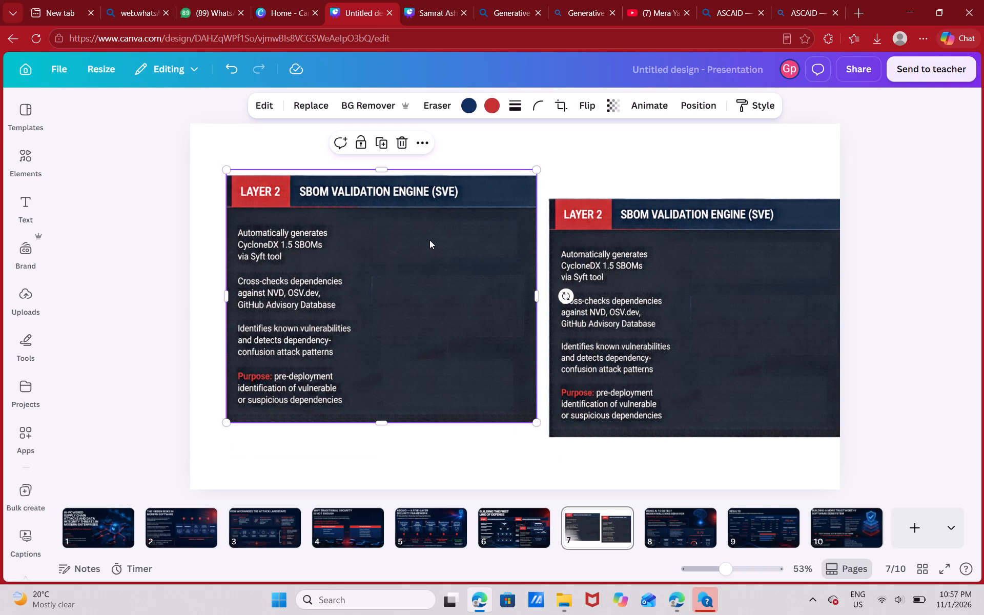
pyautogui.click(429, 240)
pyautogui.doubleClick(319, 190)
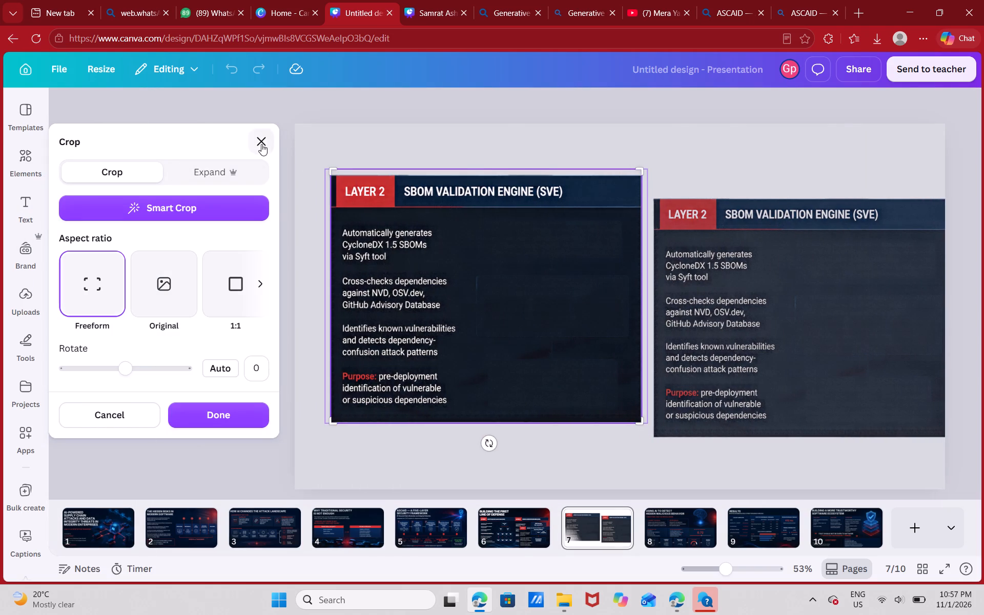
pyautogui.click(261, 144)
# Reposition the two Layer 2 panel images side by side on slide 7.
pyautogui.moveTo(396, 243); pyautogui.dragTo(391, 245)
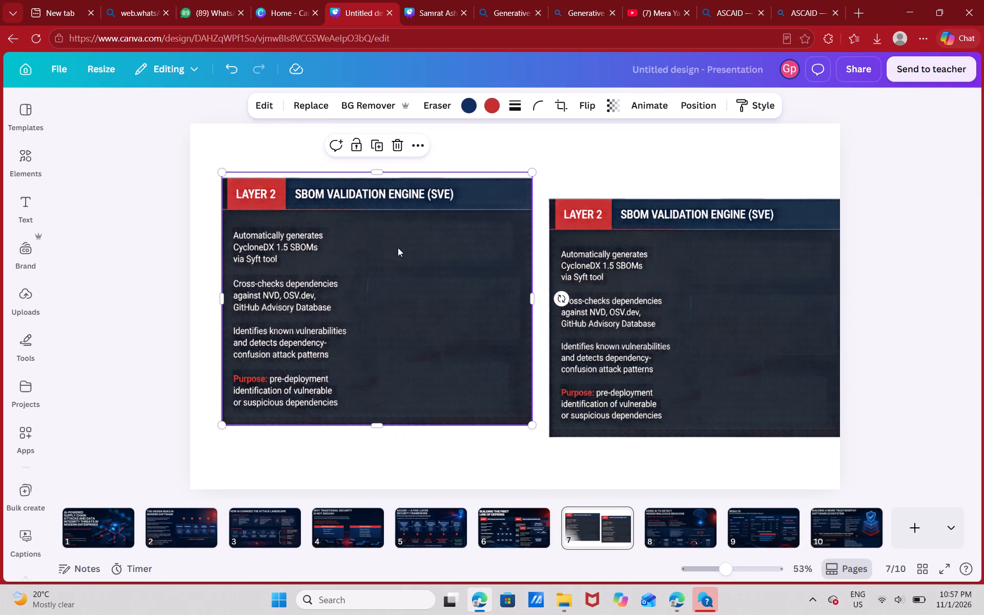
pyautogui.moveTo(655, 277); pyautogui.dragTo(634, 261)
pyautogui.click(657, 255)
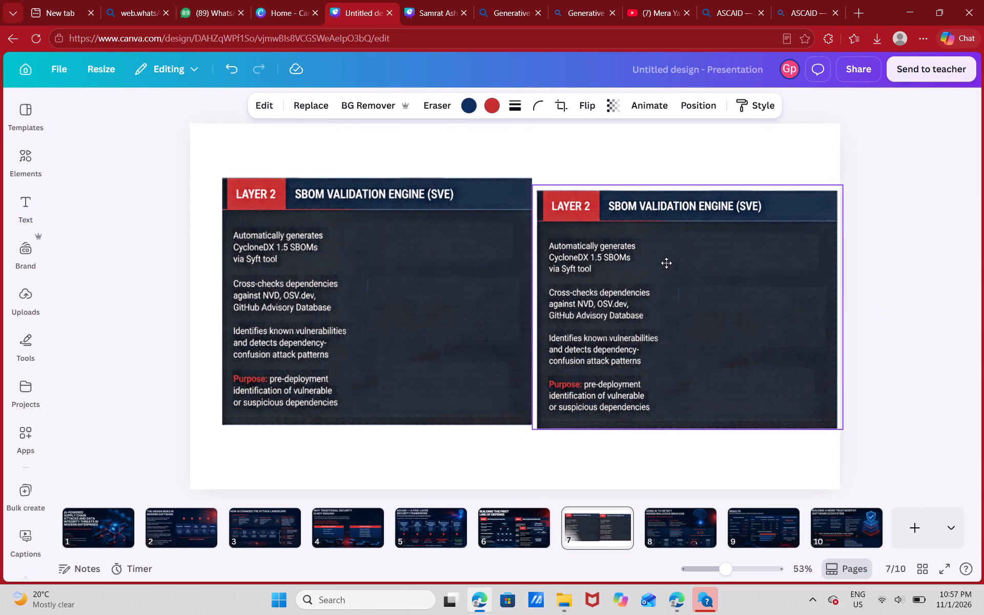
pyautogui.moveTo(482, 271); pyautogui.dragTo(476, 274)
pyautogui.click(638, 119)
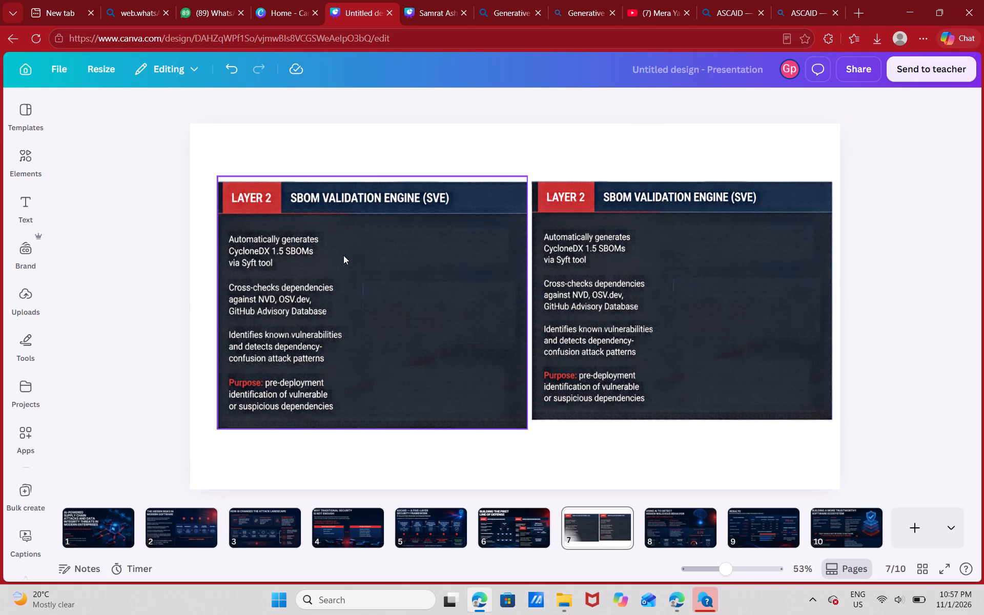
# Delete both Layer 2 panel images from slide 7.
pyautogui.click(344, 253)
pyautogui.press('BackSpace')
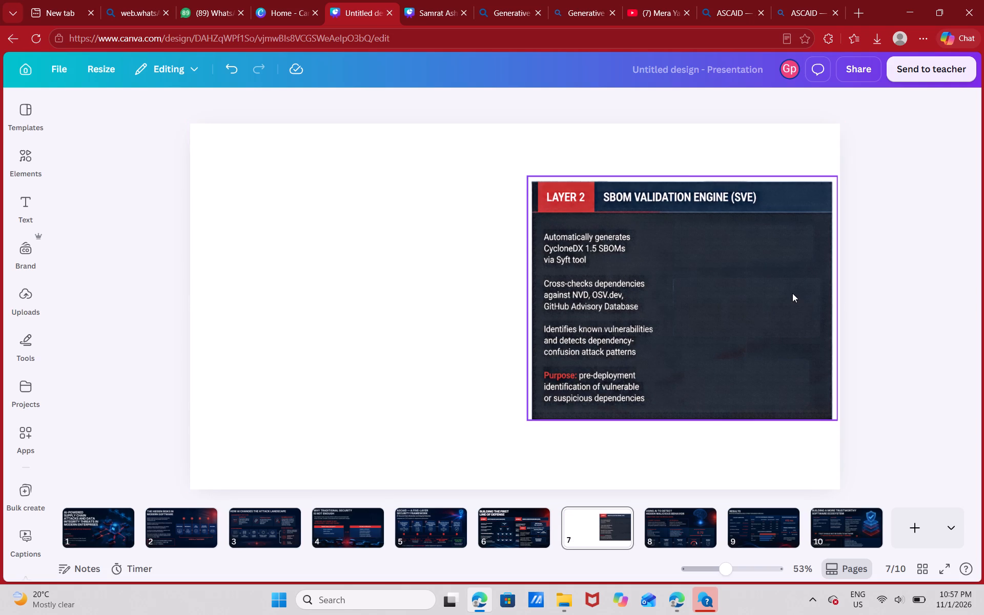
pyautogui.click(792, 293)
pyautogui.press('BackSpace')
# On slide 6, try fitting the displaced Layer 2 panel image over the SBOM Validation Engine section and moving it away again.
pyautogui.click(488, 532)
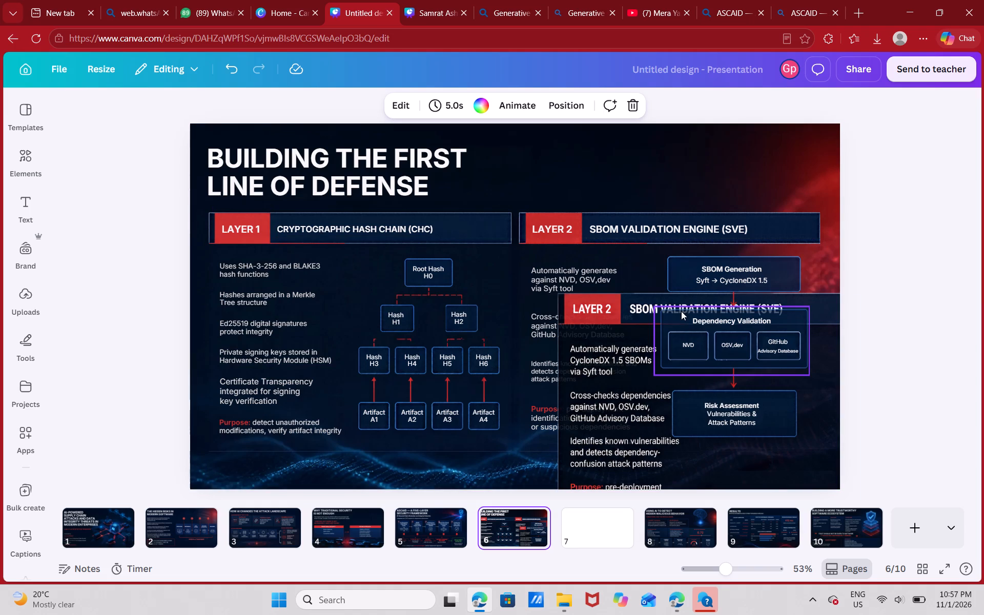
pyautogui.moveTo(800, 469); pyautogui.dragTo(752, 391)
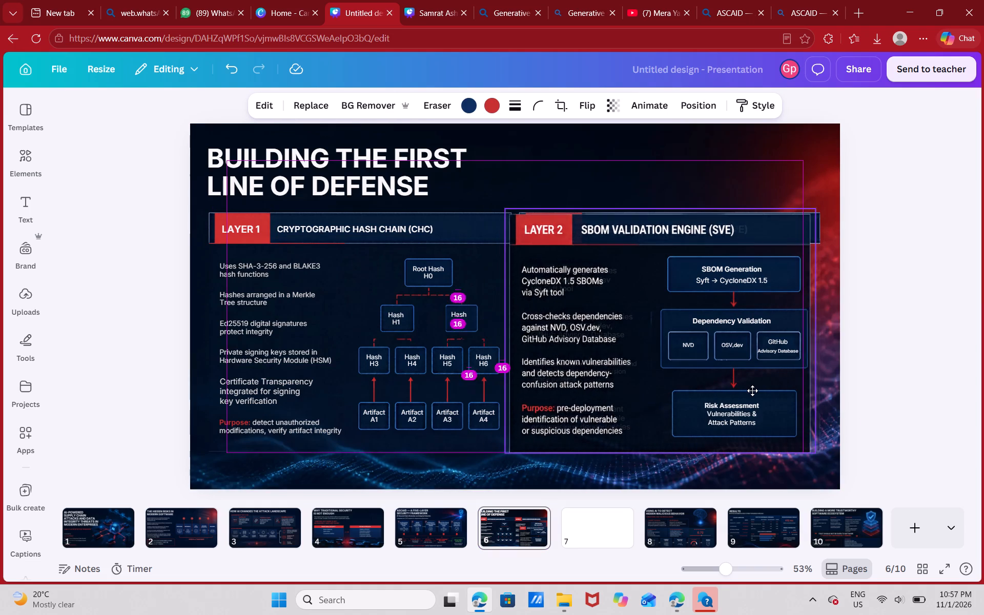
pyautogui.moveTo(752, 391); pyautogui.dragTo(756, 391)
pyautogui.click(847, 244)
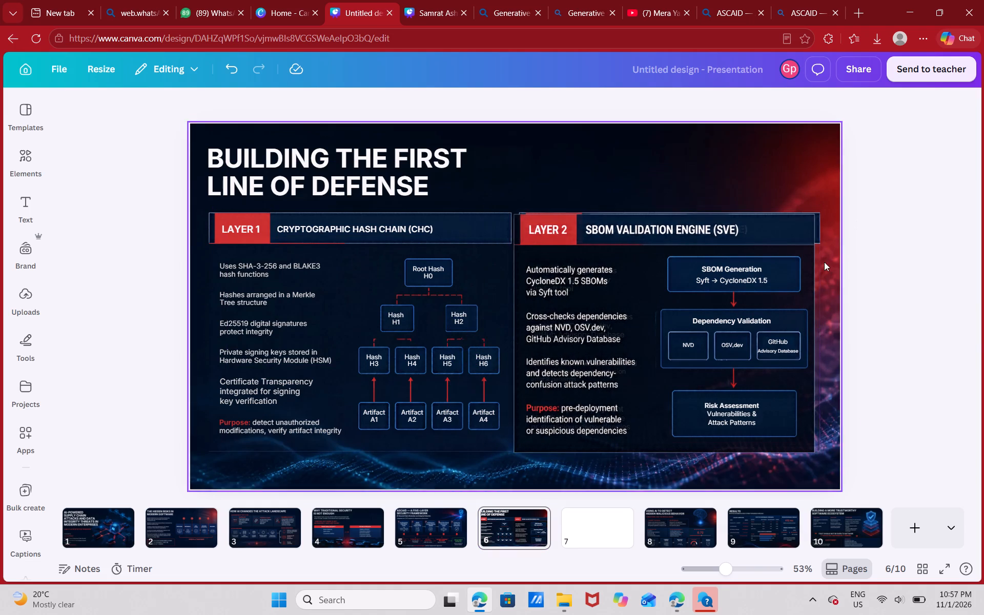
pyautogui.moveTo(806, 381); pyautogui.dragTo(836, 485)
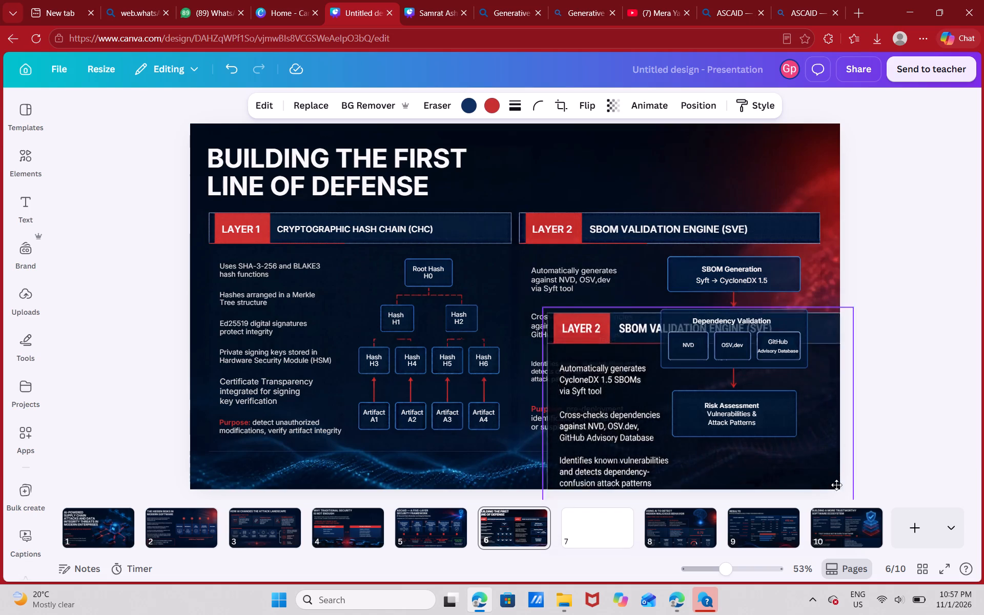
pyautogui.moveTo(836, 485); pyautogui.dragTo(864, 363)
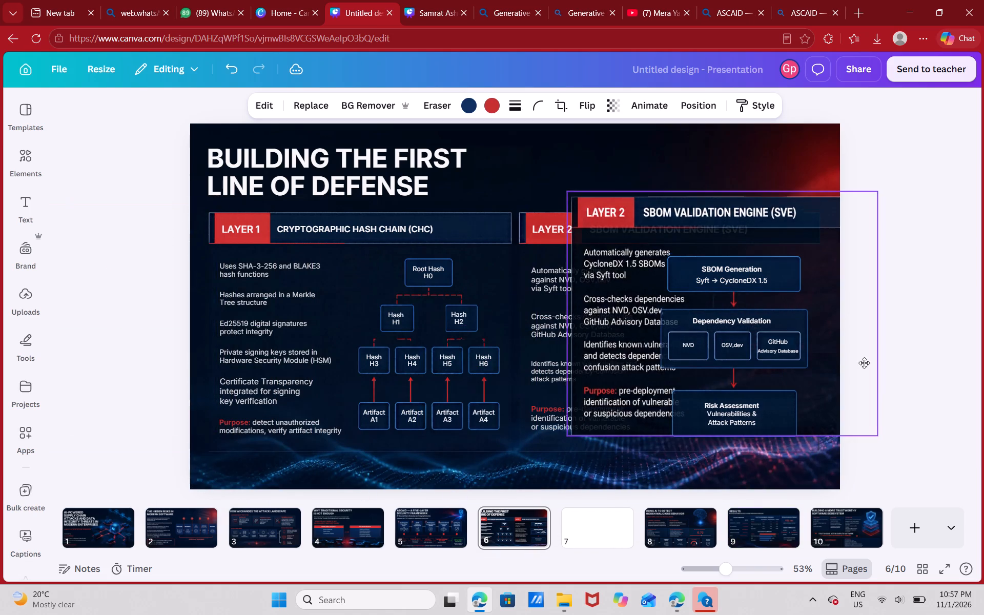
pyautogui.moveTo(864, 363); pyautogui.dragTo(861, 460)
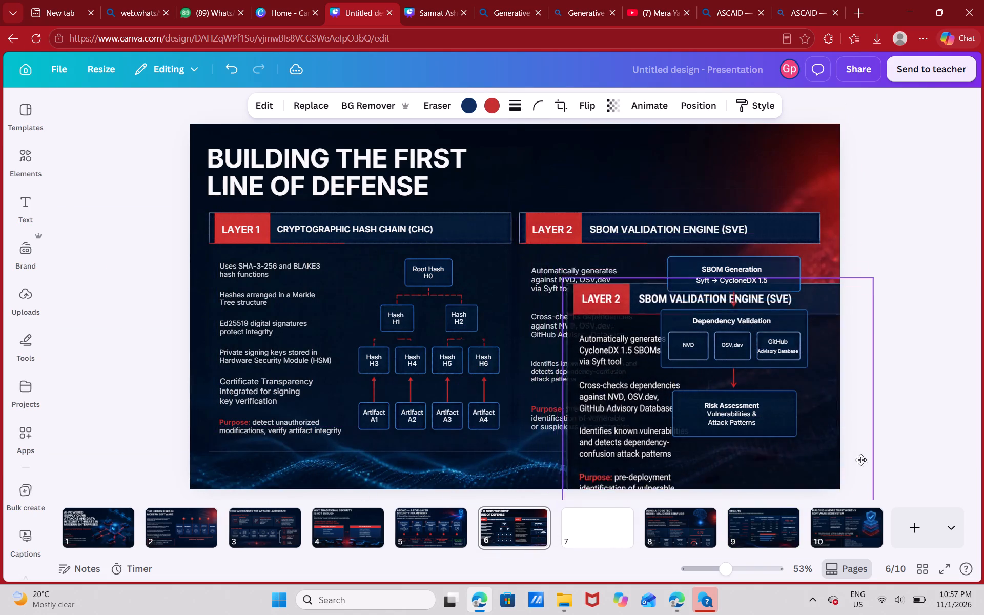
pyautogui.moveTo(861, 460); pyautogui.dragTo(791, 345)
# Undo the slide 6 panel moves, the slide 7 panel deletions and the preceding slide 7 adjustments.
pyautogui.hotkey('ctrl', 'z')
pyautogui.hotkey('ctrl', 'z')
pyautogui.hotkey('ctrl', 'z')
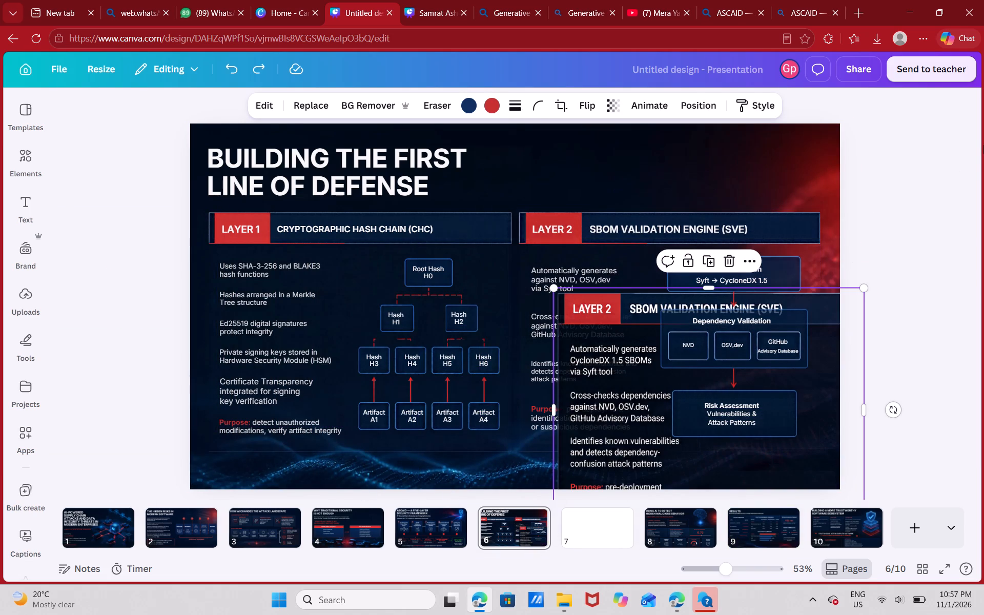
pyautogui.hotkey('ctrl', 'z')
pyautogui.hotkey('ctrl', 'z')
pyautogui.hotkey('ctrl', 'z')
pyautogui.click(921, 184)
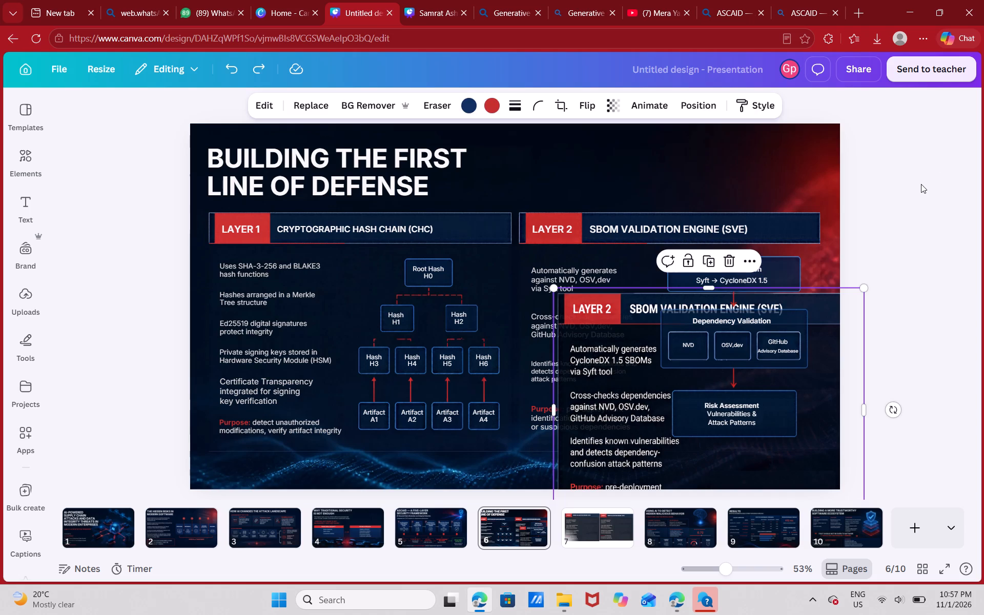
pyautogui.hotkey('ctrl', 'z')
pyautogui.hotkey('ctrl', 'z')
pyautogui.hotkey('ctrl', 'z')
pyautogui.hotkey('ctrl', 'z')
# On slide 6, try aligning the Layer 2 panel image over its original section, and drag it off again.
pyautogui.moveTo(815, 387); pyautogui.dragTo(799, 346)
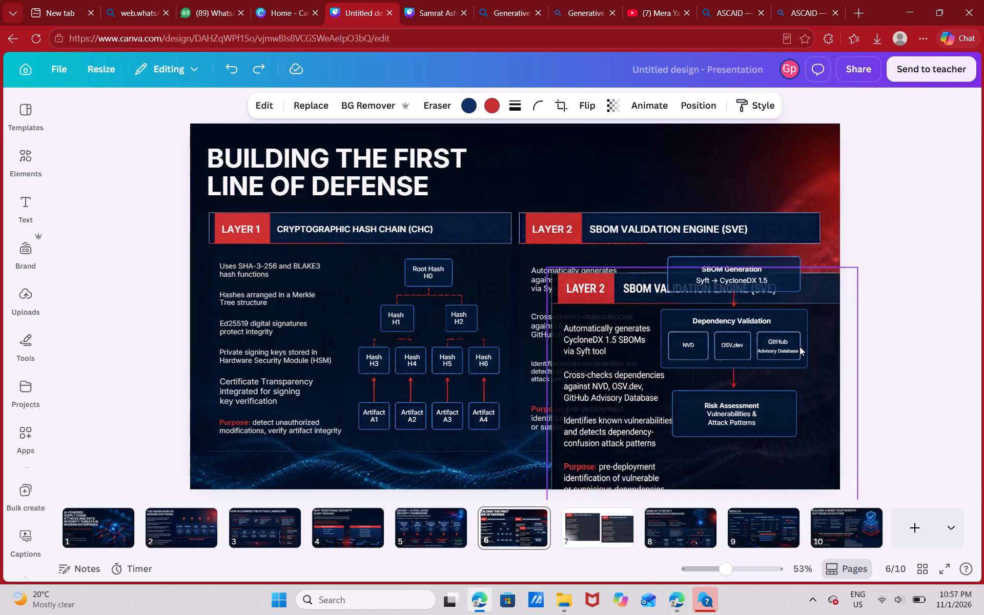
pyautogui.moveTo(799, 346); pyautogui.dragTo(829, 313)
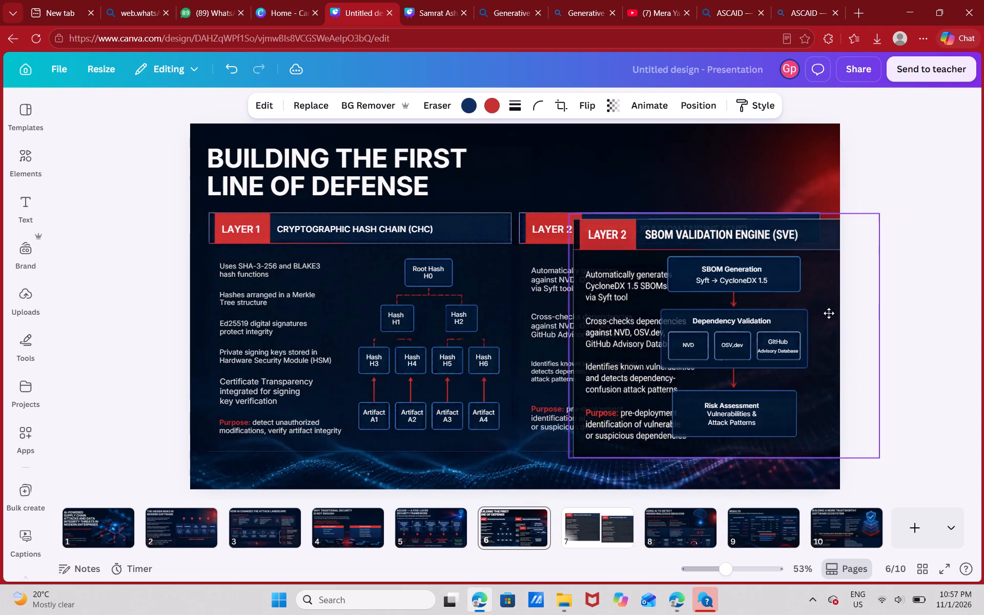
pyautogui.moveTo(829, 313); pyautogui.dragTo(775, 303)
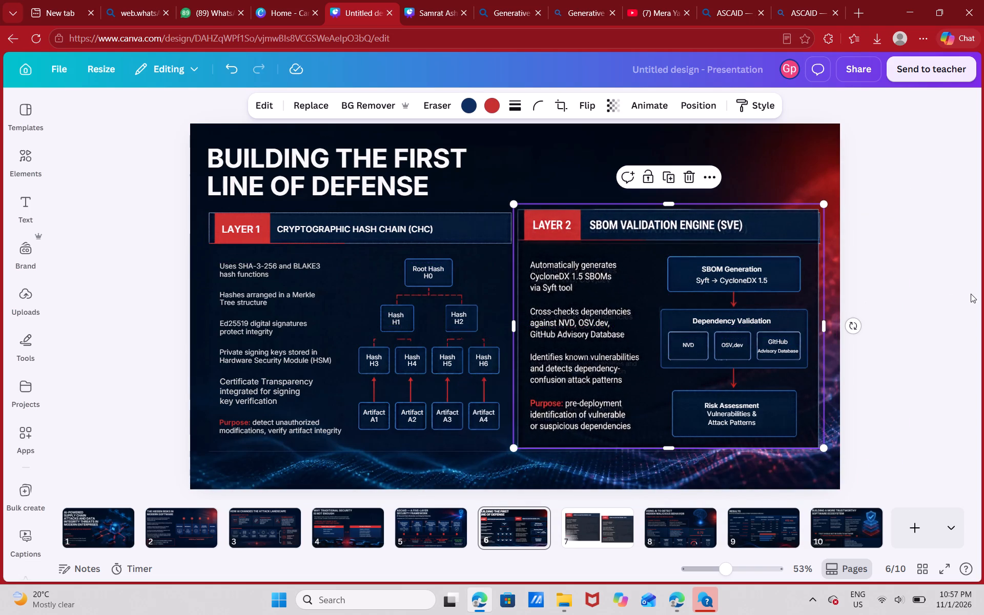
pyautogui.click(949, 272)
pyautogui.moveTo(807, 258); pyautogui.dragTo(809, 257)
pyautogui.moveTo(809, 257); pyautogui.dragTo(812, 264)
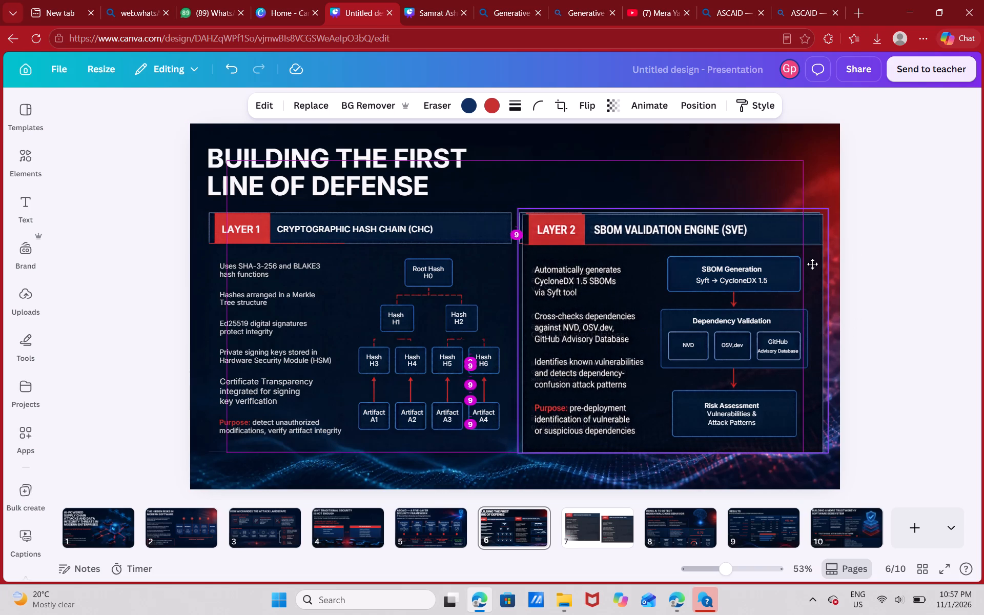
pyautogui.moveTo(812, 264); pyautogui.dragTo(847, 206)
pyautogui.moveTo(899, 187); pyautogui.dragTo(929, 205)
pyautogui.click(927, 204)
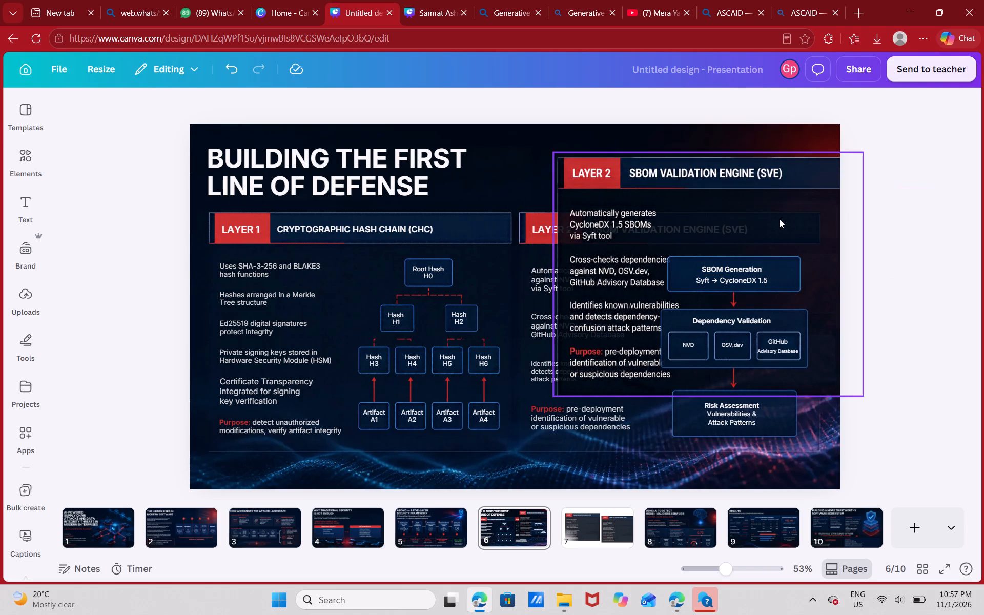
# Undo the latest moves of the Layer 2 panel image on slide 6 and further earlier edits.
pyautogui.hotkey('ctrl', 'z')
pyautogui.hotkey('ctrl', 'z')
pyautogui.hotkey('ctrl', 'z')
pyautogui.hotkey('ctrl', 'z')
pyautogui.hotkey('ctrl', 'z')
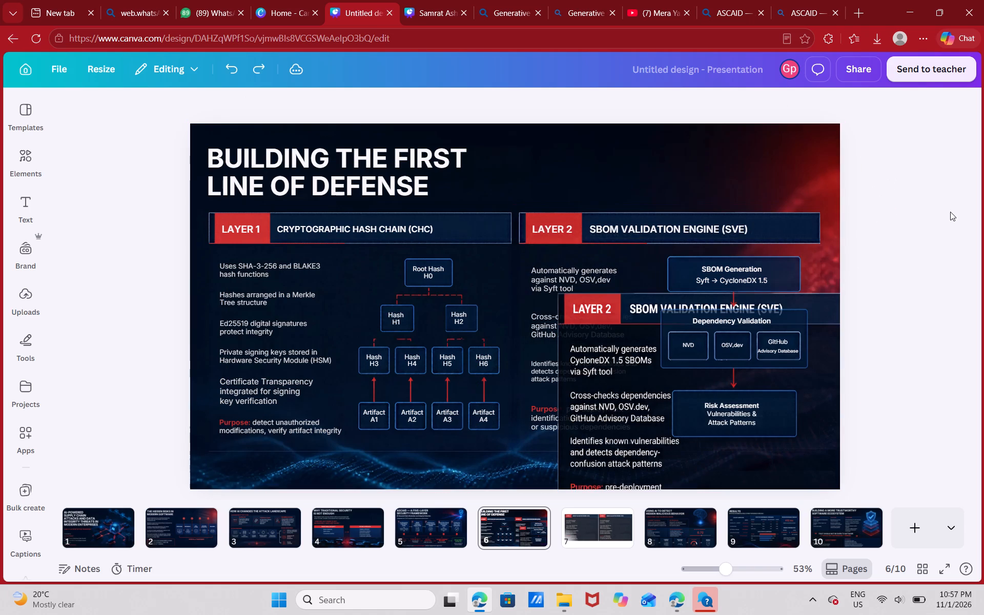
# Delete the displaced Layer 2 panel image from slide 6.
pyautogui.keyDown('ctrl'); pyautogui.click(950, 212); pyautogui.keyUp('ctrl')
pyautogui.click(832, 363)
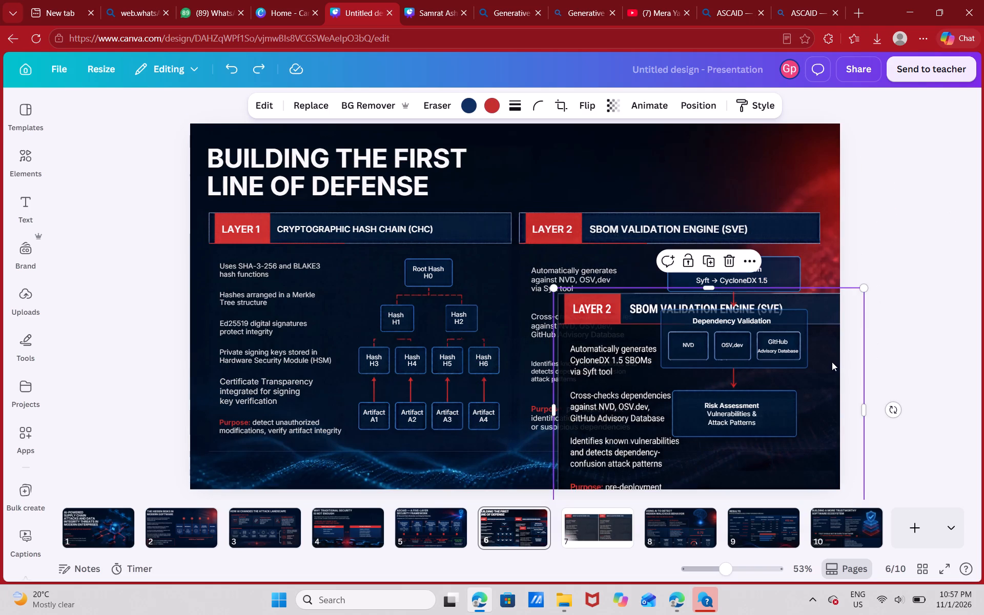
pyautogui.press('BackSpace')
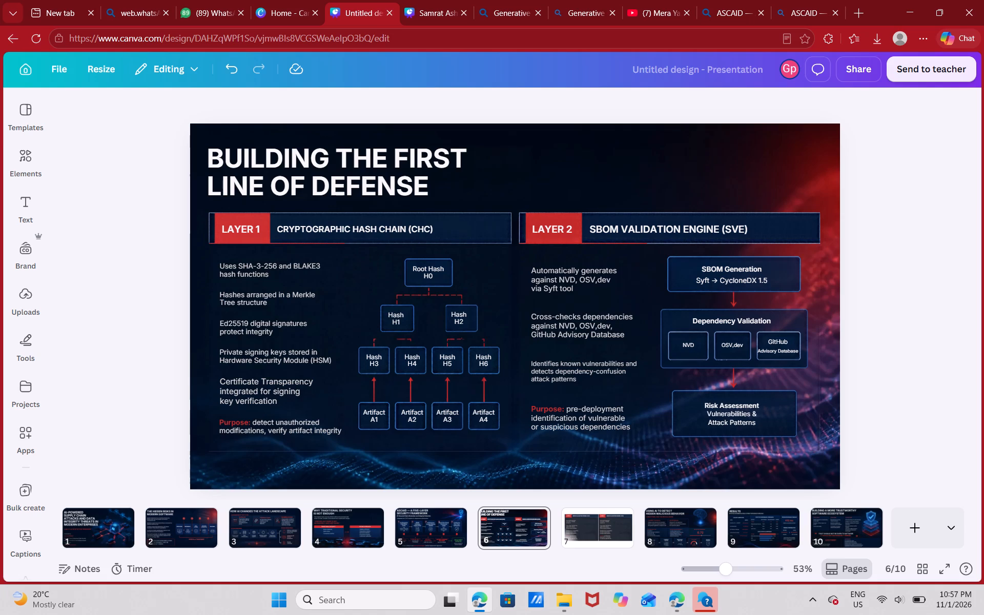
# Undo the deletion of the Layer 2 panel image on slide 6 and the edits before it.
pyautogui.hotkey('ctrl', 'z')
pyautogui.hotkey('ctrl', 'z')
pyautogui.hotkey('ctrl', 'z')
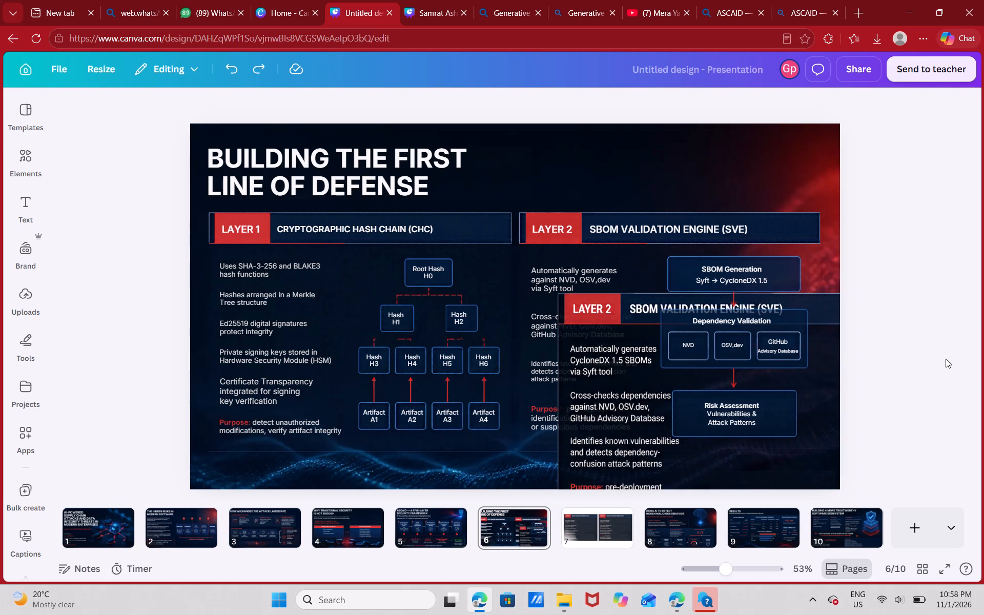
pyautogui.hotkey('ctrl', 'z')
# Move the Layer 2 panel image back over the original Layer 2 section on slide 6, aligning it with the header frame.
pyautogui.moveTo(816, 436); pyautogui.dragTo(781, 367)
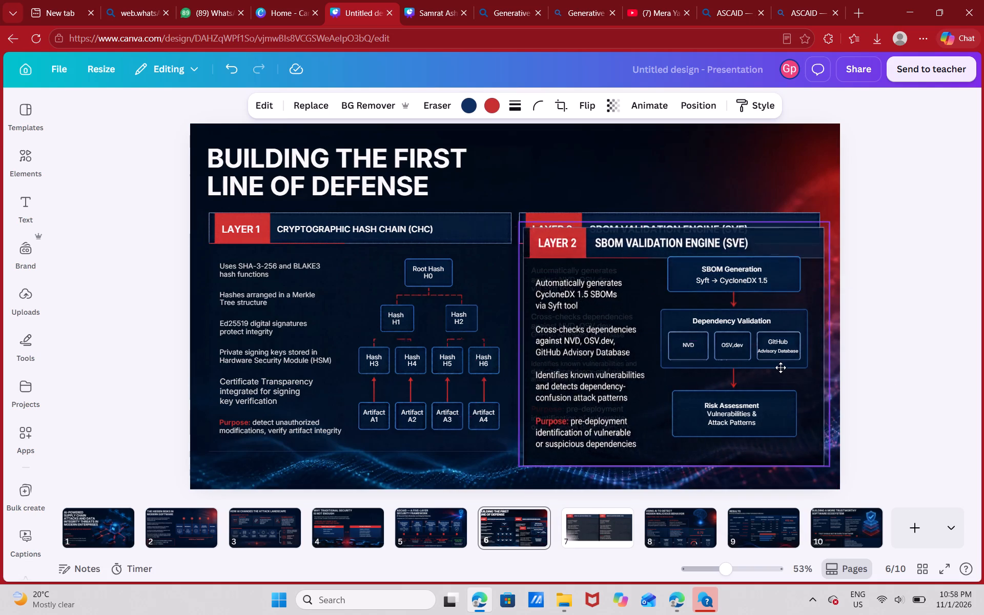
pyautogui.moveTo(781, 367); pyautogui.dragTo(782, 359)
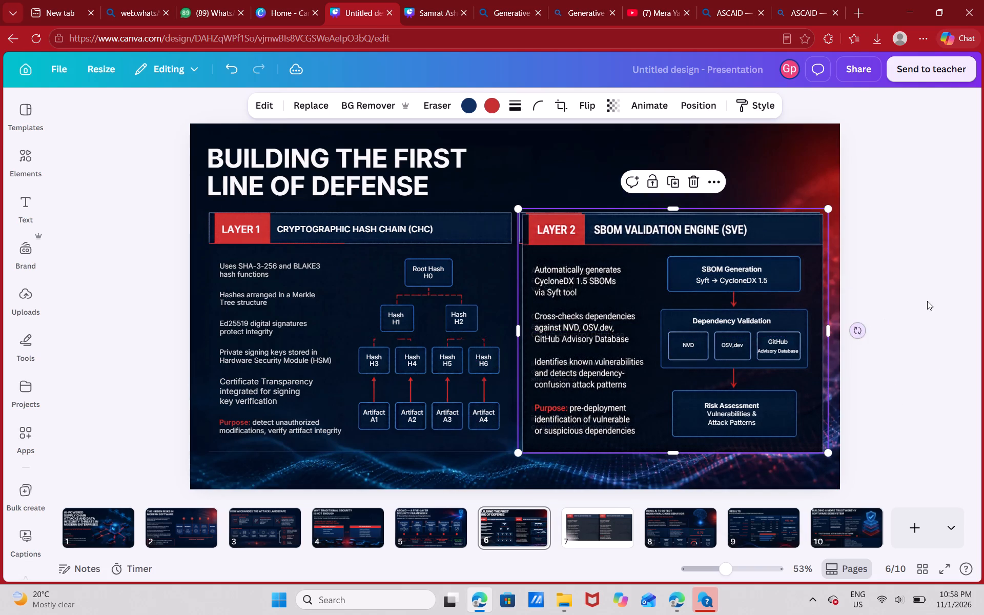
pyautogui.click(927, 301)
pyautogui.click(813, 278)
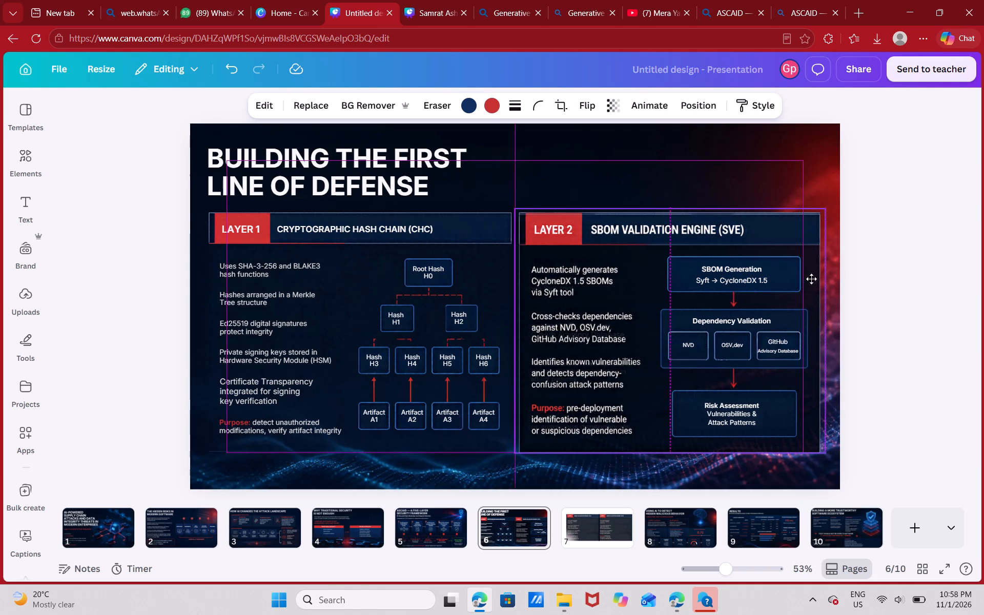
pyautogui.click(949, 191)
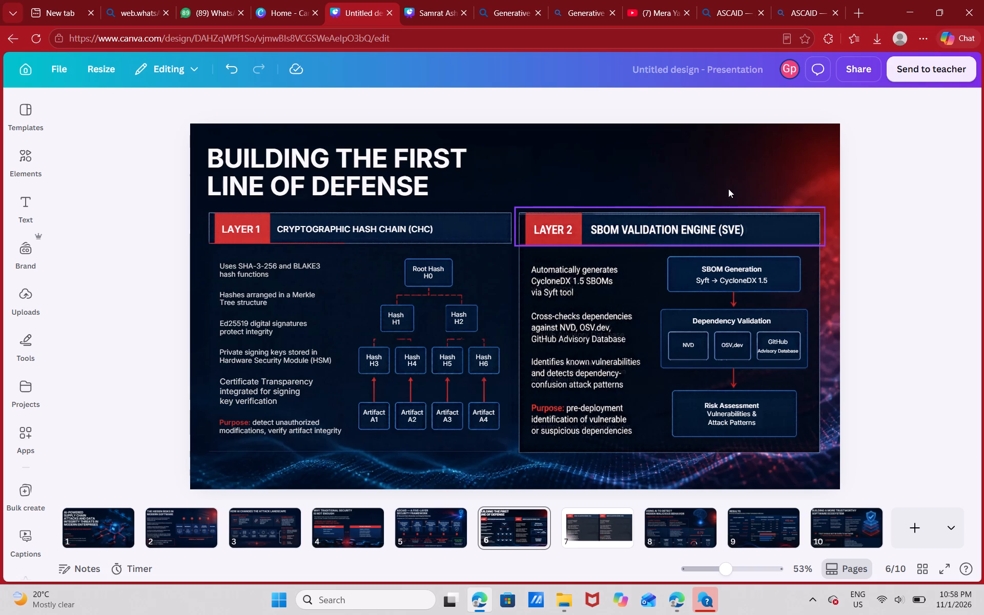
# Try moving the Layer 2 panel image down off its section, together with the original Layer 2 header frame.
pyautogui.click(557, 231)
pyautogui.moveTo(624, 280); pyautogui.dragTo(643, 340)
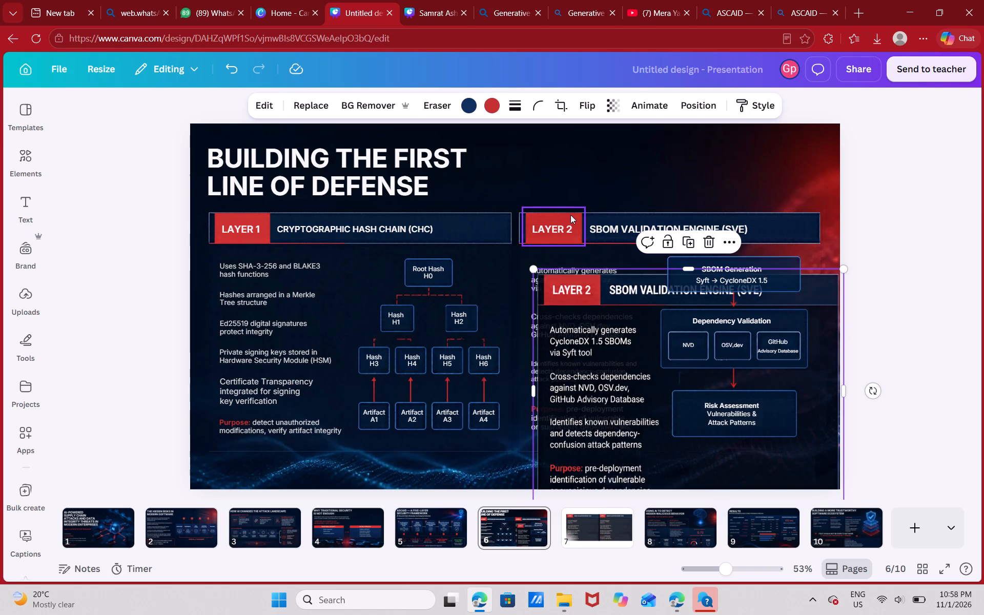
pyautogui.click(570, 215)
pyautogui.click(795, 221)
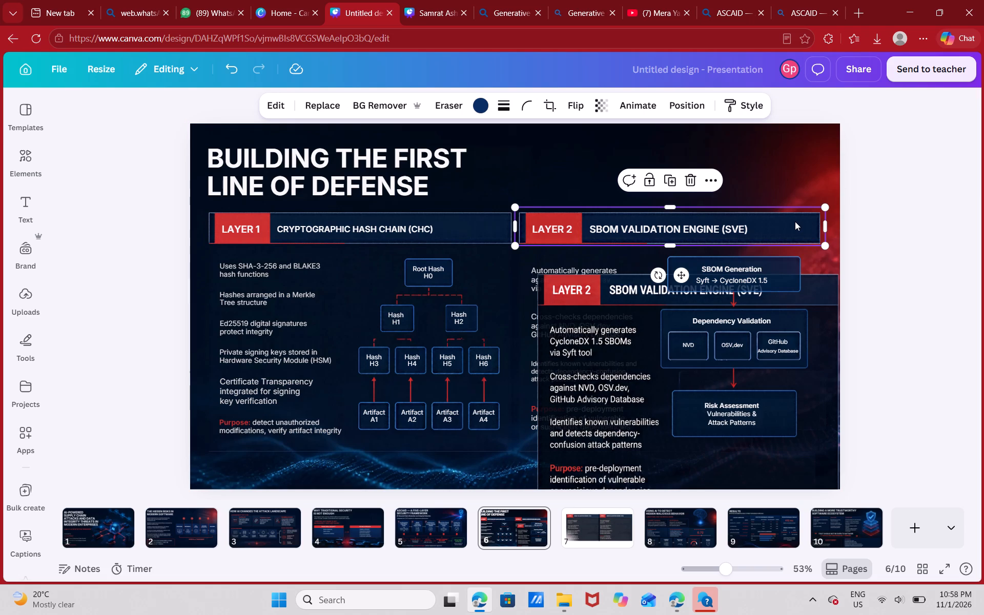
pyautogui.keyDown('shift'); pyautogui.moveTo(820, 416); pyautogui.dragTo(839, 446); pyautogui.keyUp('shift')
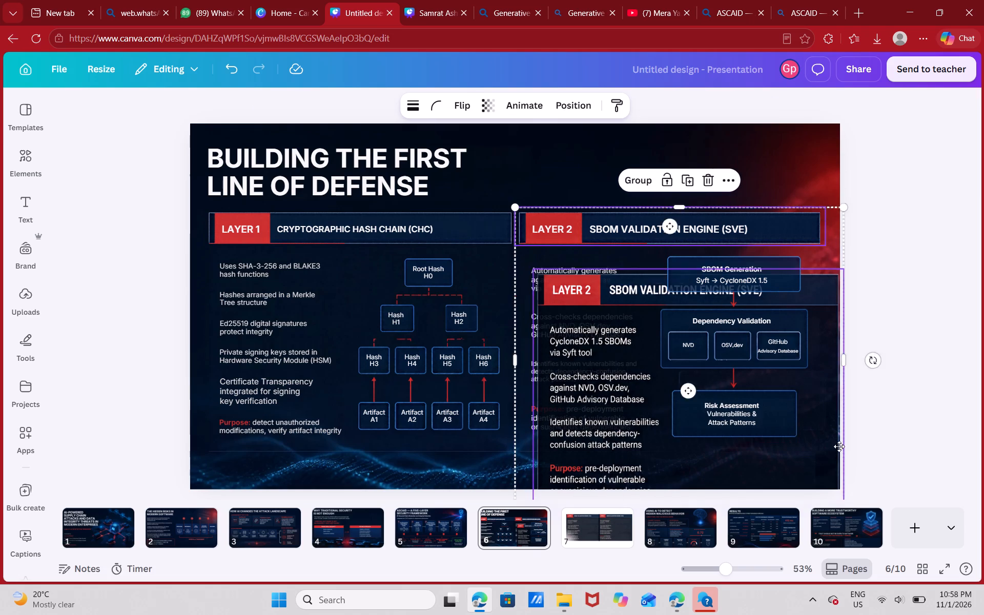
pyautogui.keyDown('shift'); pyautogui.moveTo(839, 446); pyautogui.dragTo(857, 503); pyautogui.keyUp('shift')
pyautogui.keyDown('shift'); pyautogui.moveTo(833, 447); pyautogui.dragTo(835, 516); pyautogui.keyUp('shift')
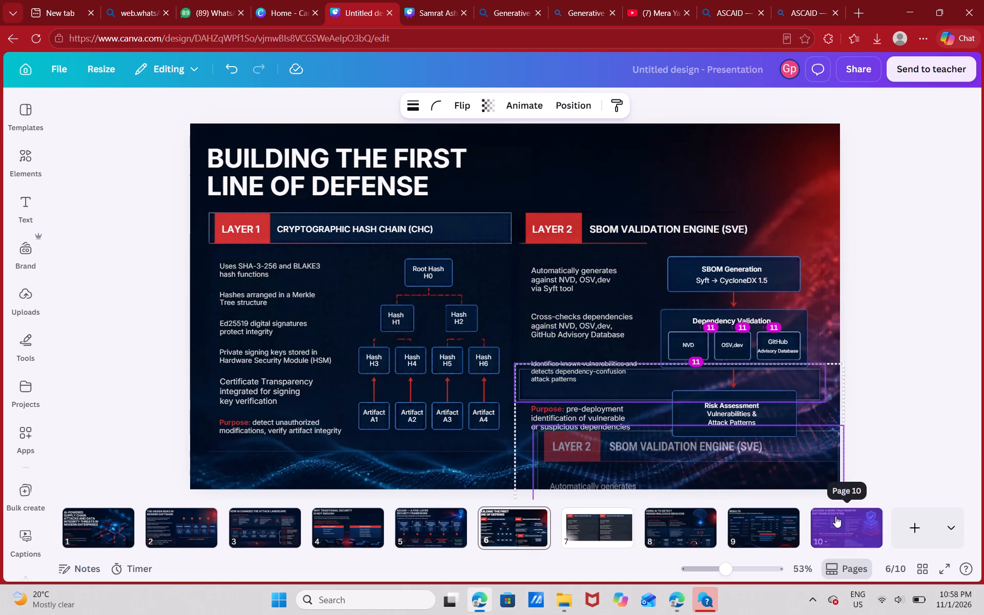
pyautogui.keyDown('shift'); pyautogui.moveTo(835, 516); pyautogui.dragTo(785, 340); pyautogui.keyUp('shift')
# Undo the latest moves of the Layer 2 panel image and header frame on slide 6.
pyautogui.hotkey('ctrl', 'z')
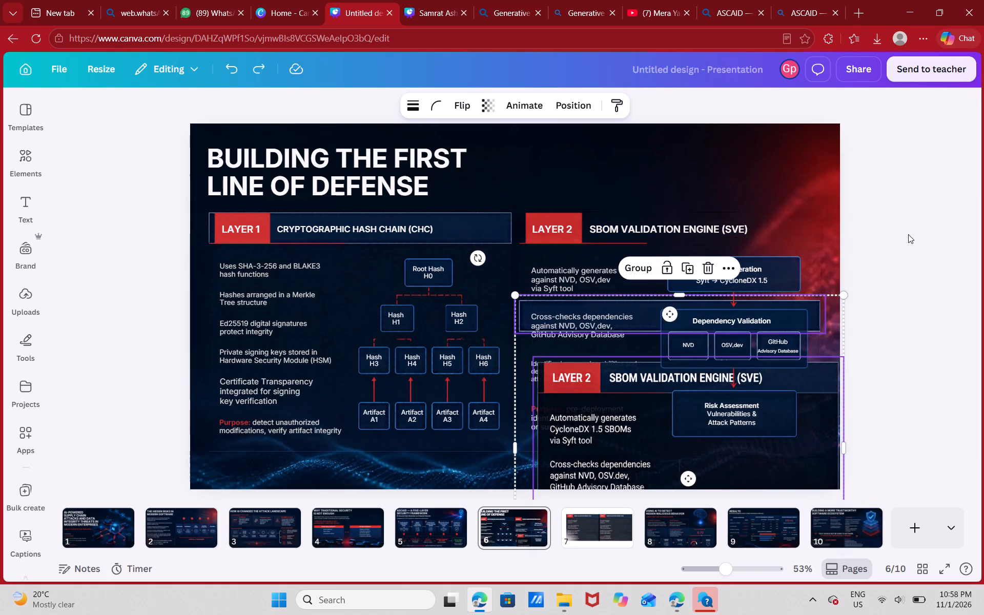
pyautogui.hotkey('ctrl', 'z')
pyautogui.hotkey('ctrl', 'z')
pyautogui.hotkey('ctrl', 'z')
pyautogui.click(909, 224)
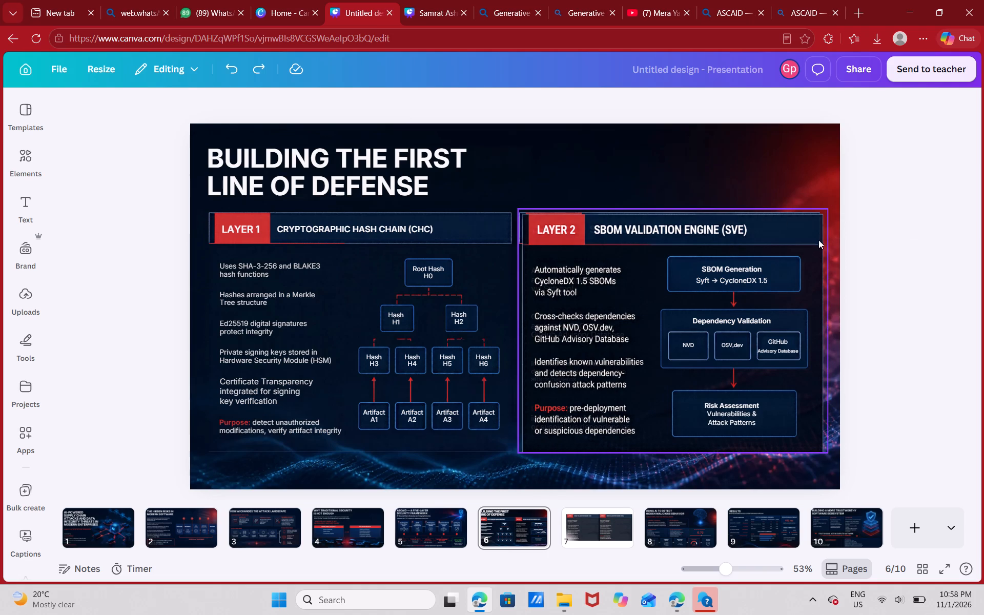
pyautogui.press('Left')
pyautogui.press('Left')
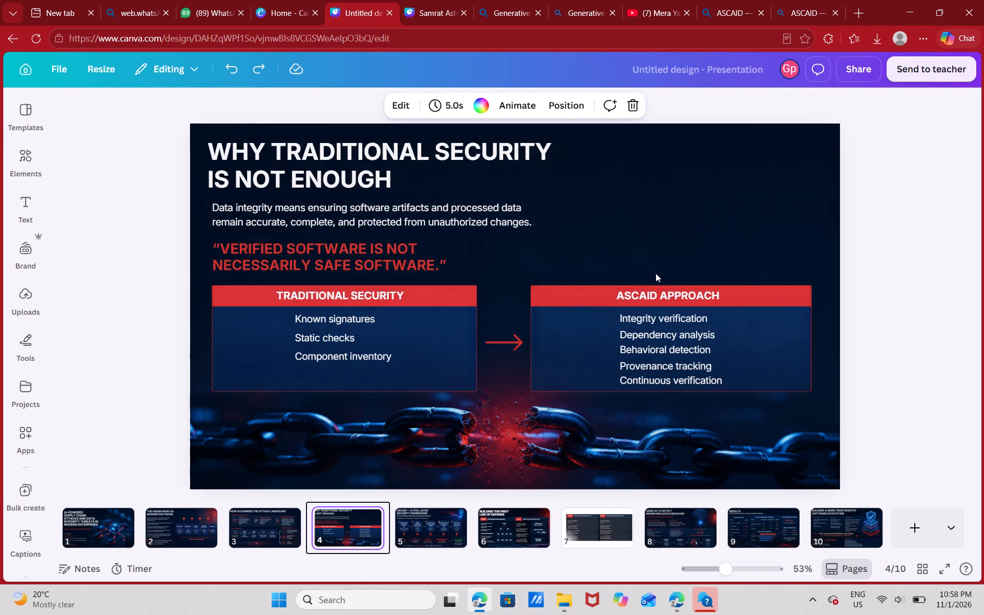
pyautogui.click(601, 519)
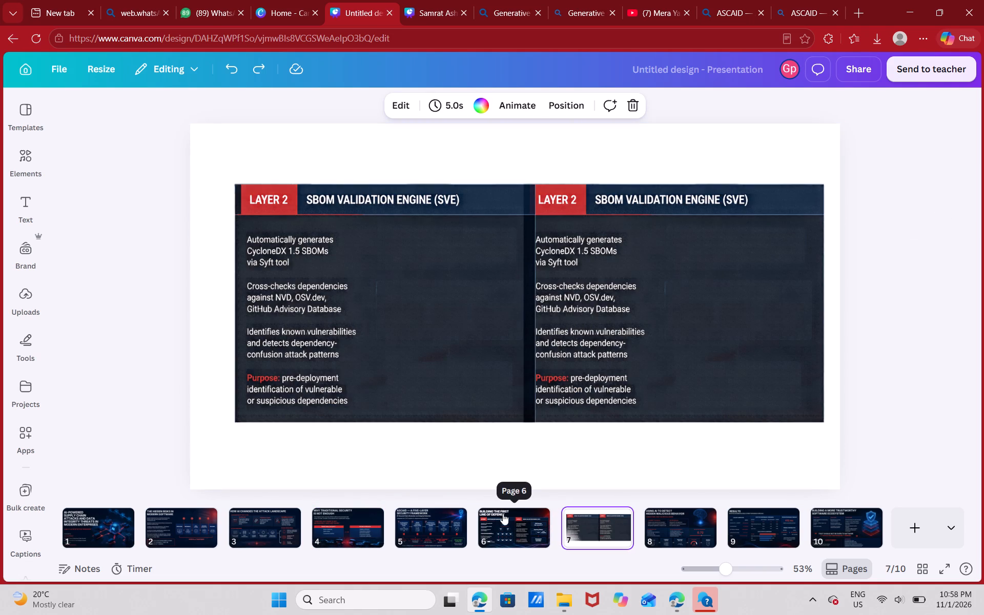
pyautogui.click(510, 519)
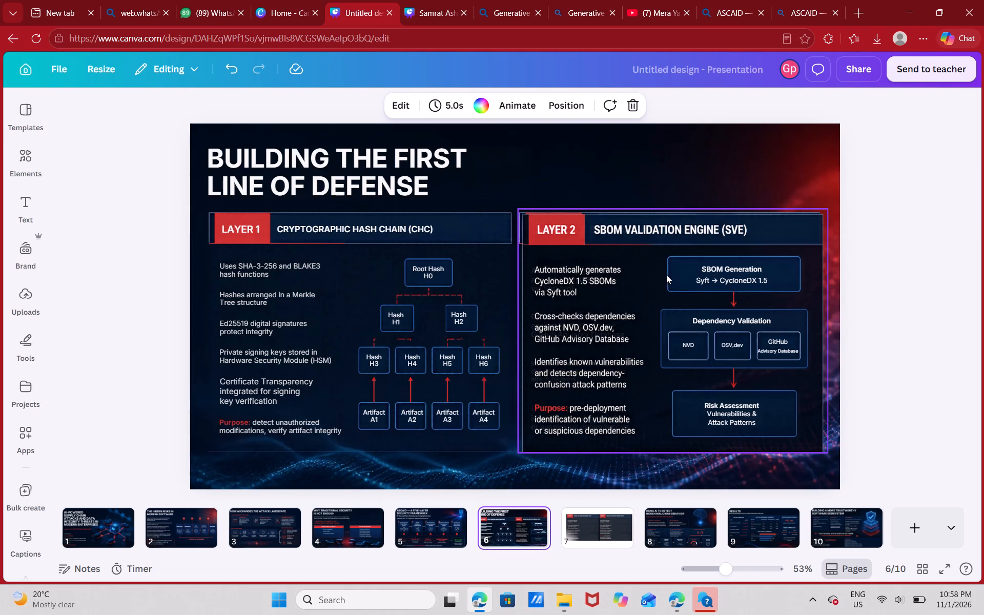
# Nudge the Layer 2 panel image on slide 6 left and slightly up to line up its header with the original frame.
pyautogui.click(640, 273)
pyautogui.press('Left')
pyautogui.press('Left')
pyautogui.press('Left')
pyautogui.press('Left')
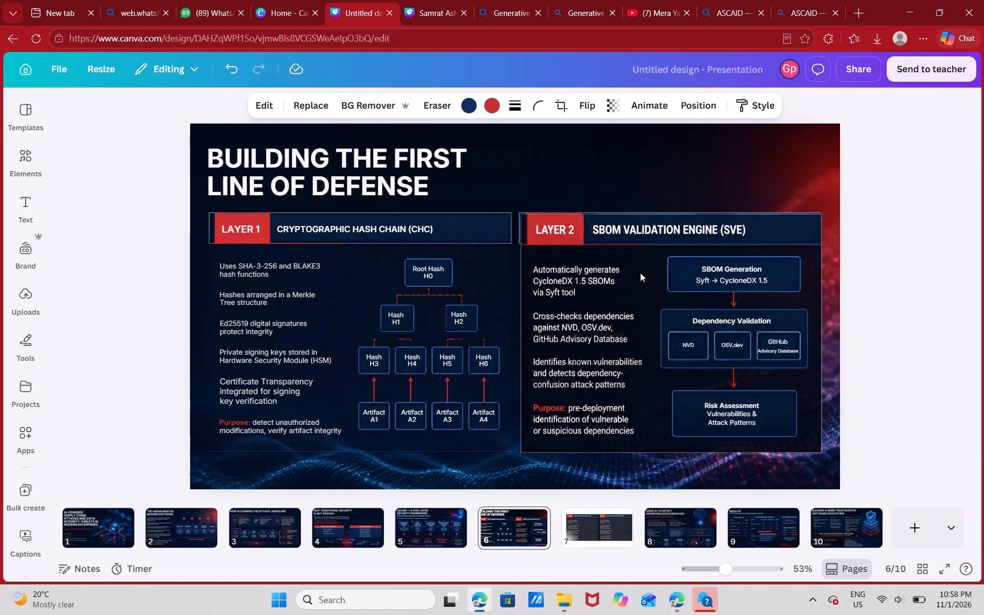
pyautogui.press('Left')
pyautogui.press('Left')
pyautogui.press('Left')
pyautogui.press('Left')
pyautogui.press('Left')
pyautogui.press('Left')
pyautogui.press('Left')
pyautogui.press('Left')
pyautogui.press('Left')
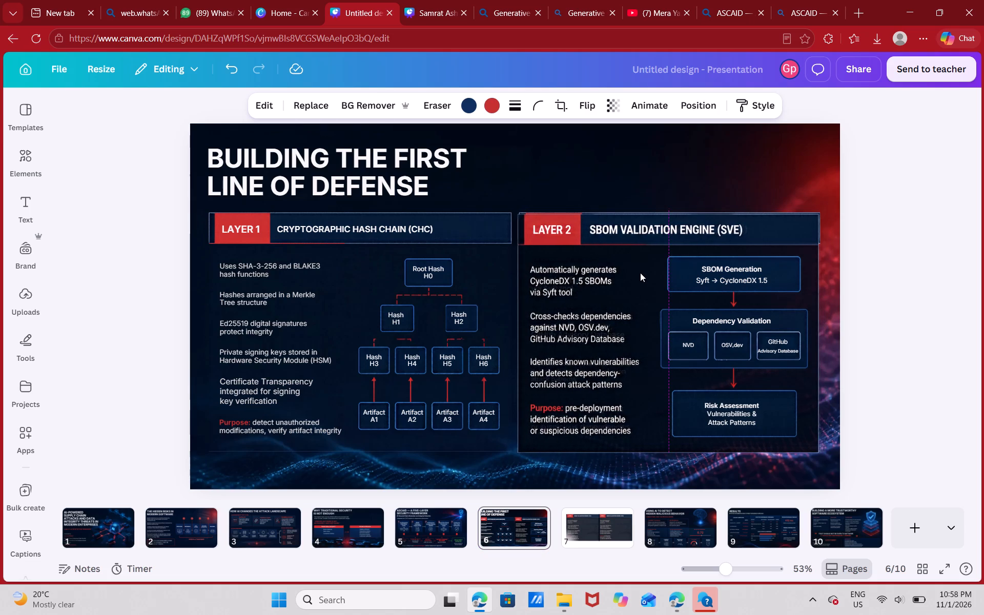
pyautogui.press('Up')
pyautogui.press('Up')
pyautogui.press('Up')
pyautogui.press('Up')
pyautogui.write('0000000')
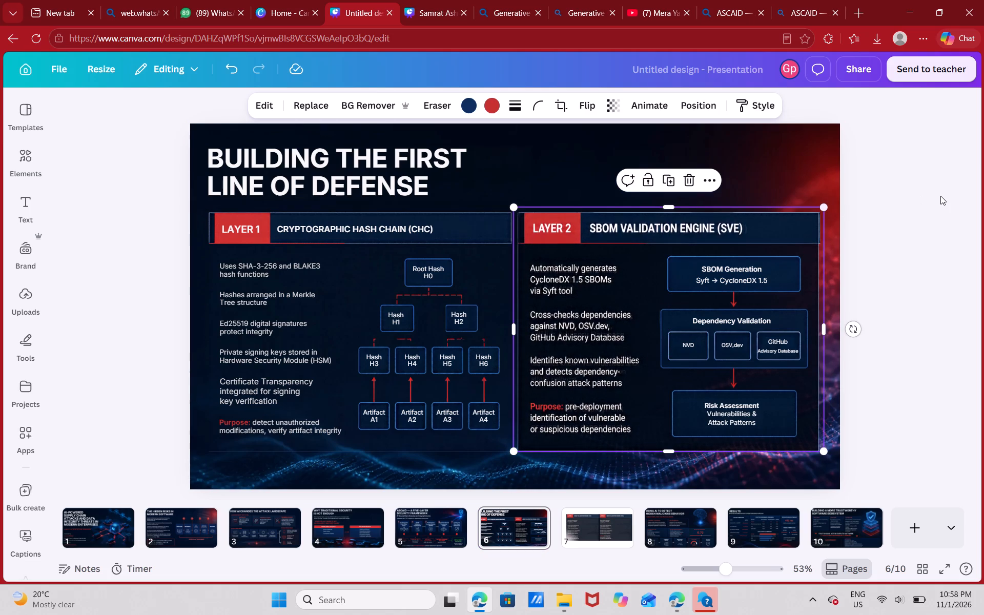
# Deselect the Layer 2 panel image on slide 6.
pyautogui.click(940, 196)
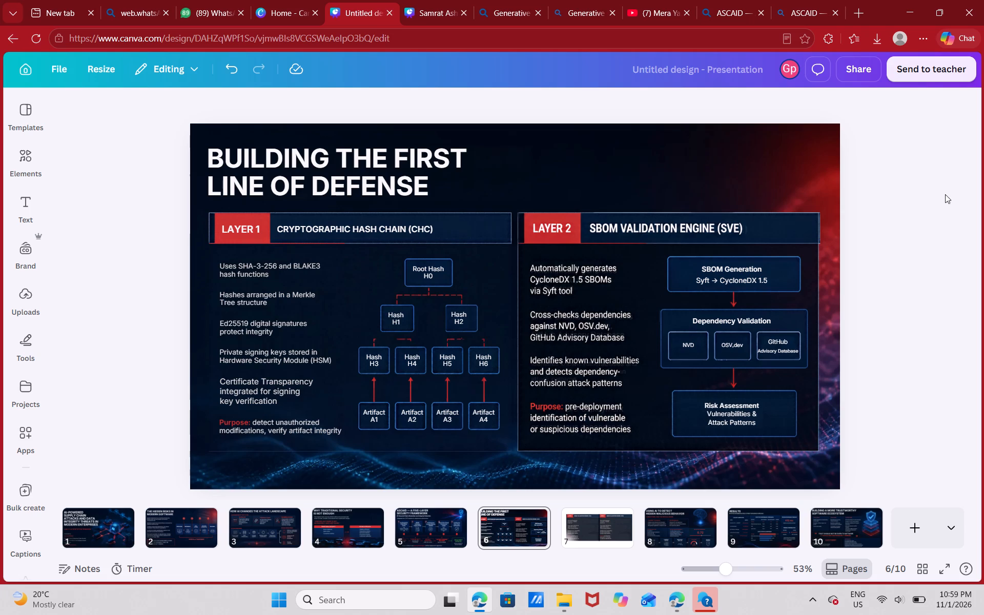
pyautogui.moveTo(946, 170); pyautogui.dragTo(929, 163)
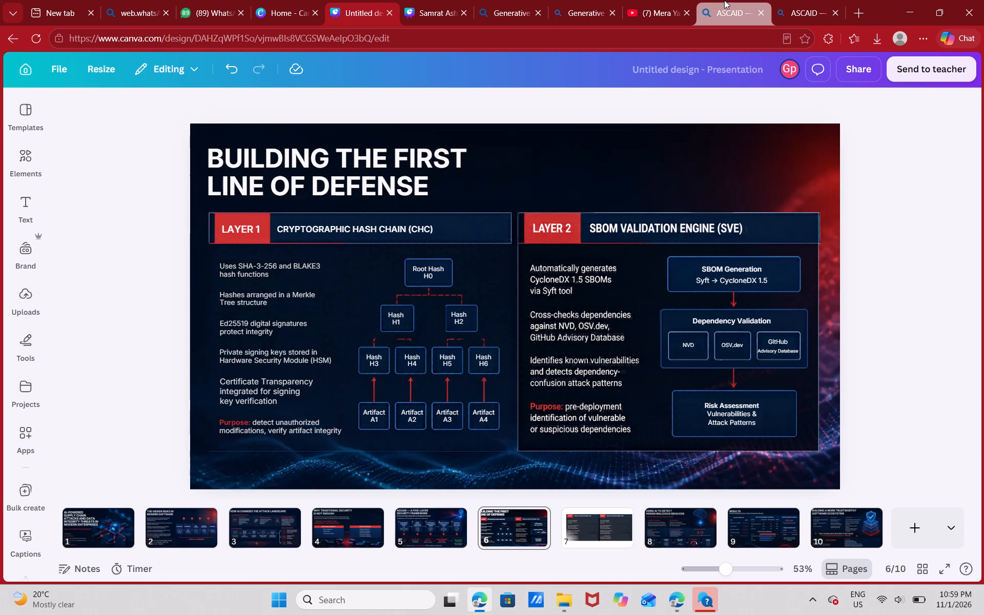